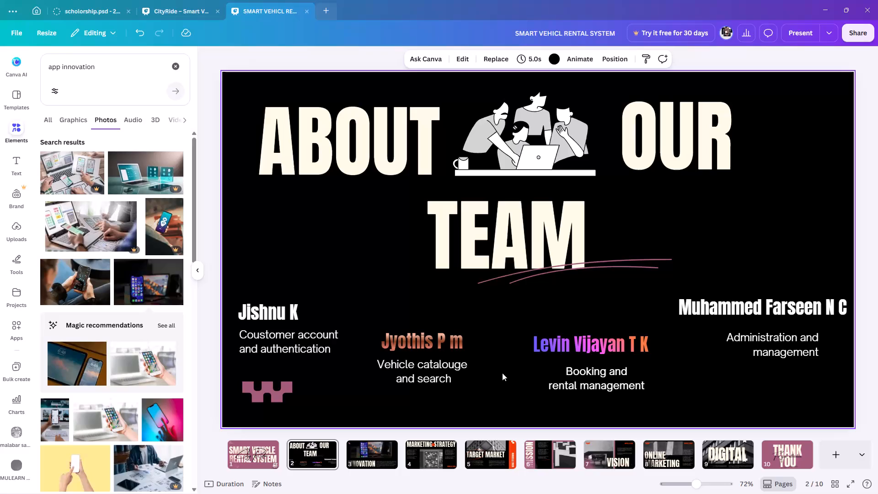
Look through the slides from About Our Team to Online Marketing and return to the team slide.
key(Right)
key(Right)
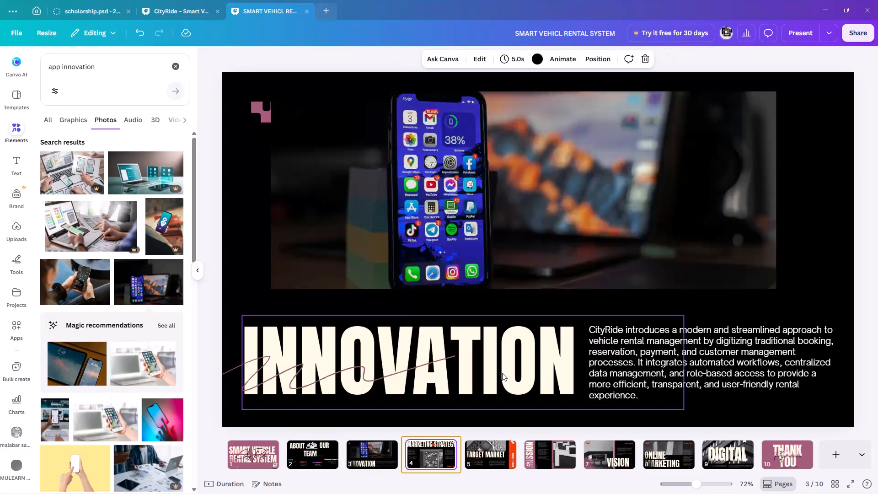
key(Right)
key(Right)
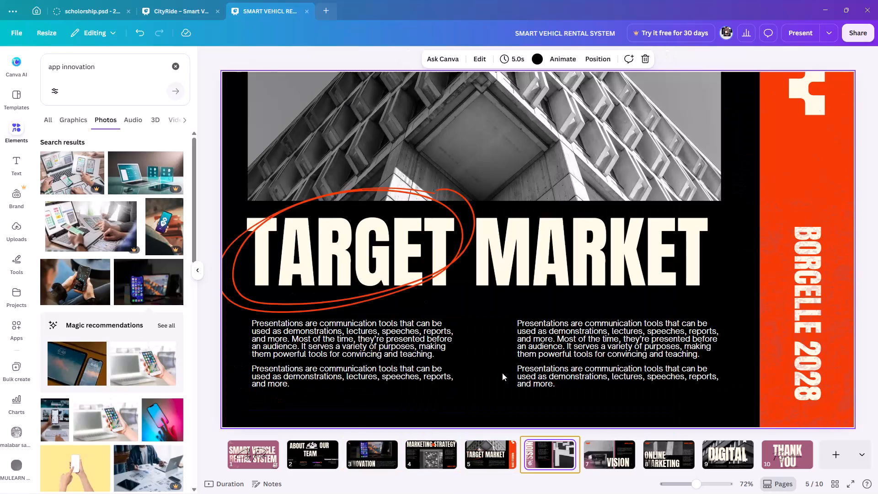
key(Right)
key(Right)
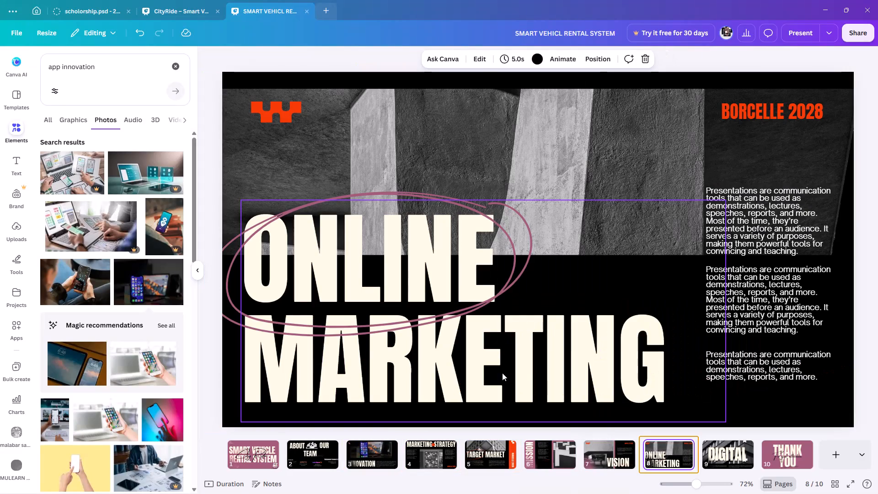
key(Left)
key(Left)
key(Left)
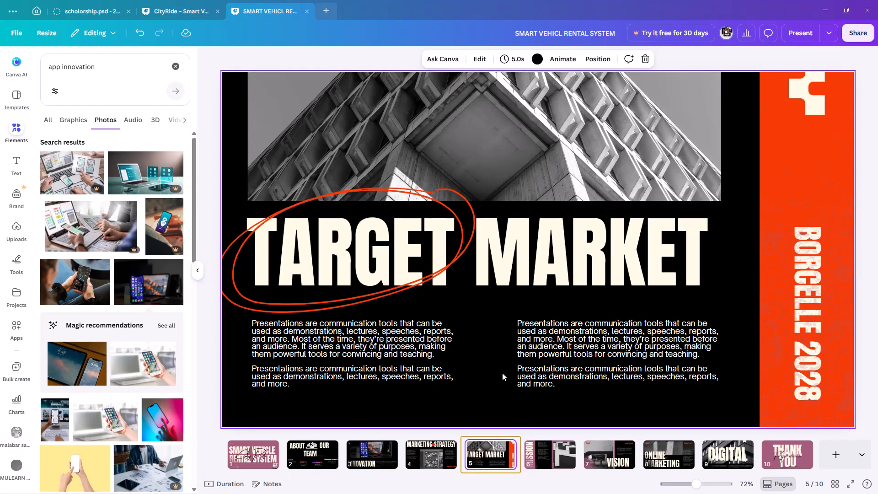
key(Left)
key(Left)
key(Left)
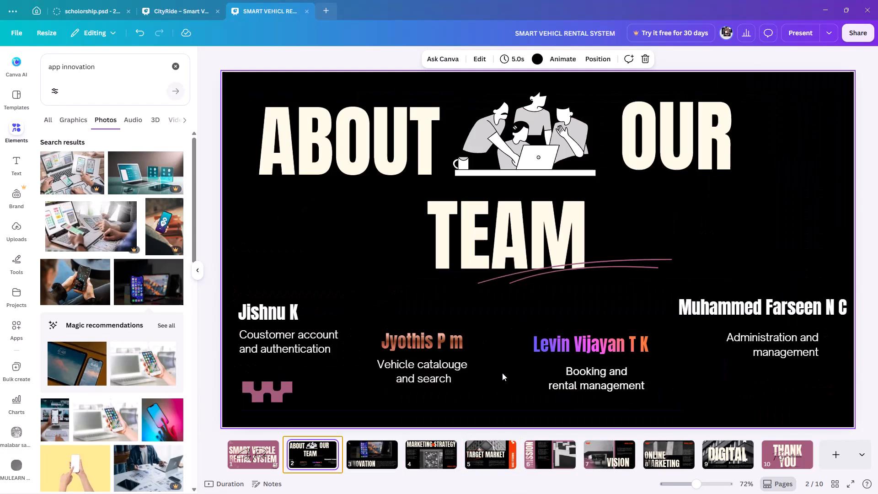
Compare the About Our Team slide with the neighbouring Innovation slide.
key(Right)
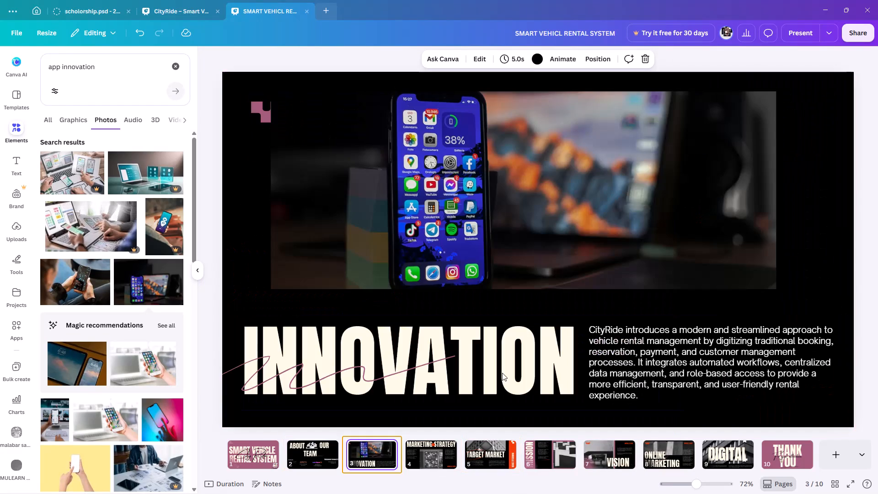
key(Left)
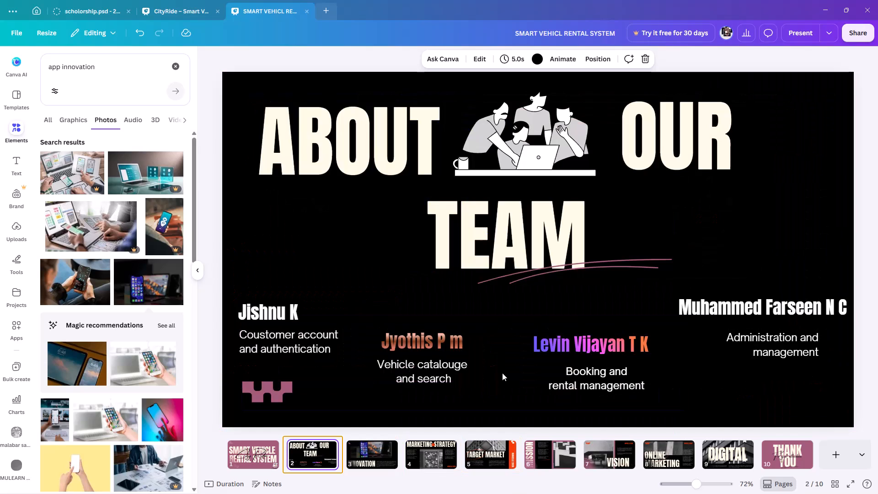
key(Right)
key(Left)
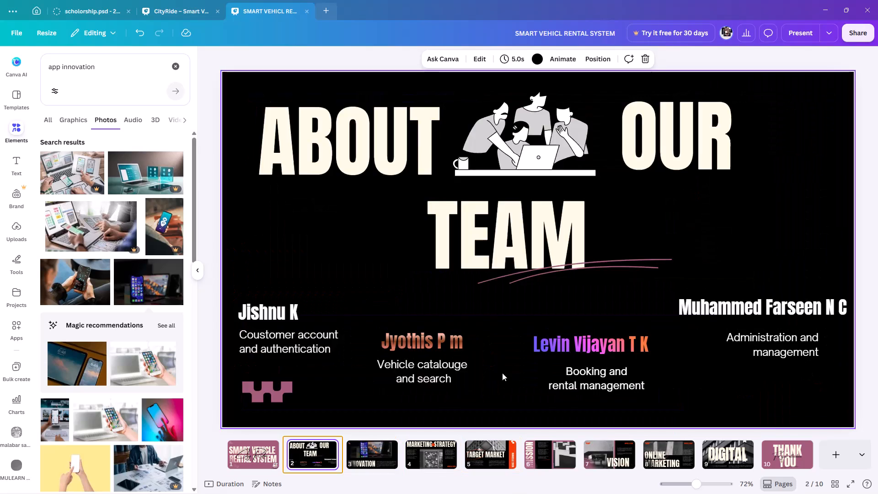
key(Left)
key(Right)
key(Right)
key(Left)
Review the rest of the deck through the Thank You slide, checking for template text, and return to the title slide.
key(Right)
key(Right)
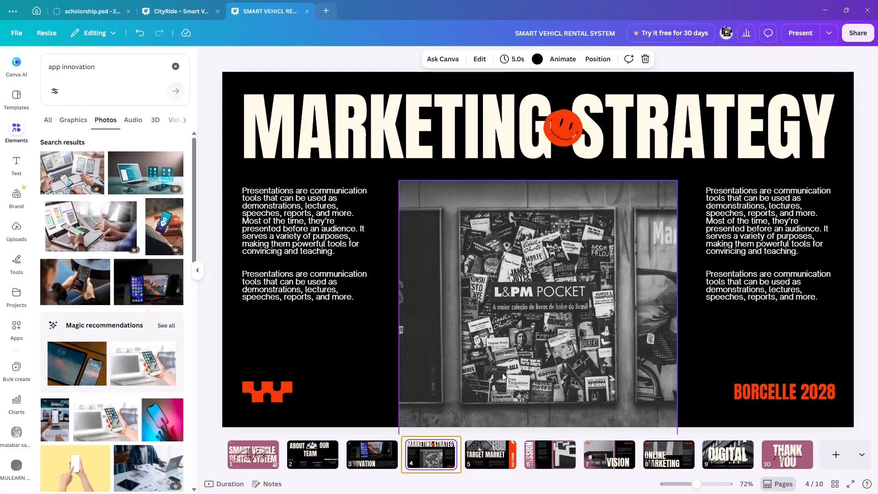
key(Right)
key(Right)
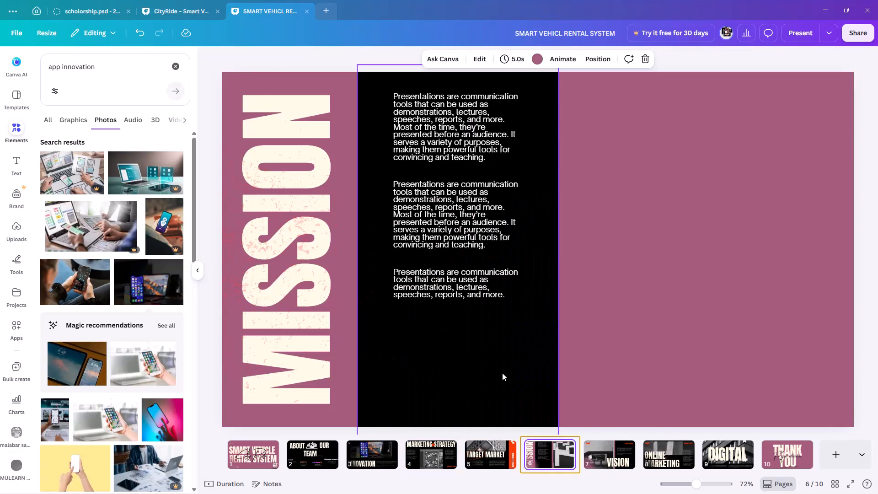
key(Right)
key(Right)
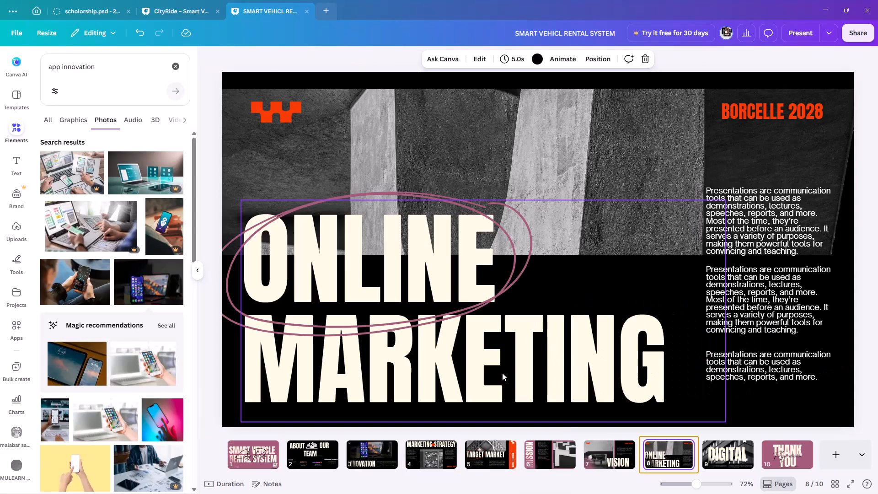
key(Right)
key(Right)
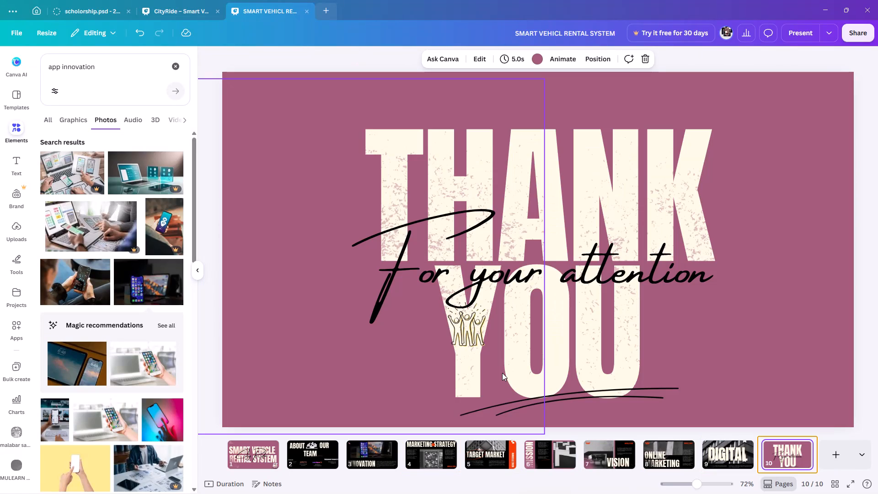
key(Left)
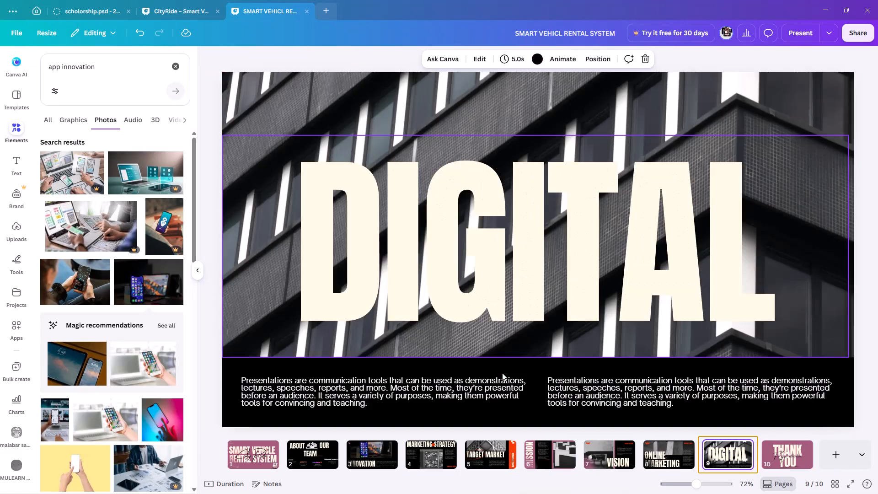
key(Left)
key(Left)
key(Left)
key(Left)
key(Left)
key(Left)
key(Left)
key(Left)
key(Left)
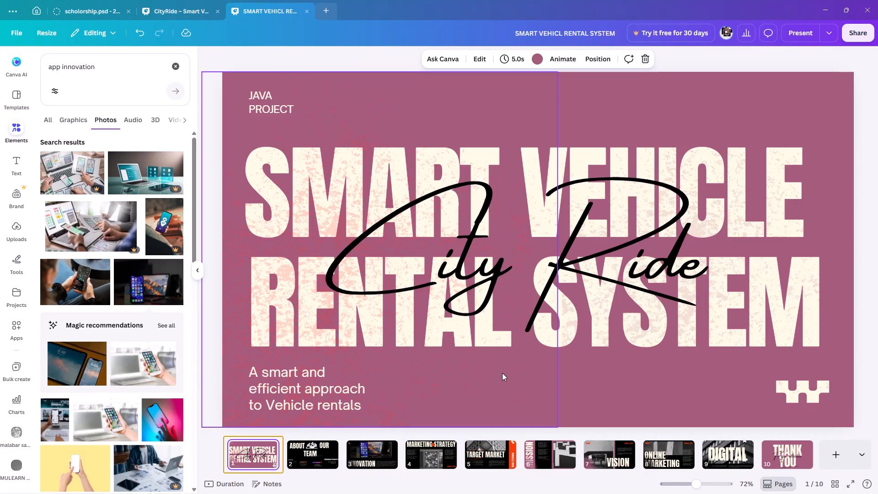
Re-examine the opening slides, from the City Ride title slide to the Marketing Strategy slide.
key(Right)
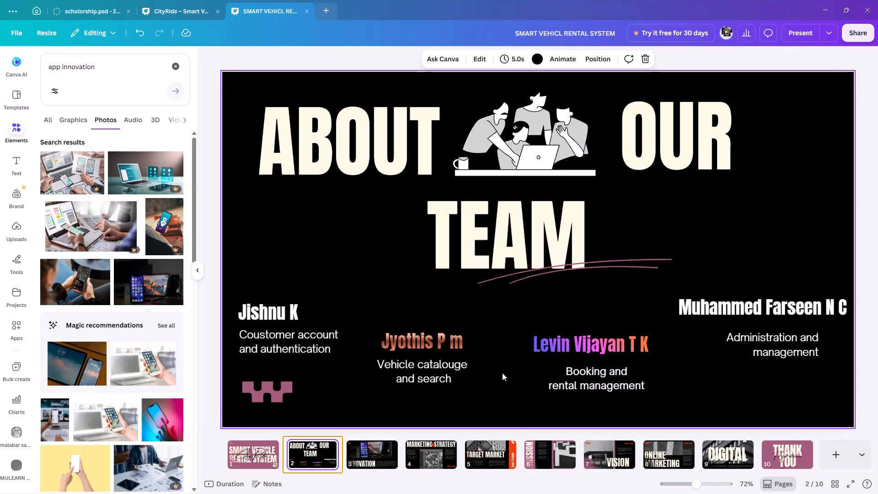
key(Right)
key(Right)
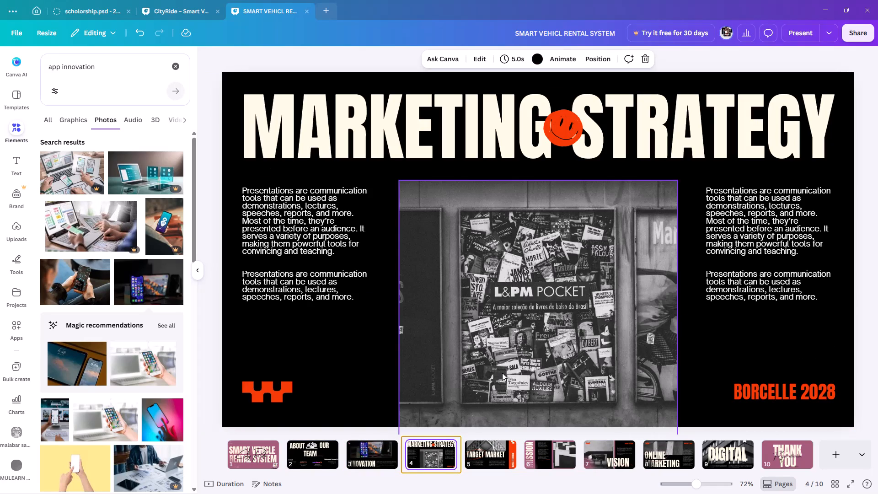
key(Left)
key(Left)
key(Left)
key(Left)
key(Left)
key(Left)
key(Right)
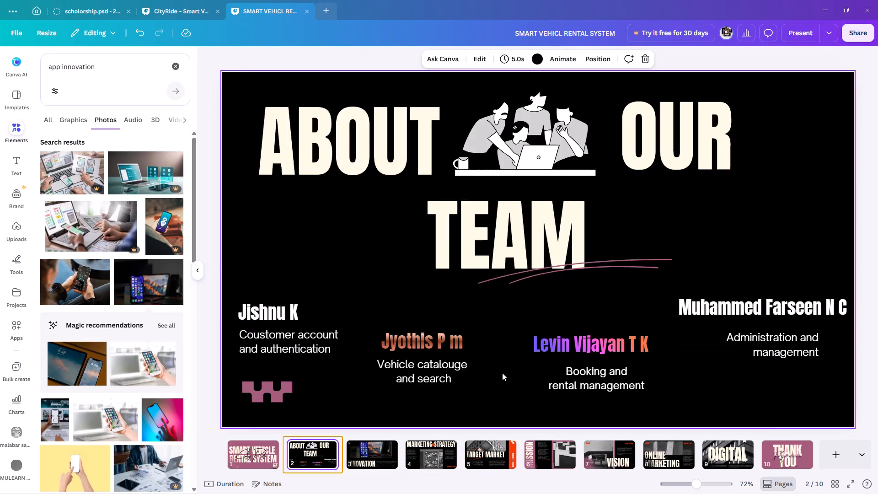
key(Left)
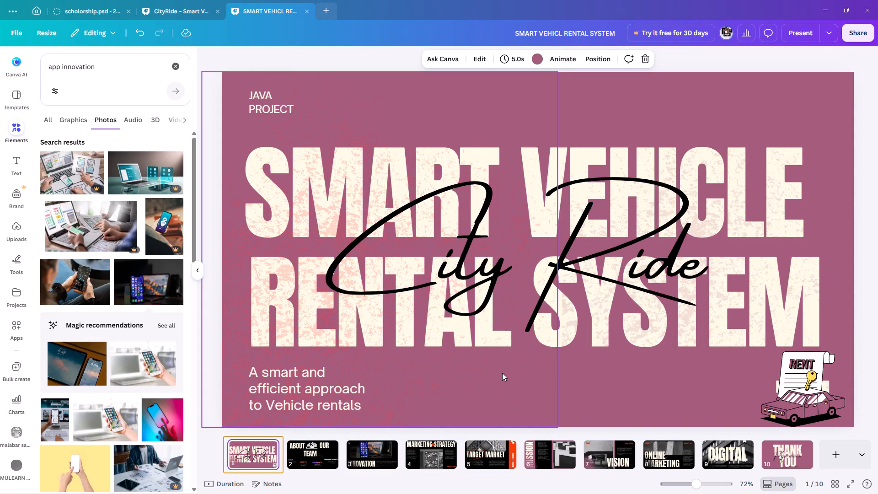
key(Right)
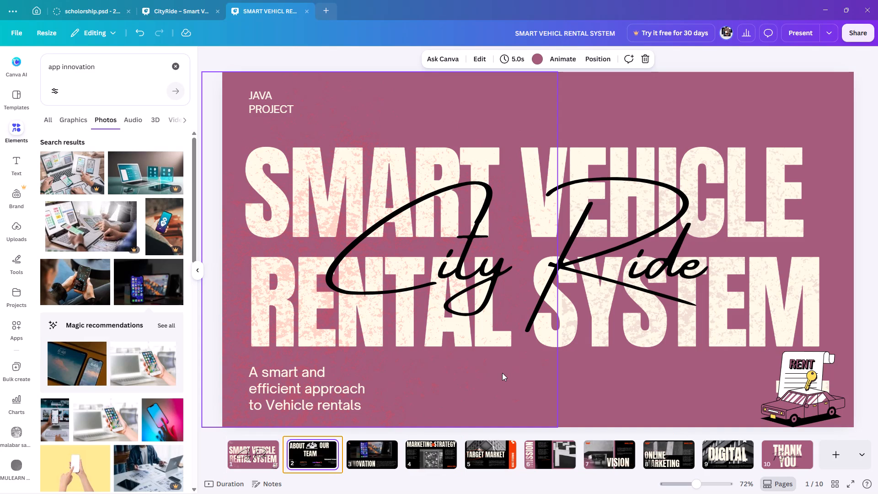
key(Right)
key(Right)
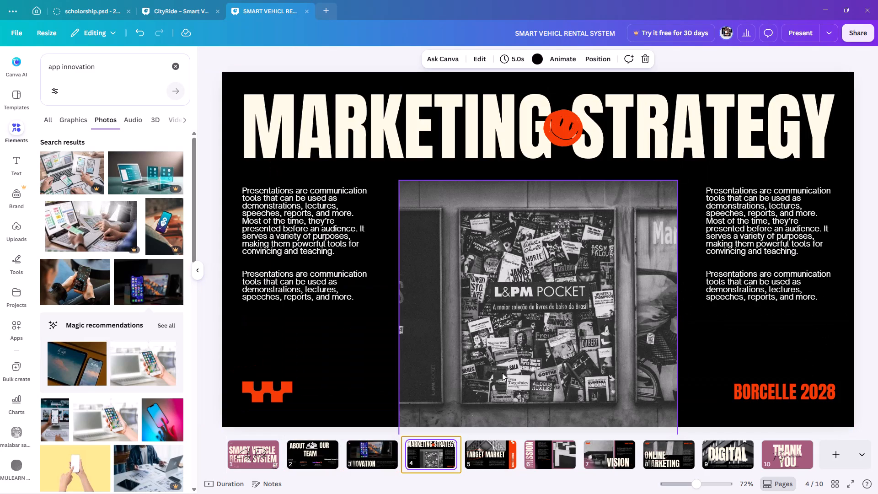
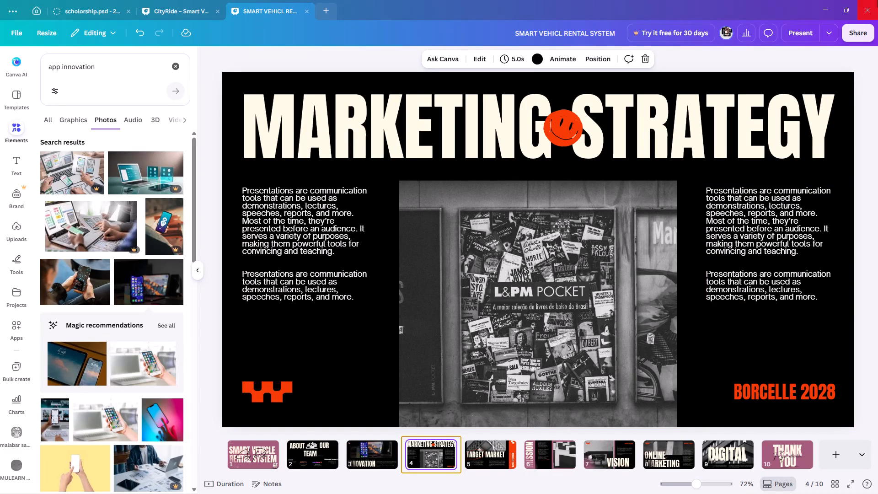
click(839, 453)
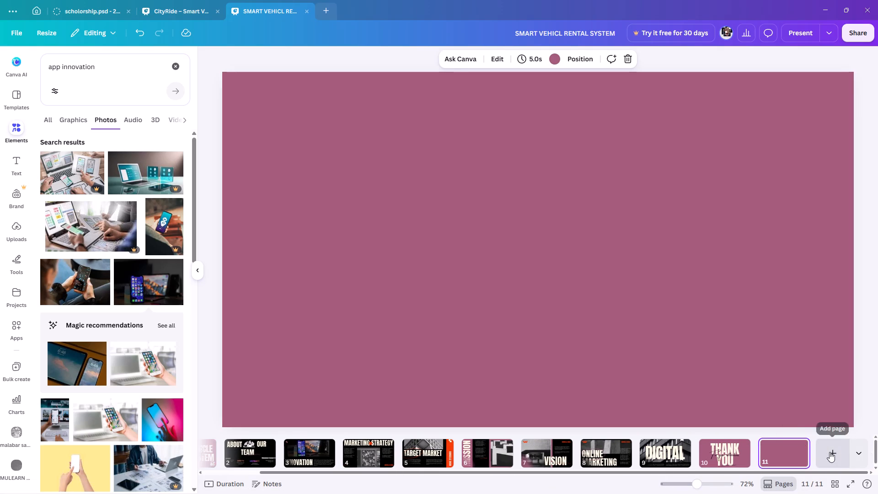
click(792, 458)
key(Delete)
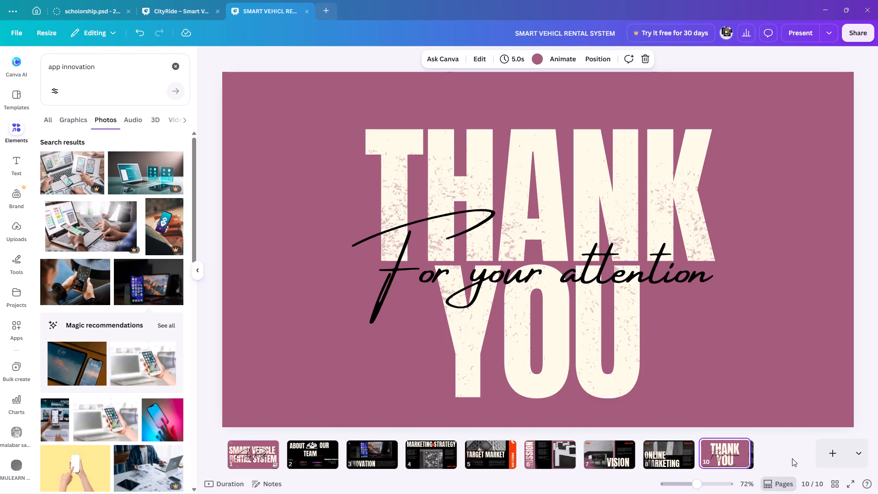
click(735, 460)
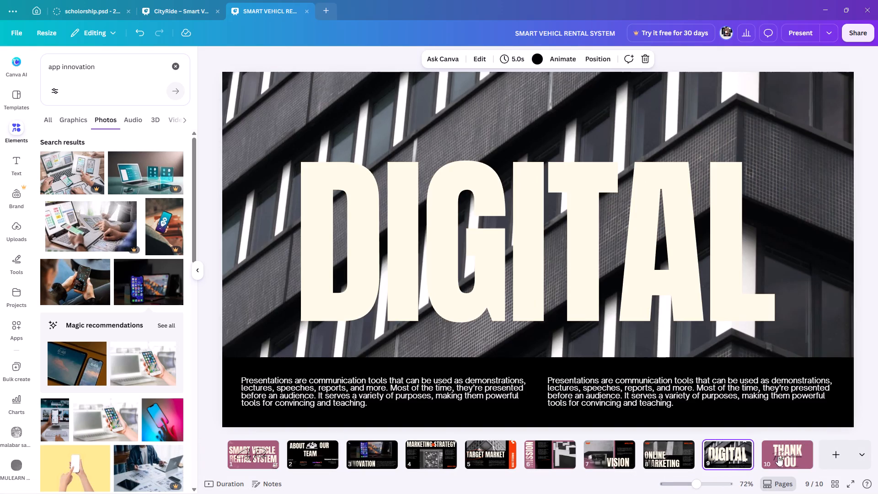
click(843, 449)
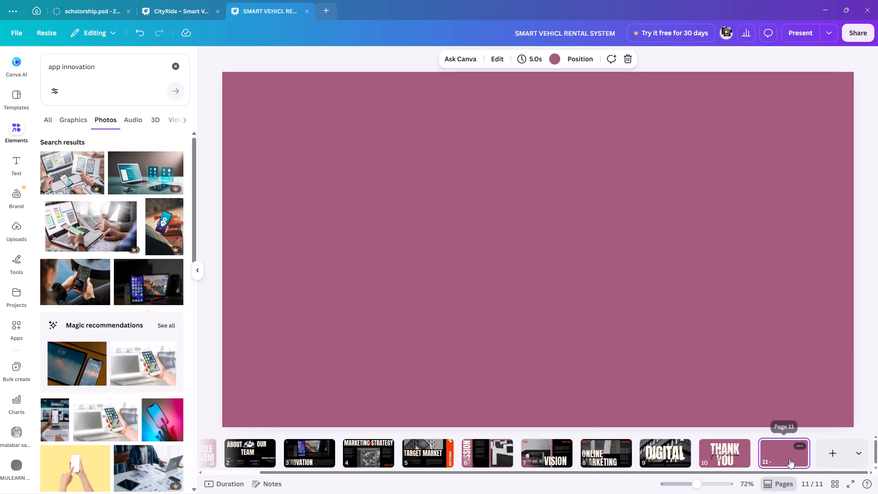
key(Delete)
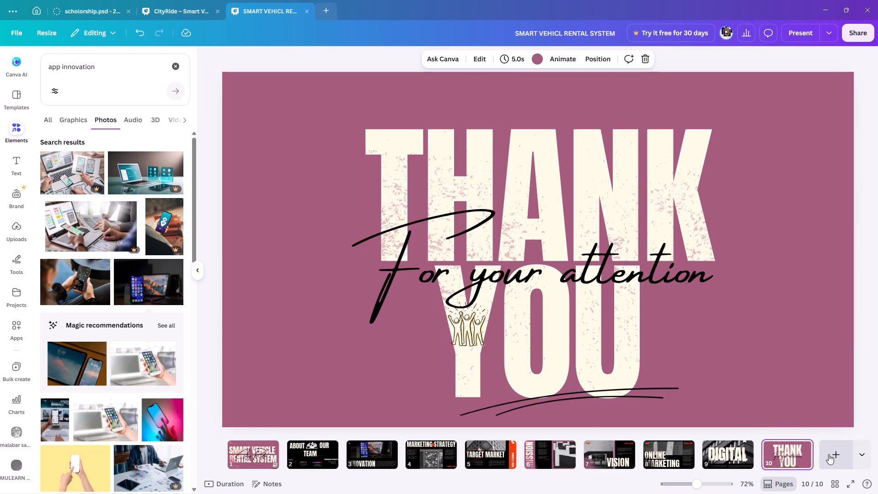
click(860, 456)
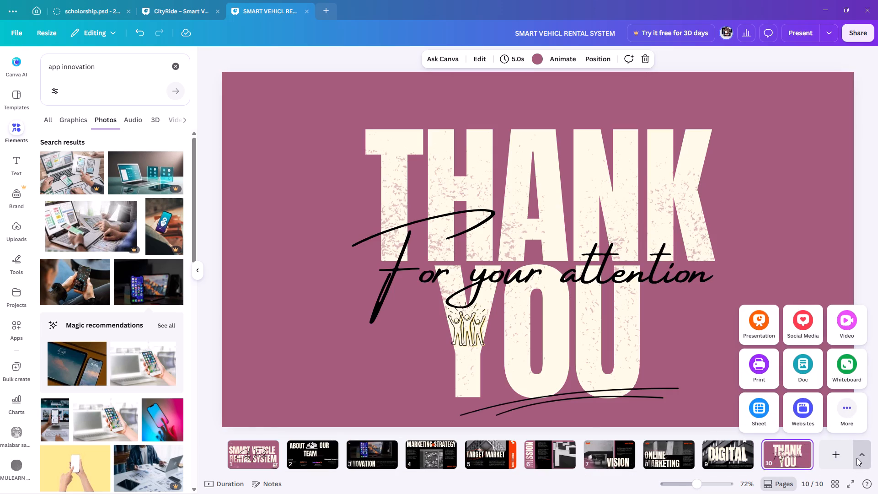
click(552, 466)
Duplicate the Mission slide.
click(551, 454)
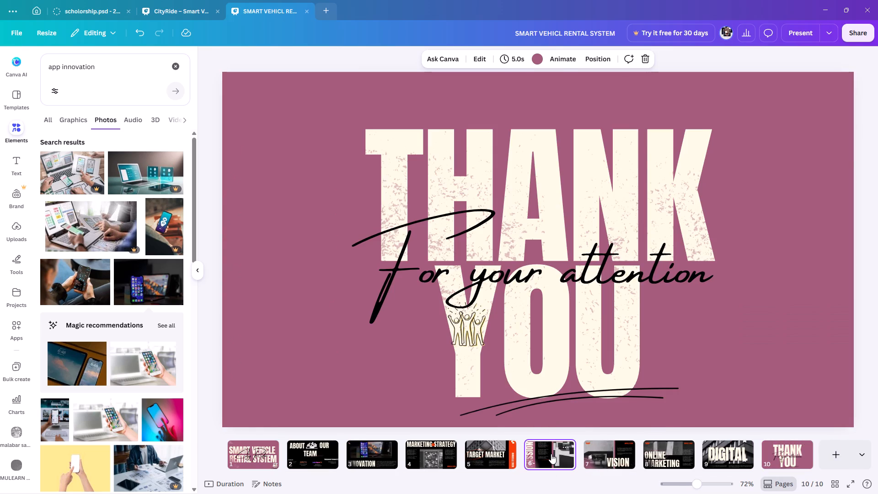
right_click(551, 454)
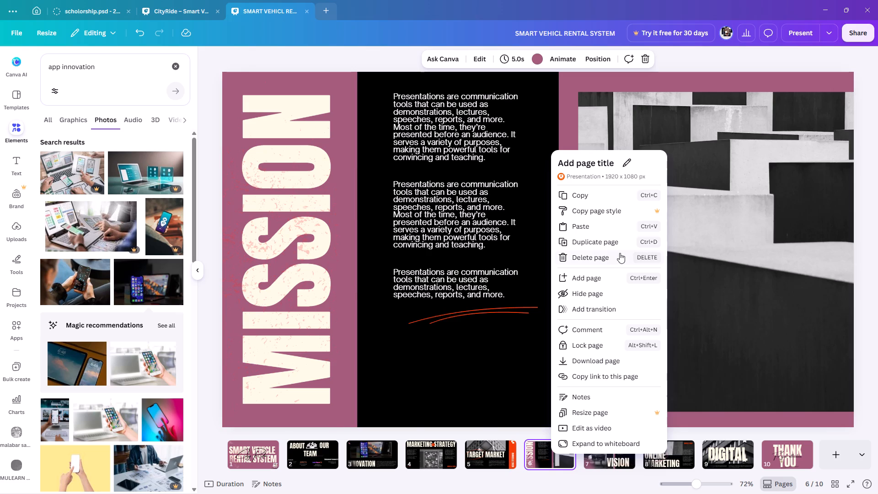
click(627, 242)
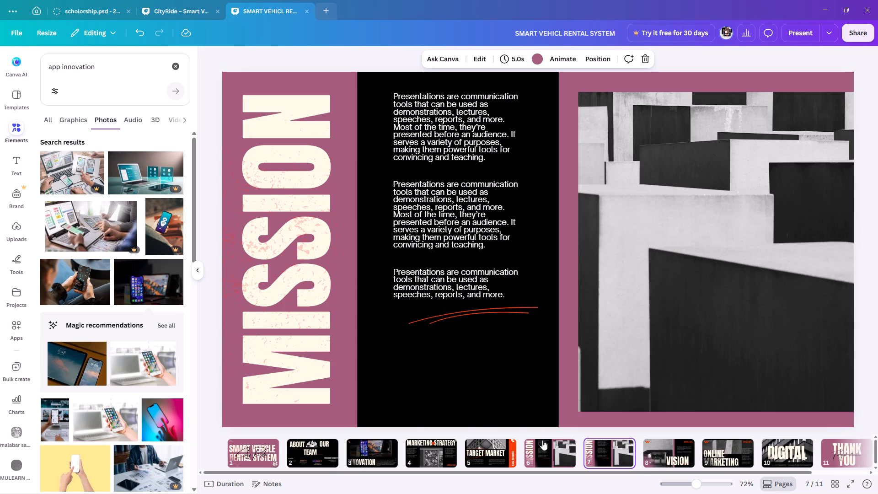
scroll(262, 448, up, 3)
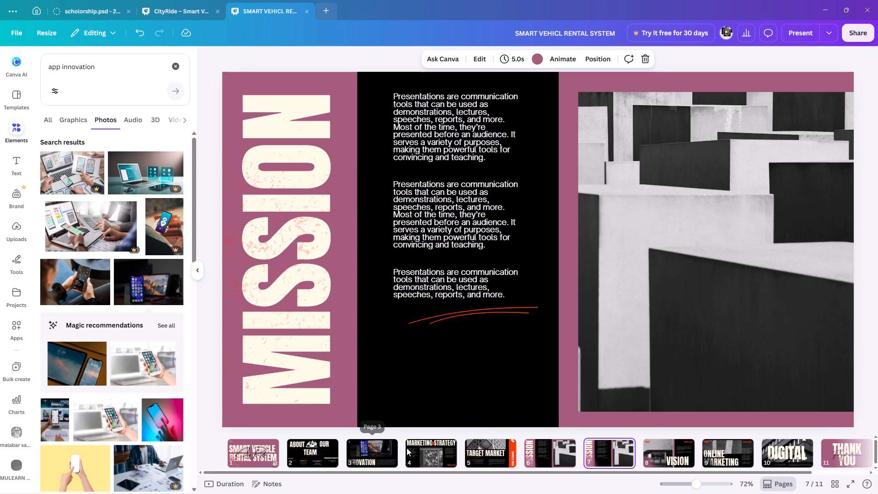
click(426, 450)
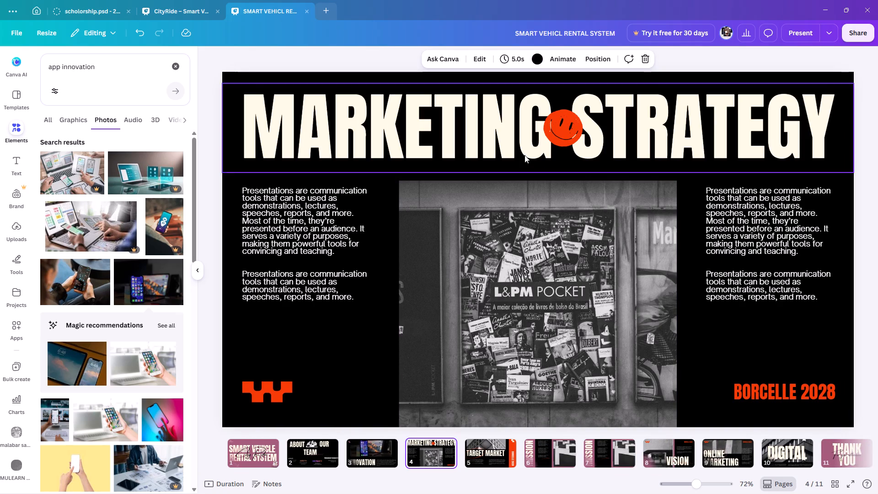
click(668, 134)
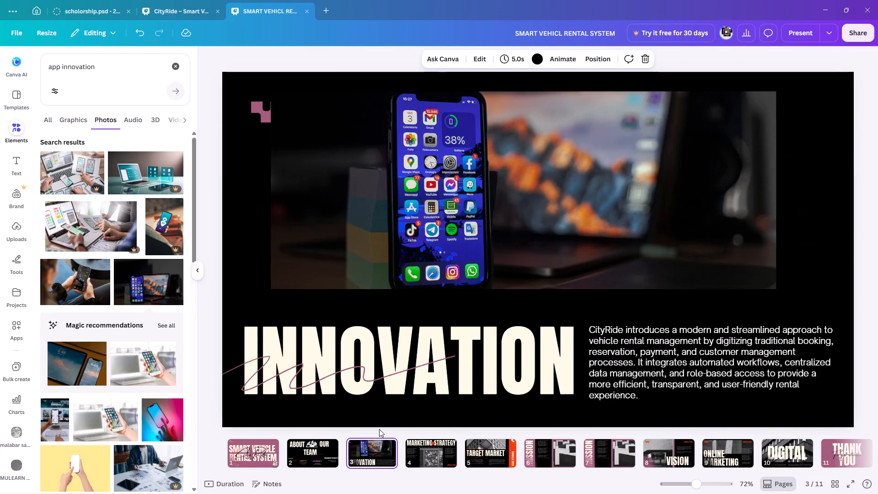
click(676, 213)
drag(535, 250, 527, 244)
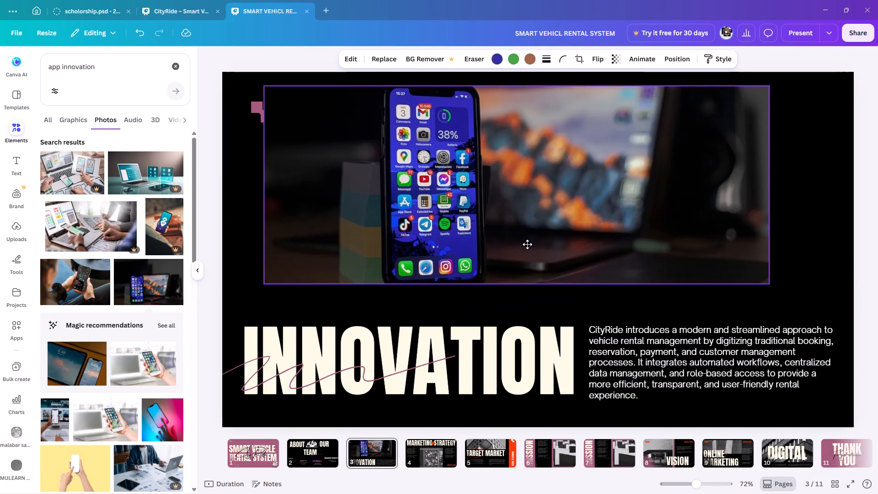
drag(527, 244, 511, 239)
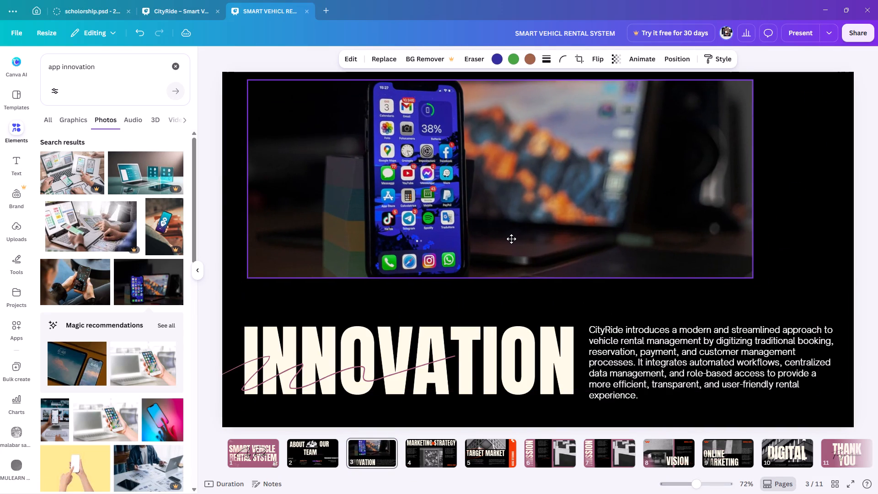
drag(511, 239, 505, 242)
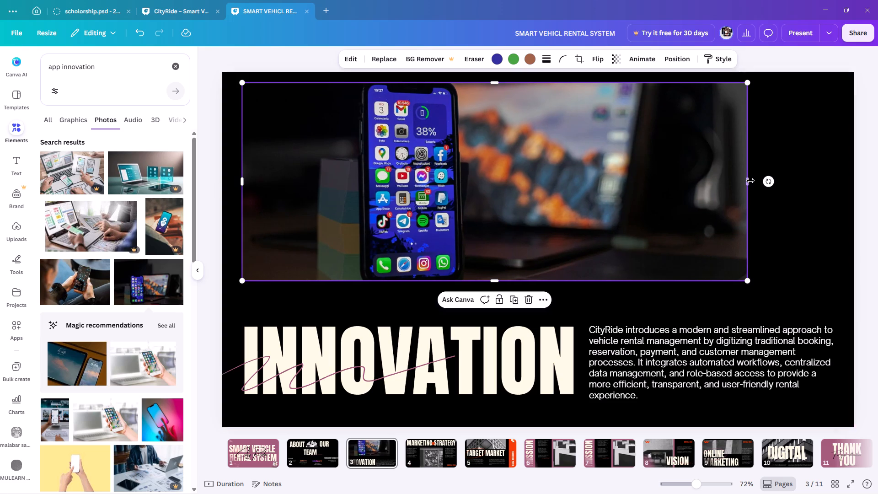
drag(750, 181, 846, 174)
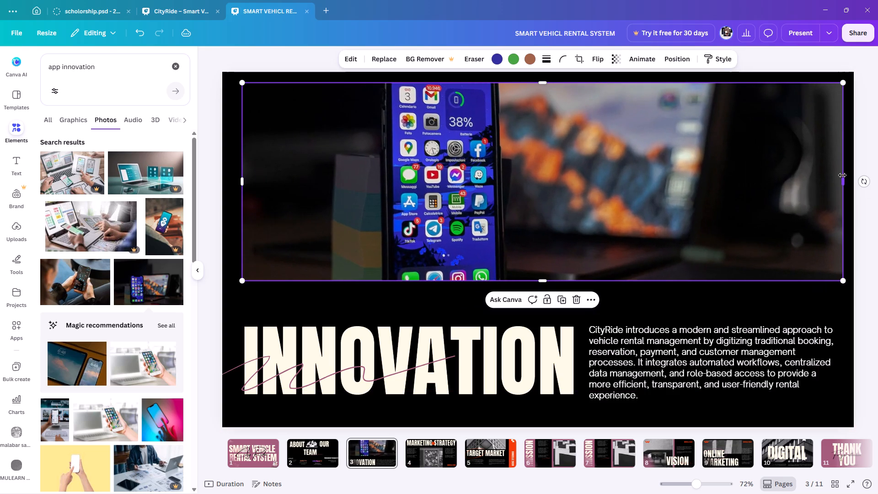
Narrow the INNOVATION heading's text box to fit the word, clear of the paragraph beside it.
click(519, 378)
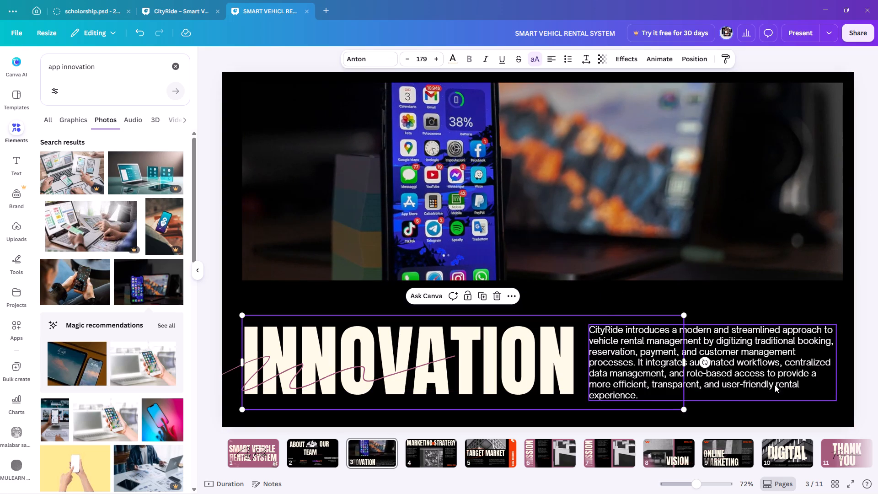
drag(685, 362, 579, 385)
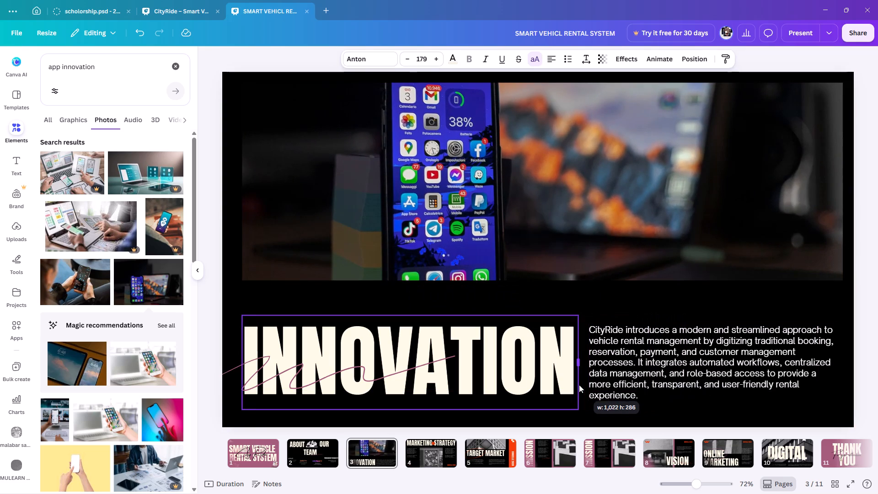
drag(579, 385, 586, 384)
Move the INNOVATION heading and its paragraph down towards the slide's bottom edge and shift the phone photo up to the top edge.
click(512, 252)
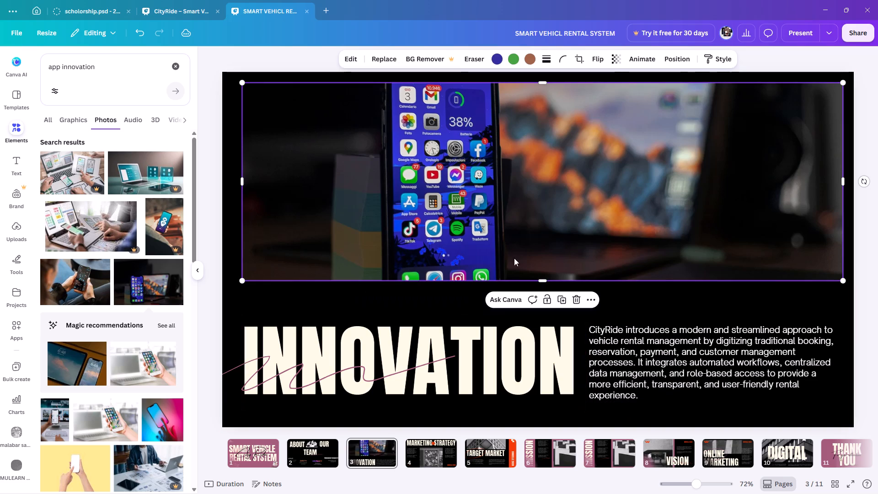
drag(505, 369, 502, 382)
drag(647, 354, 648, 365)
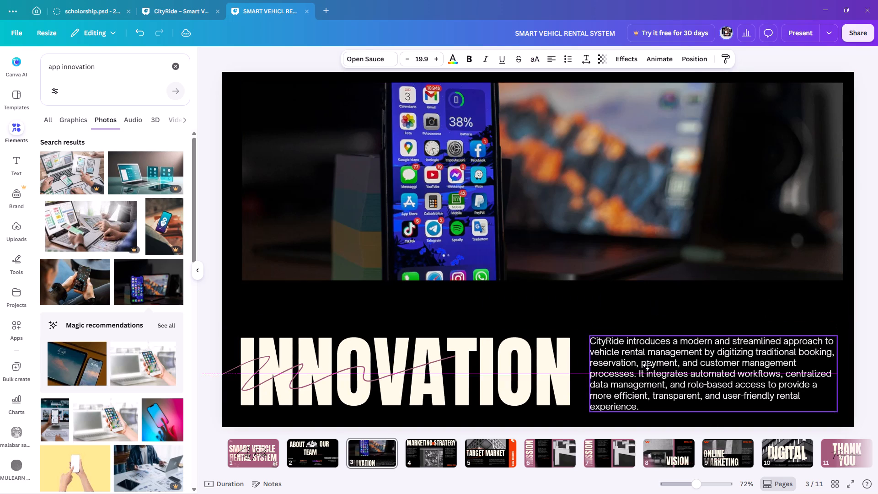
drag(648, 365, 648, 368)
drag(475, 367, 475, 373)
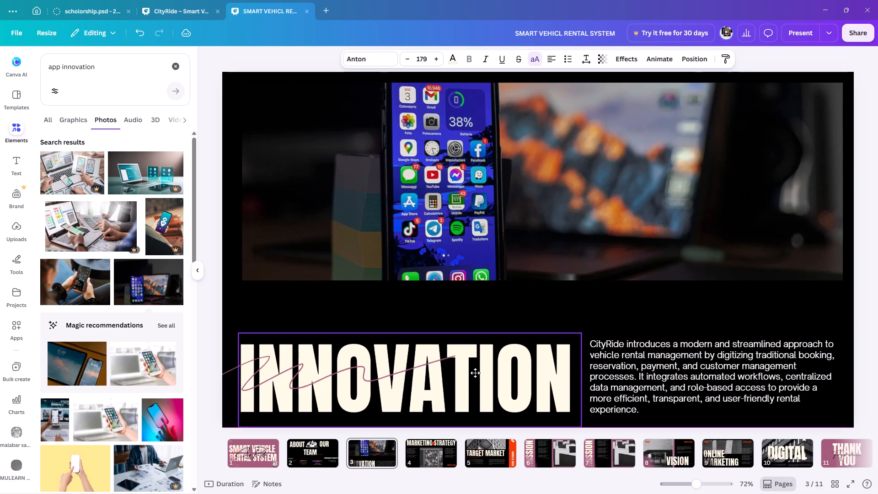
drag(475, 373, 475, 376)
drag(483, 254, 476, 245)
Duplicate the INNOVATION heading and place the copy directly above the original, overlapping the photo's lower edge.
click(376, 317)
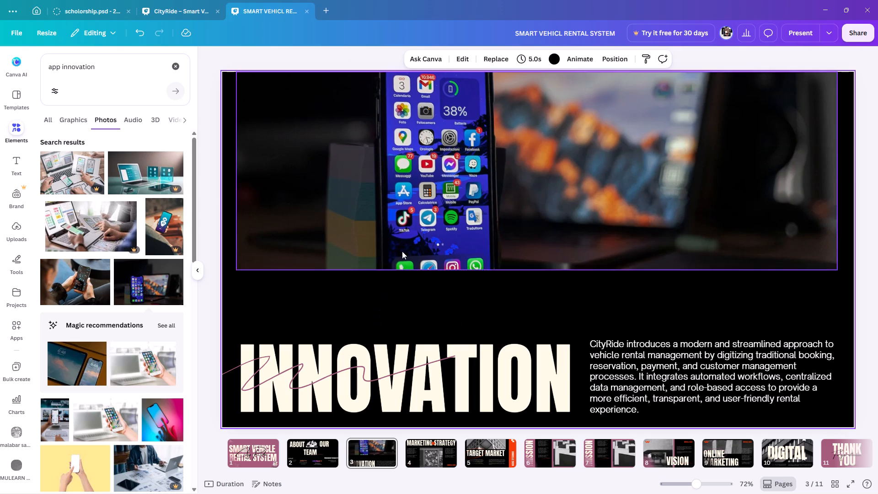
click(404, 387)
click(518, 370)
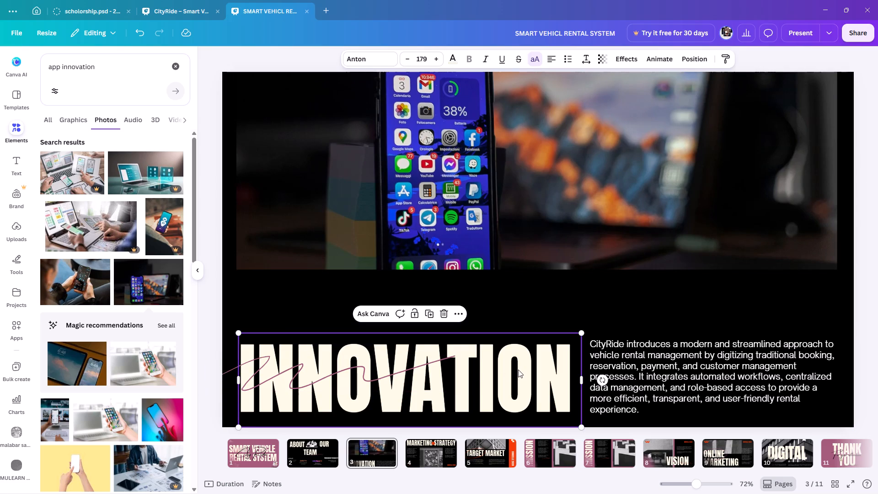
key(ctrl+c)
key(ctrl+v)
drag(522, 386, 504, 304)
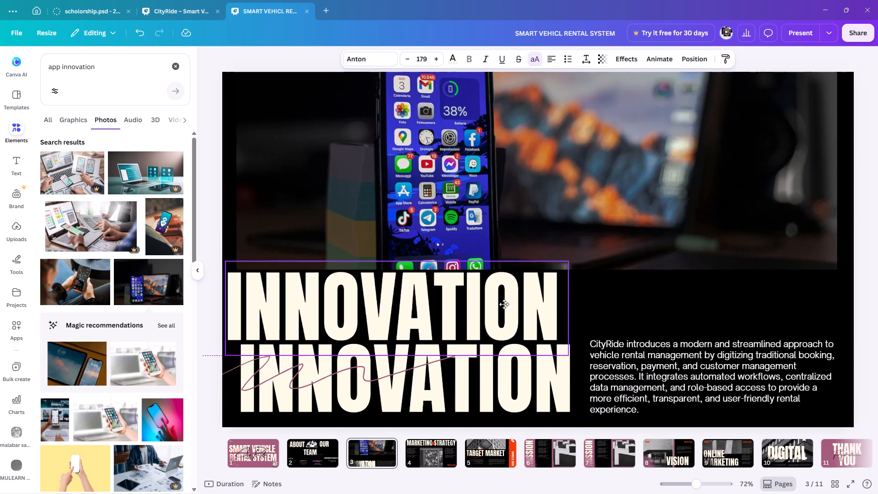
drag(504, 304, 504, 303)
Replace the text of the upper INNOVATION heading copy with "problem statement".
double_click(504, 303)
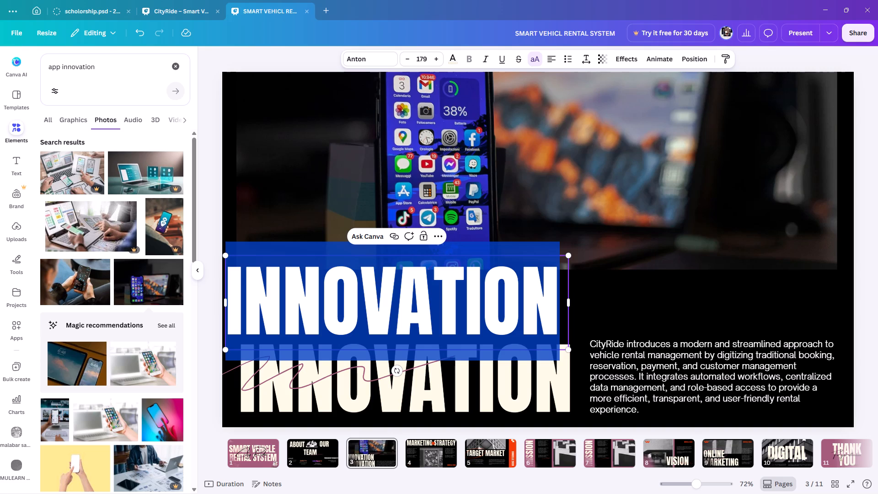
key(p)
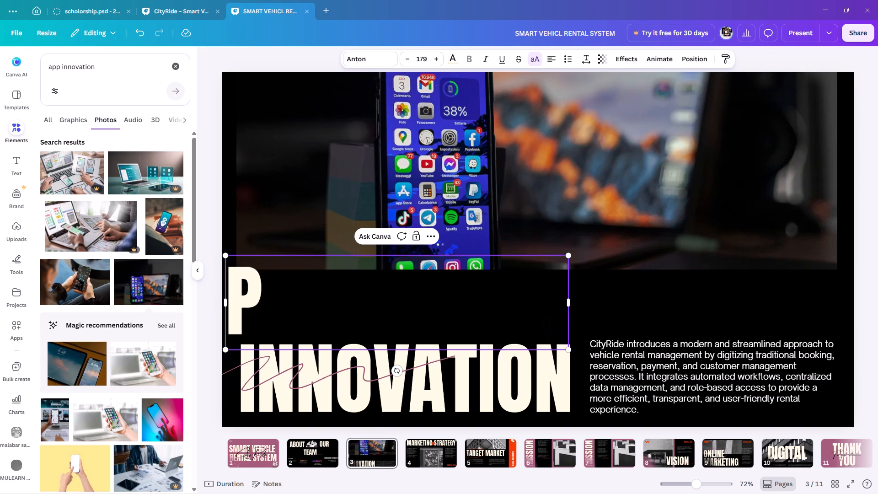
text(robl)
text(em)
key(space)
text(stat)
text(ement)
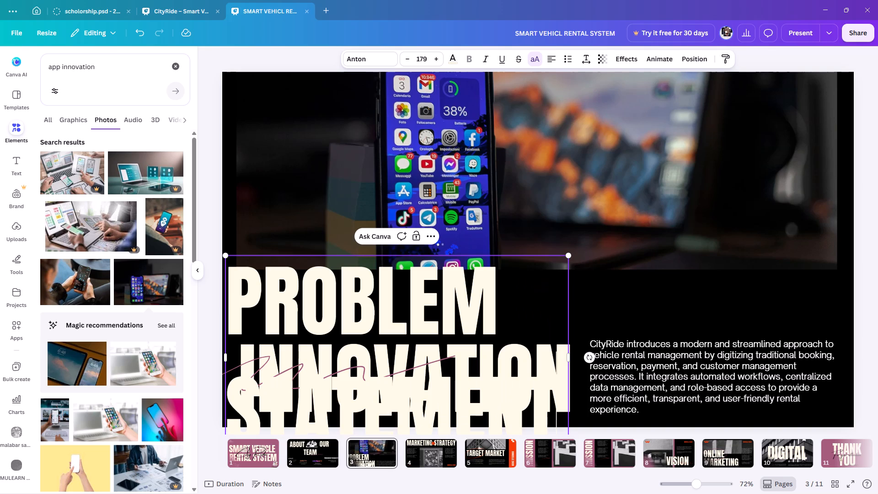
Reduce the PROBLEM STATEMENT heading to size 87.4 and place it between the photo and INNOVATION, aligned with the photo's left edge.
triple_click(452, 317)
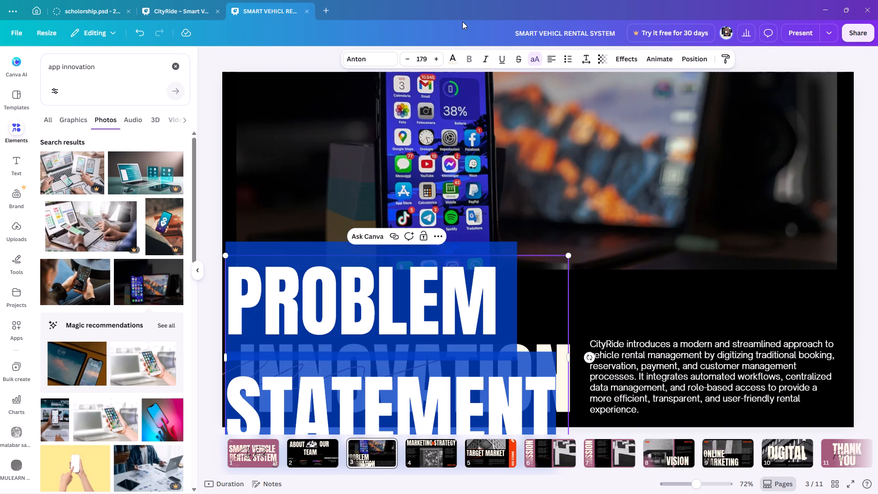
click(409, 60)
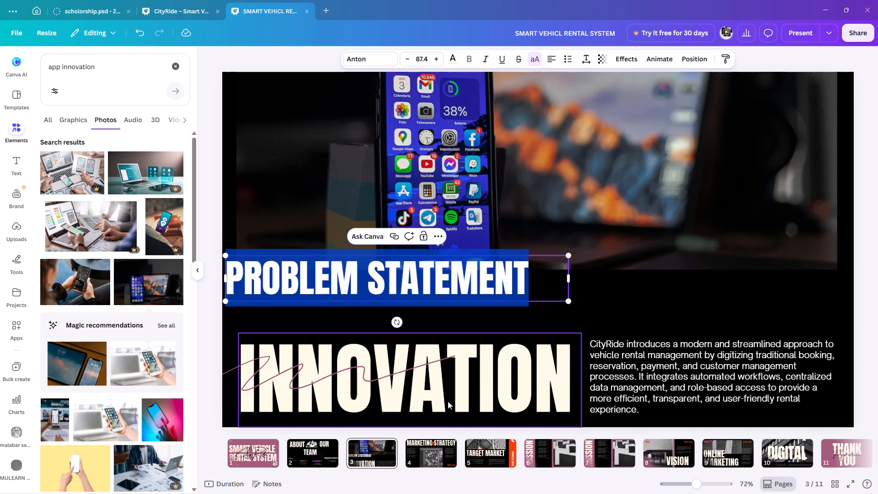
click(495, 406)
drag(482, 282, 487, 308)
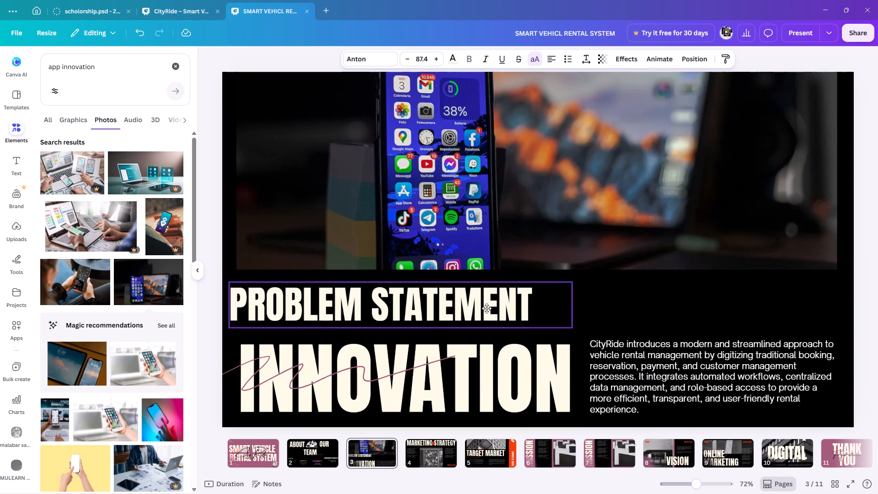
drag(487, 308, 493, 309)
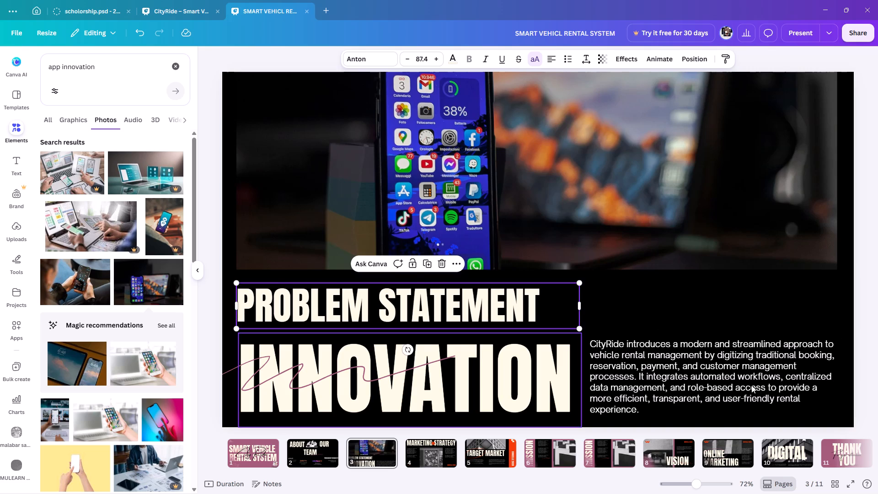
Shrink the CityRide paragraph to size 18.9 and move it and the INNOVATION heading down towards the slide's bottom edge, within the photo's side edges.
click(751, 385)
drag(835, 338, 830, 344)
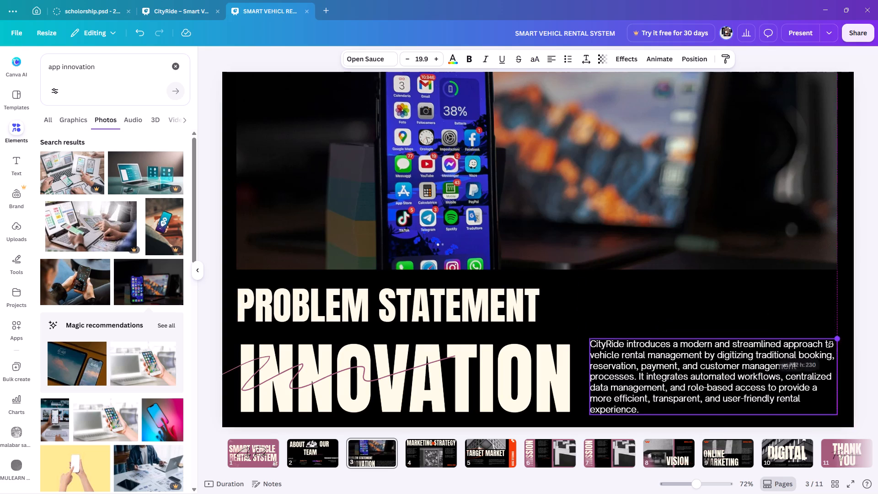
drag(830, 344, 824, 348)
drag(759, 370, 761, 373)
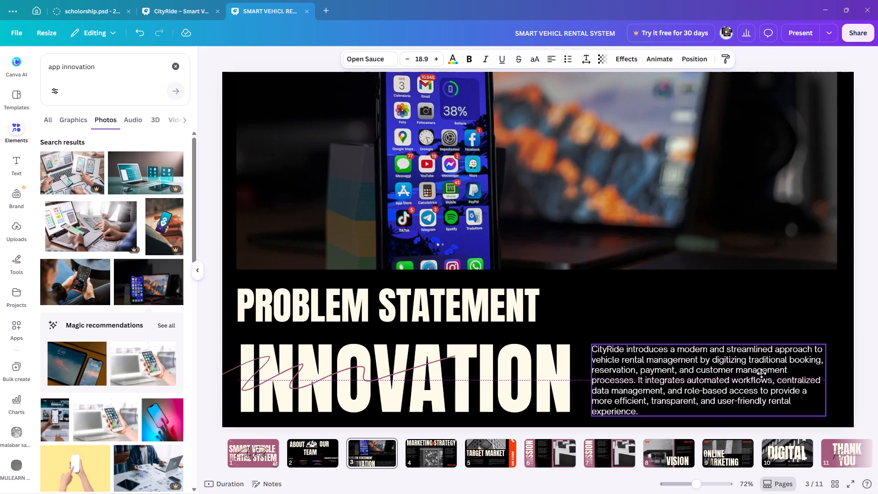
drag(761, 373, 770, 376)
drag(478, 379, 485, 387)
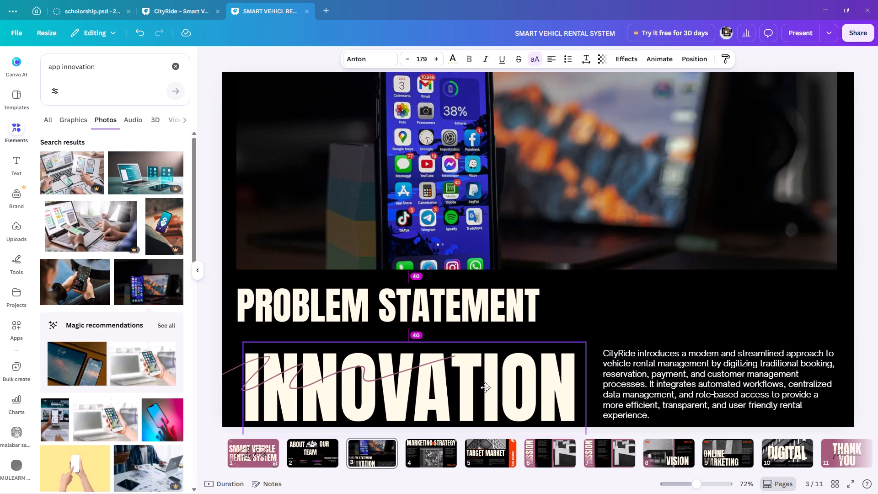
drag(485, 387, 475, 387)
Enlarge the PROBLEM STATEMENT heading to size 91.8 and lower it closer to the INNOVATION heading.
click(502, 310)
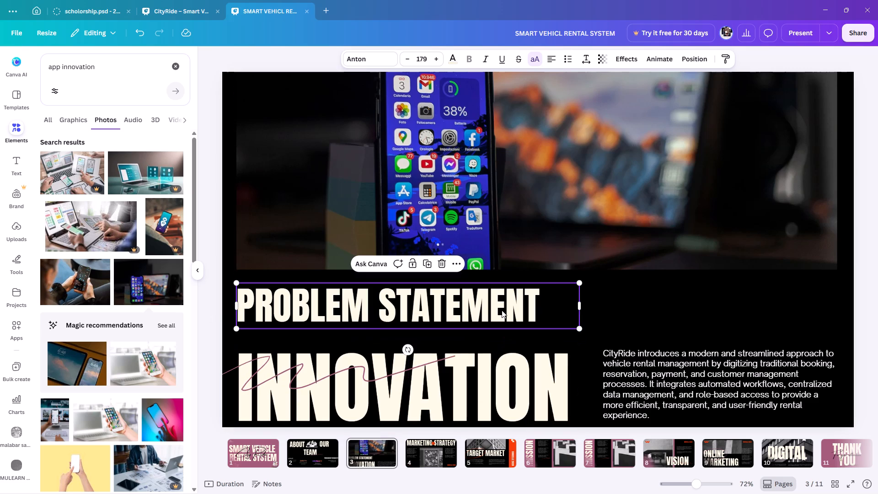
drag(578, 279, 595, 276)
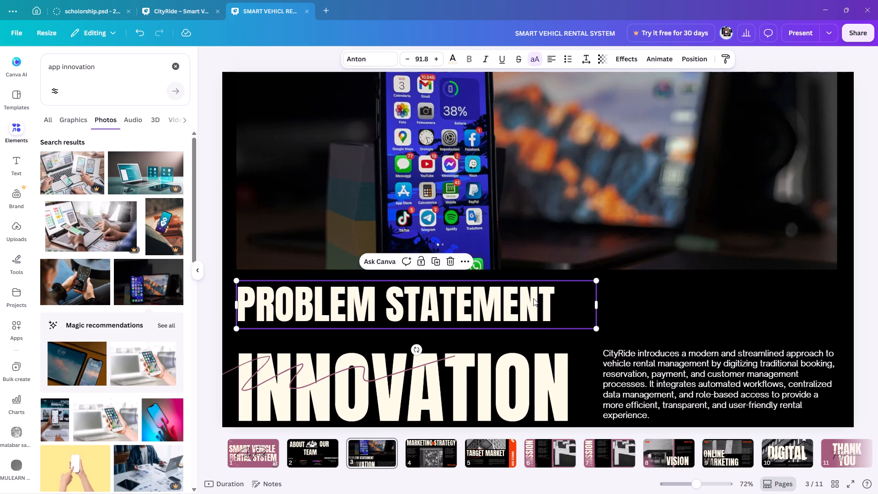
drag(533, 298, 535, 307)
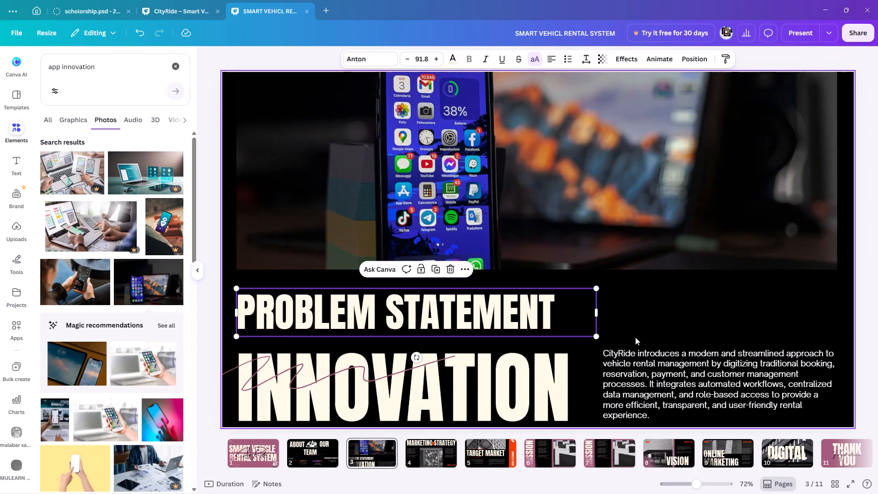
Back in Canva, duplicate the CityRide paragraph above the original and replace the copy's text with the copied problem statement about traditional vehicle rental processes.
click(643, 303)
click(651, 390)
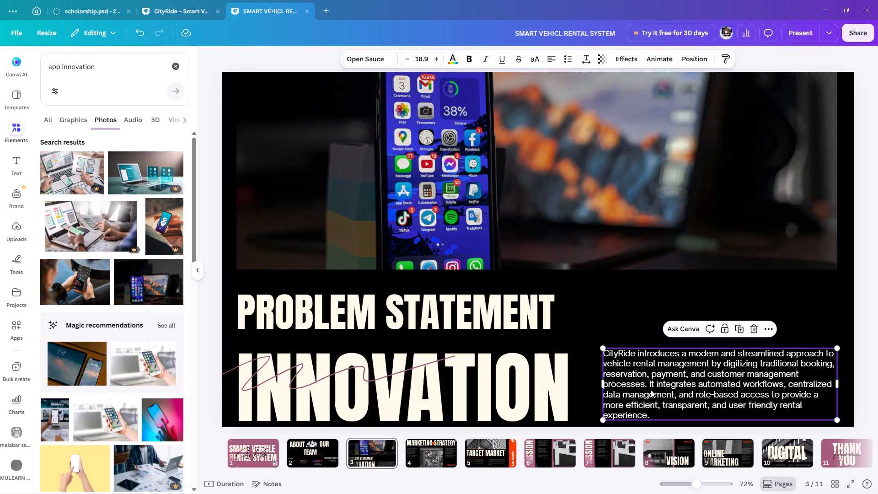
right_click(658, 381)
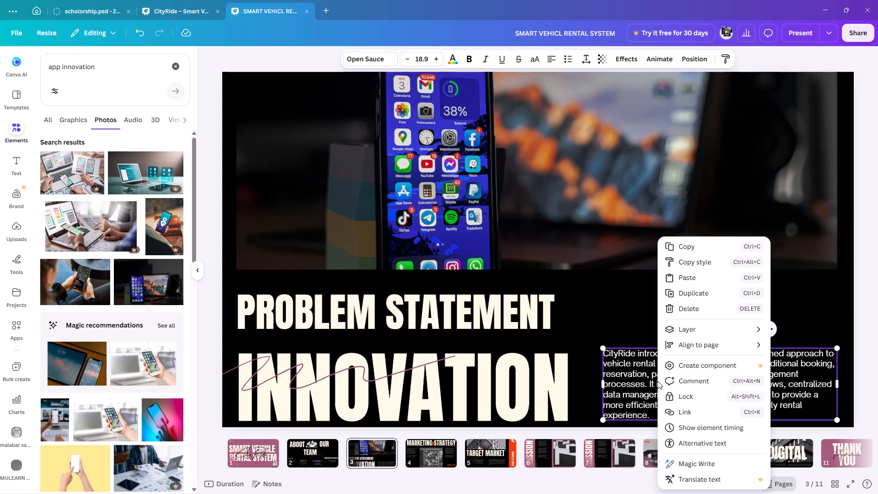
click(689, 288)
drag(677, 393, 648, 328)
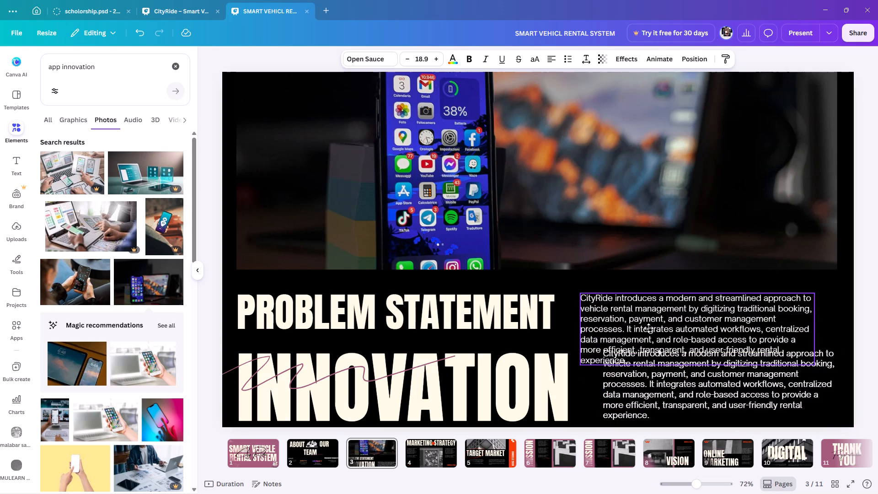
drag(648, 328, 664, 295)
double_click(664, 295)
key(ctrl+v)
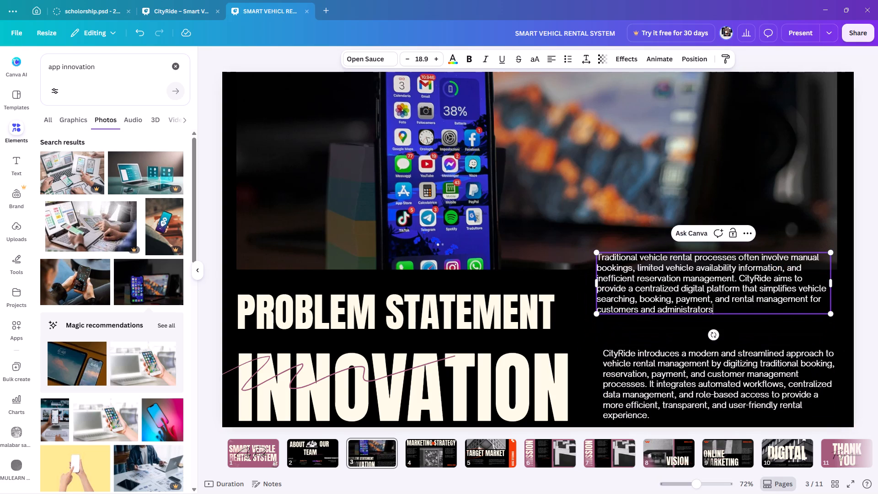
Move the problem statement paragraph down beside its heading, aligned with the left edge of the CityRide paragraph below.
drag(695, 286, 686, 311)
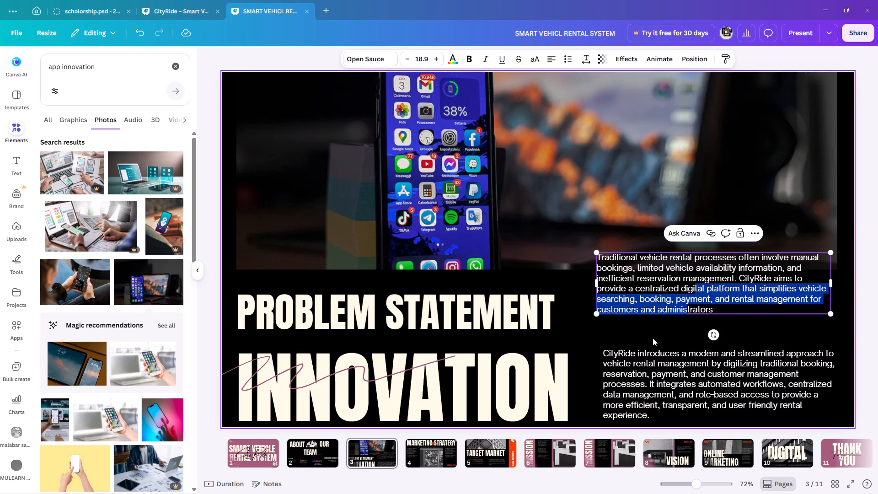
click(629, 334)
drag(642, 299, 648, 320)
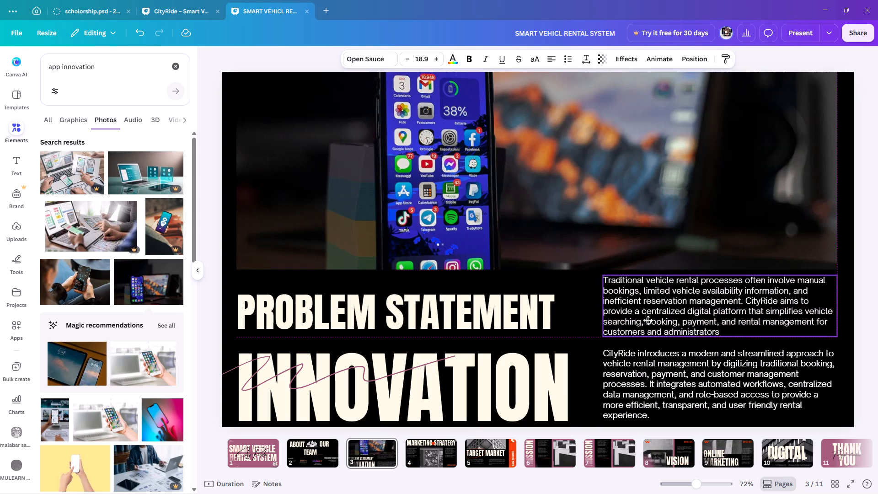
drag(648, 320, 648, 322)
drag(648, 322, 647, 322)
Enlarge the PROBLEM STATEMENT heading and narrow its text box so the single line matches the width of INNOVATION.
click(532, 312)
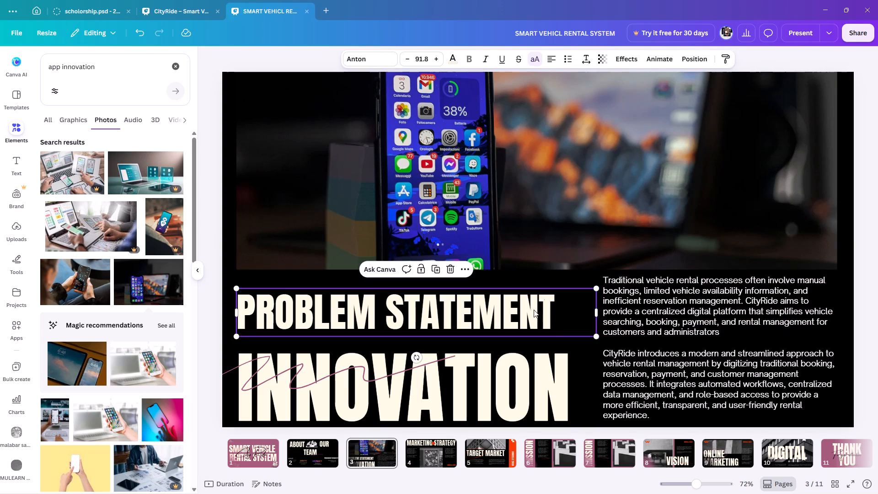
click(436, 57)
click(436, 57)
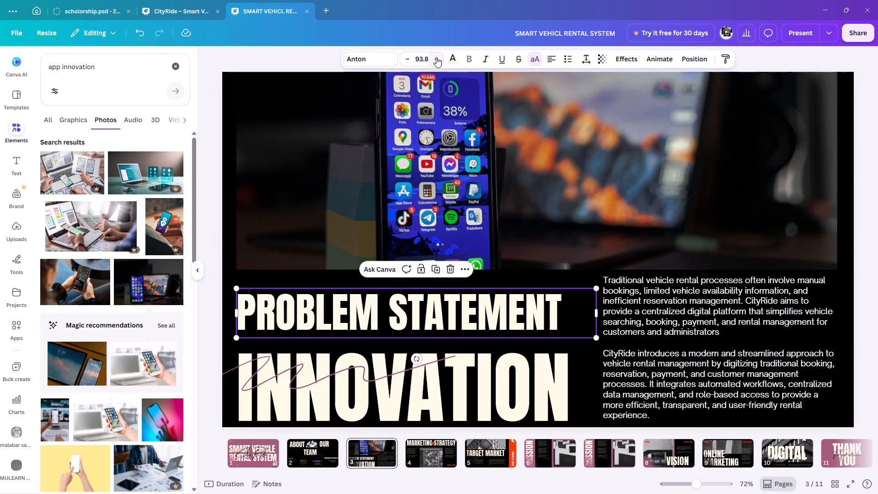
click(436, 57)
click(436, 57)
click(436, 57)
click(436, 57)
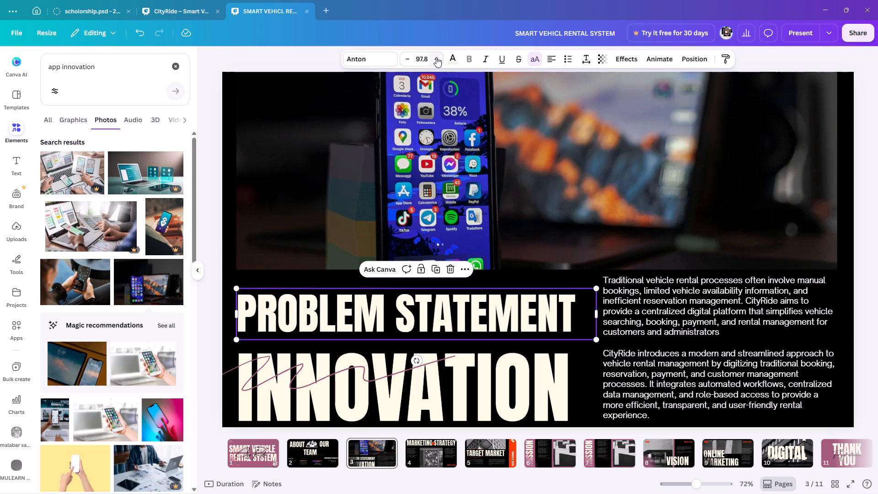
click(436, 57)
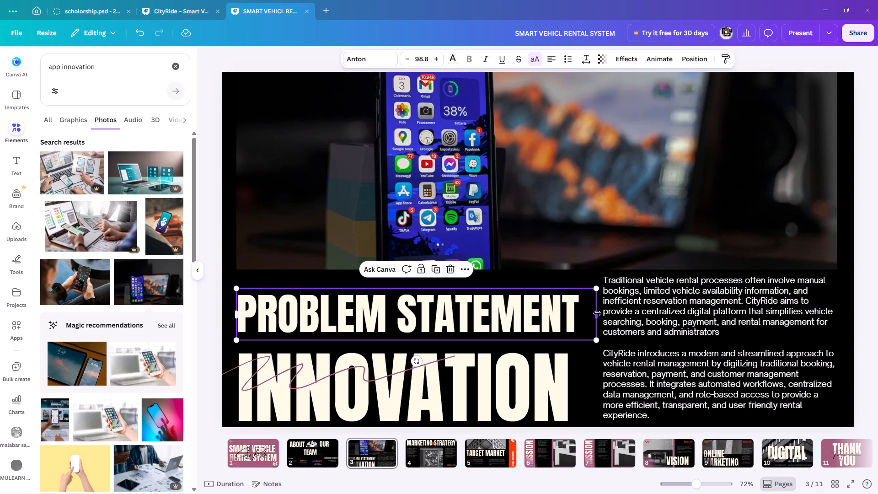
drag(597, 313, 578, 316)
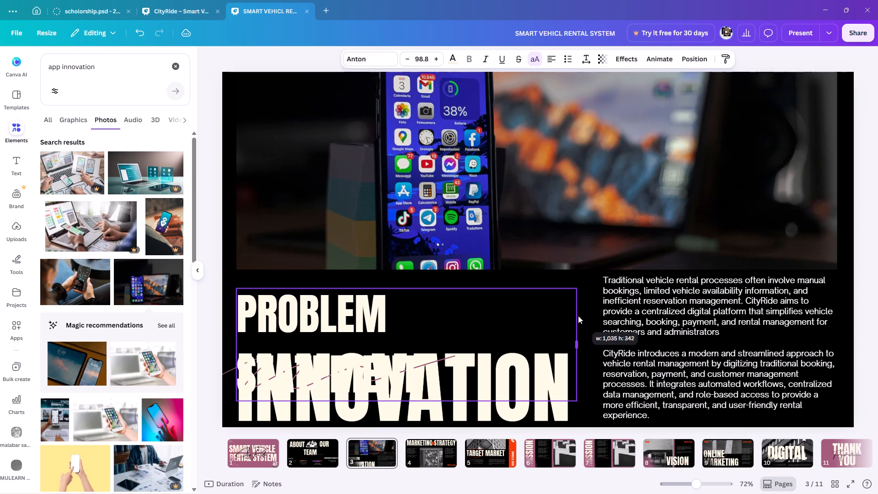
drag(578, 316, 582, 316)
double_click(403, 61)
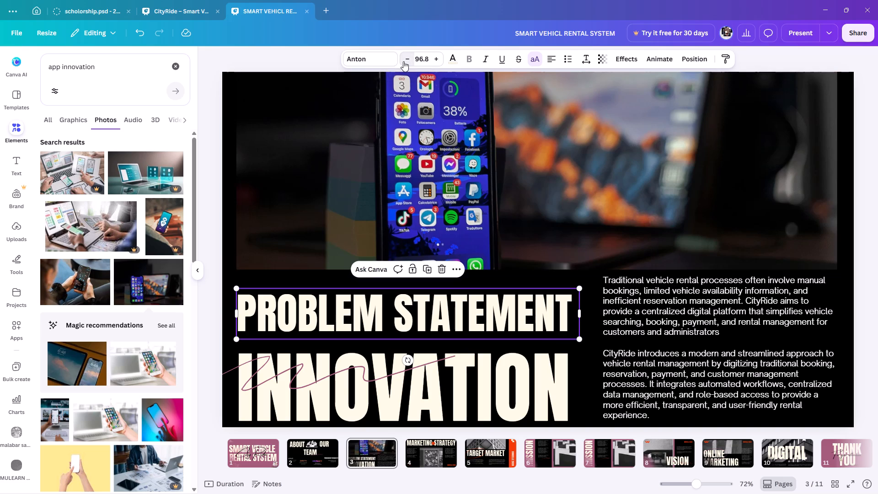
click(403, 61)
click(590, 380)
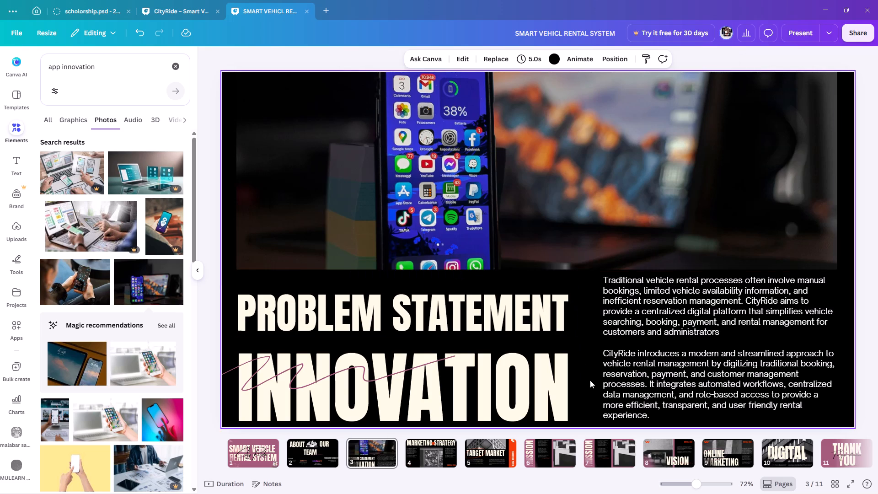
Widen the problem statement paragraph towards its heading and shift it slightly down, clear of the photo.
click(645, 327)
drag(600, 305, 585, 307)
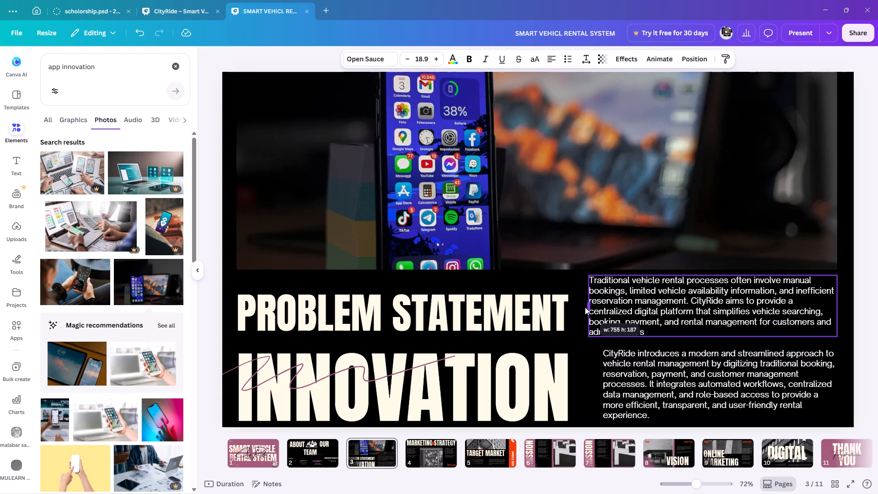
drag(585, 307, 582, 307)
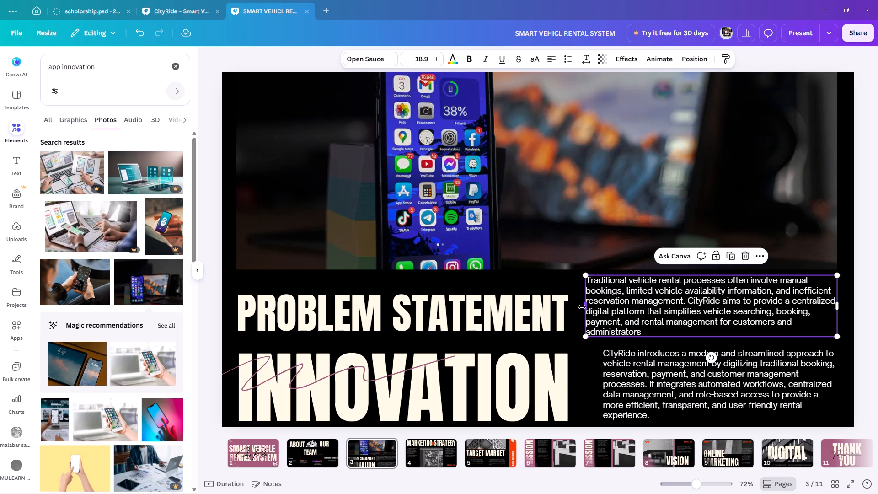
drag(630, 301, 634, 308)
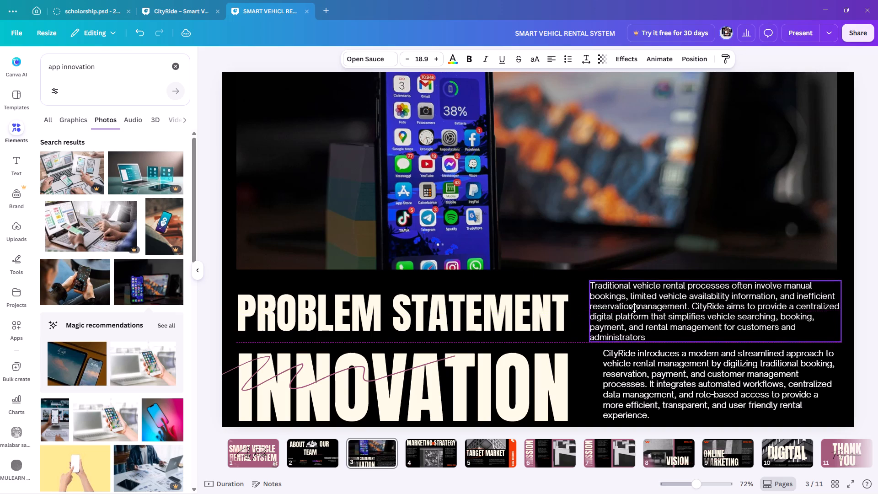
drag(634, 308, 634, 306)
Widen the CityRide paragraph towards the INNOVATION heading and move it down to leave a gap below the problem statement paragraph.
click(661, 370)
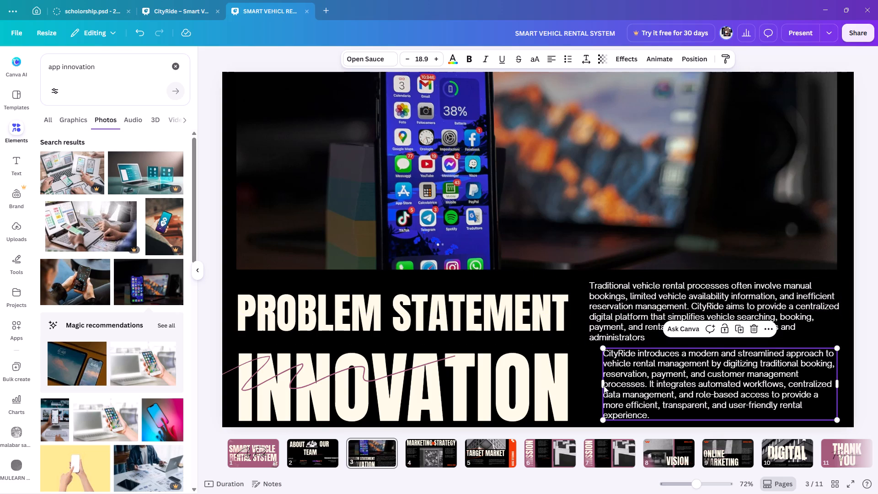
drag(602, 386, 584, 386)
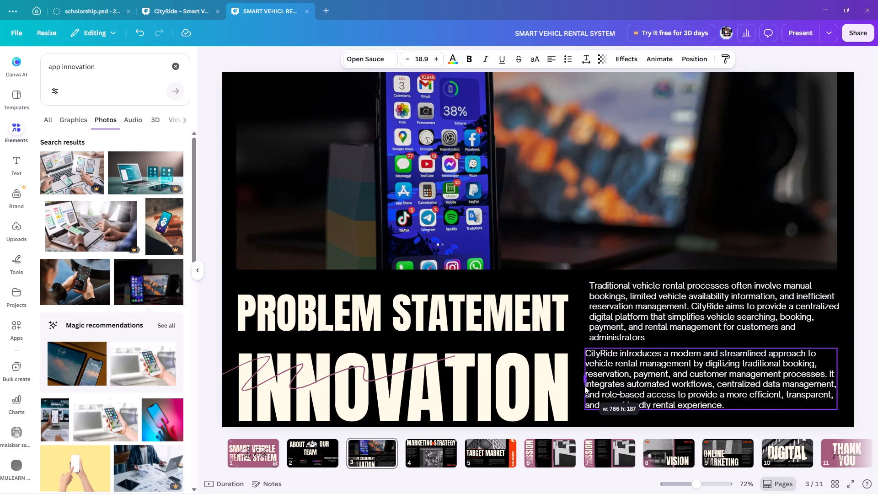
drag(584, 386, 588, 387)
drag(653, 369, 653, 371)
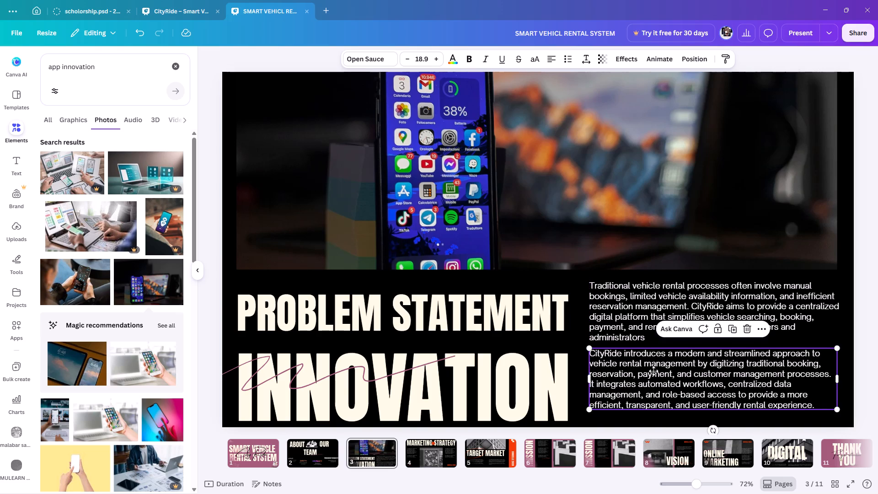
drag(653, 371, 650, 380)
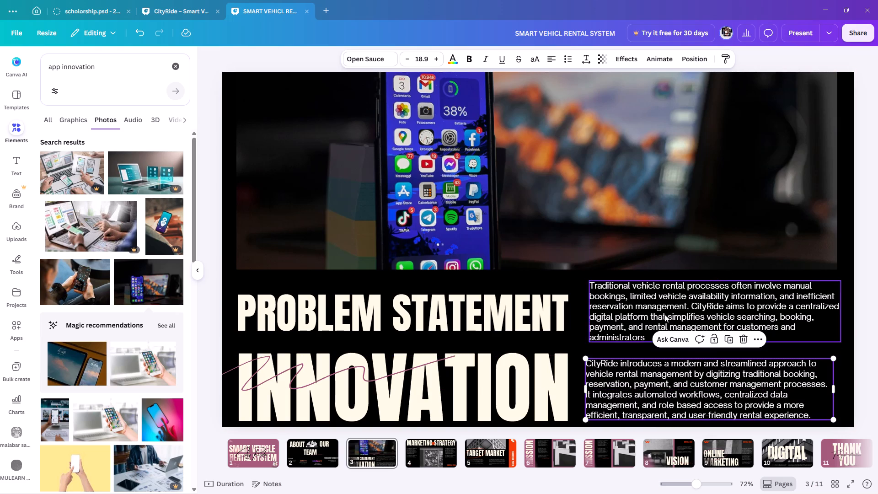
Nudge the problem statement paragraph slightly down beside the PROBLEM STATEMENT heading.
click(667, 301)
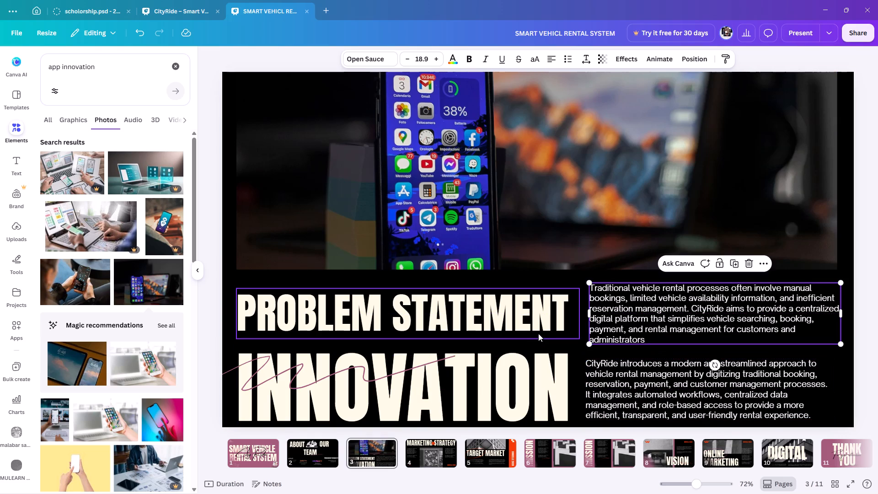
click(554, 340)
click(495, 212)
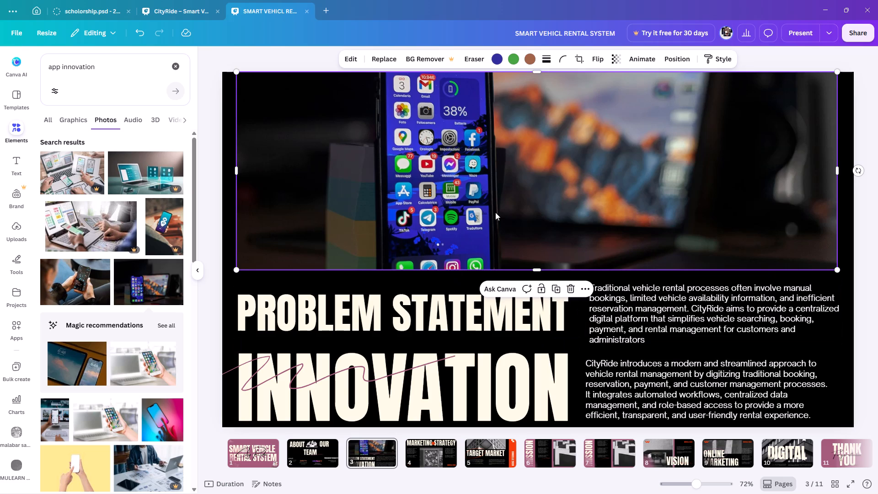
Open the Marketing Strategy slide and select its heading.
click(432, 445)
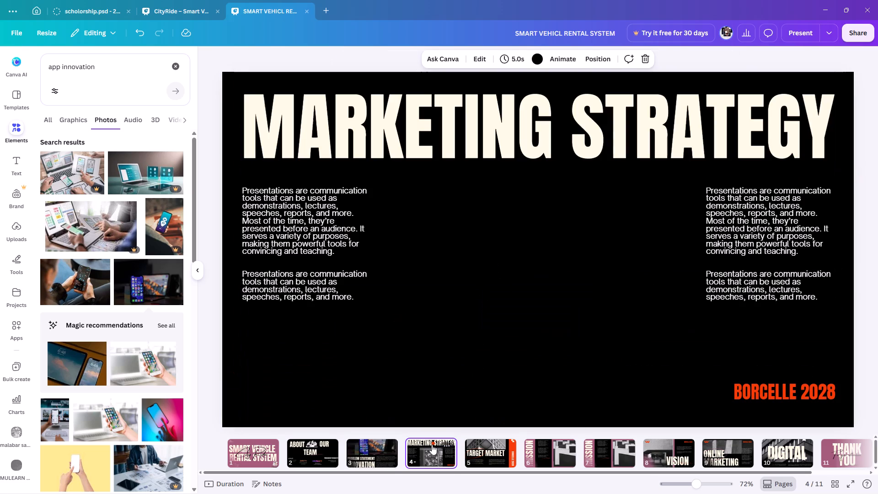
click(502, 143)
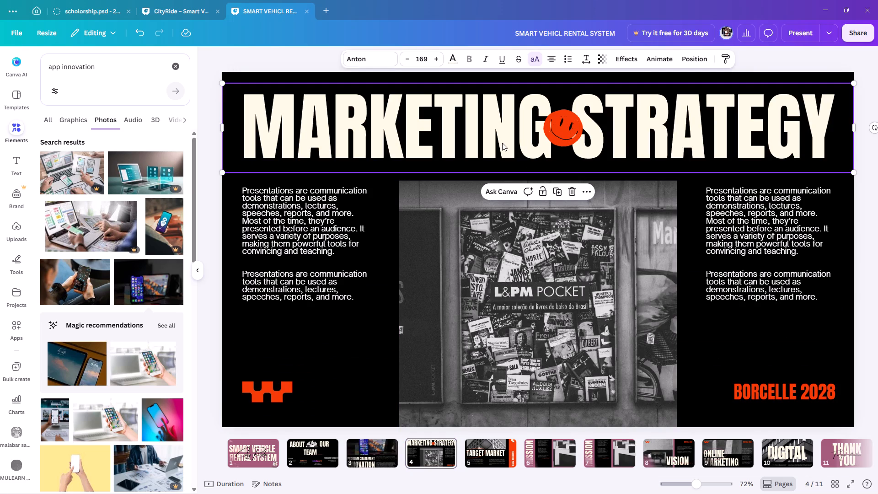
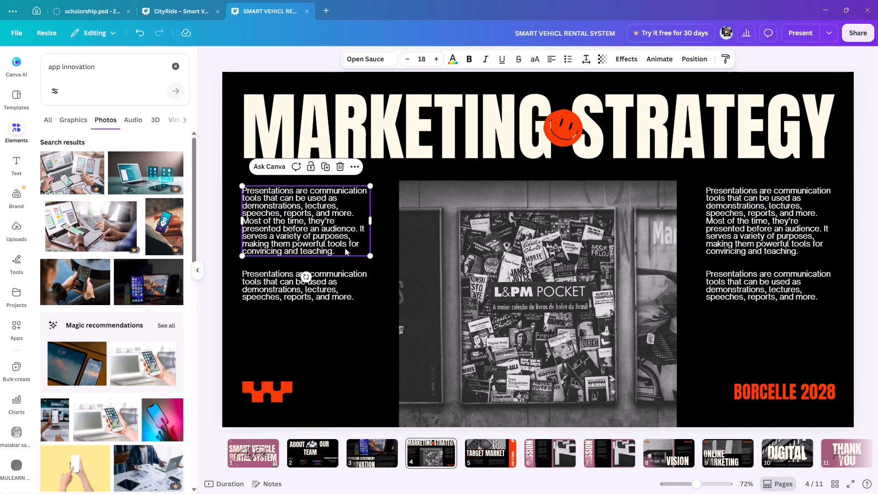
key(Delete)
click(300, 275)
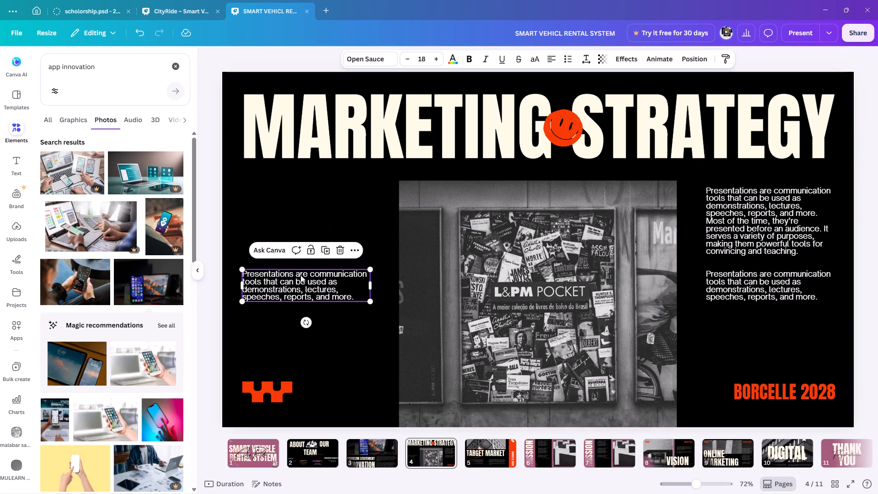
key(Delete)
Recolour the orange checkered graphic at the slide's lower left to the mauve document colour.
click(284, 396)
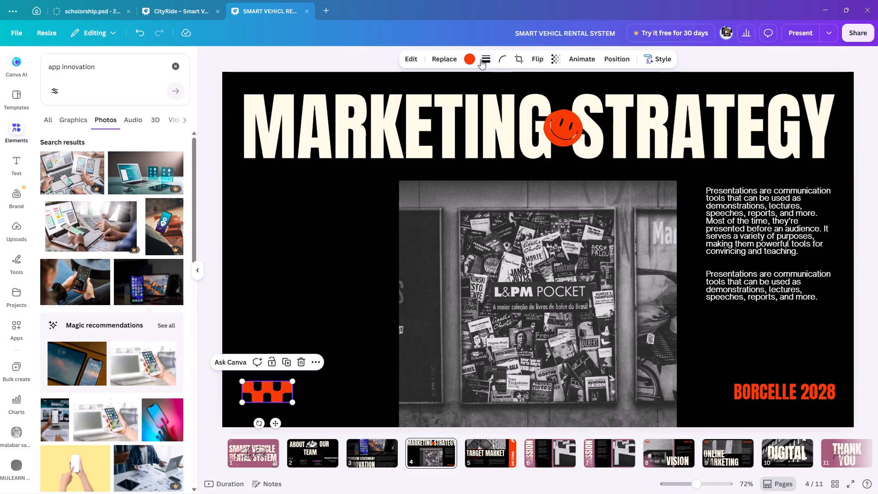
click(481, 59)
click(473, 55)
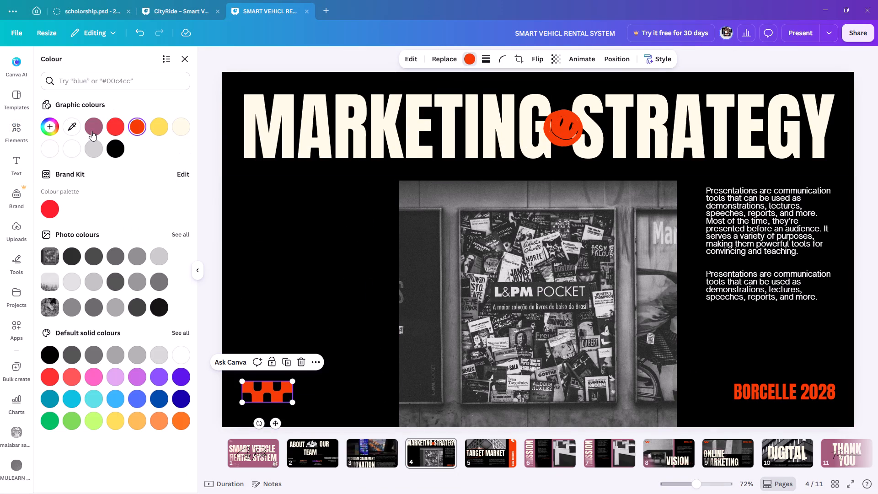
click(91, 131)
Delete the "BORCELLE 2028" text from the slide's lower right corner.
click(776, 387)
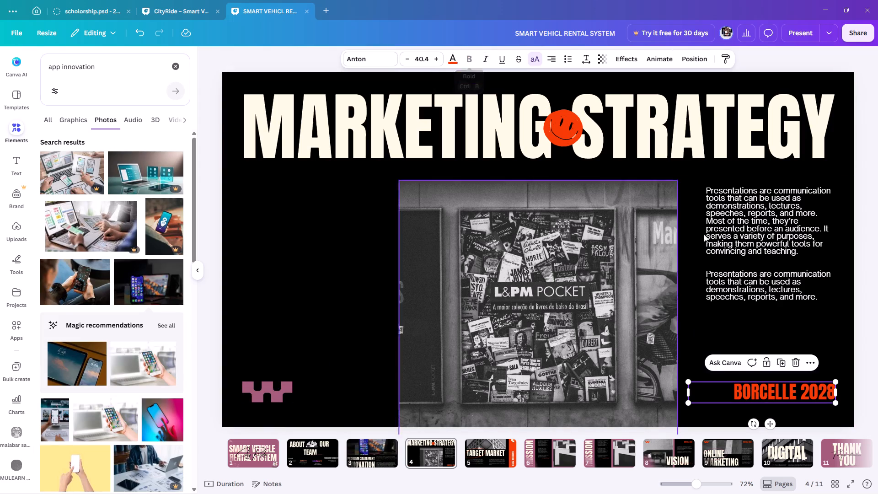
key(Delete)
Recolour the orange smiley graphic over the heading to the mauve document colour.
click(563, 122)
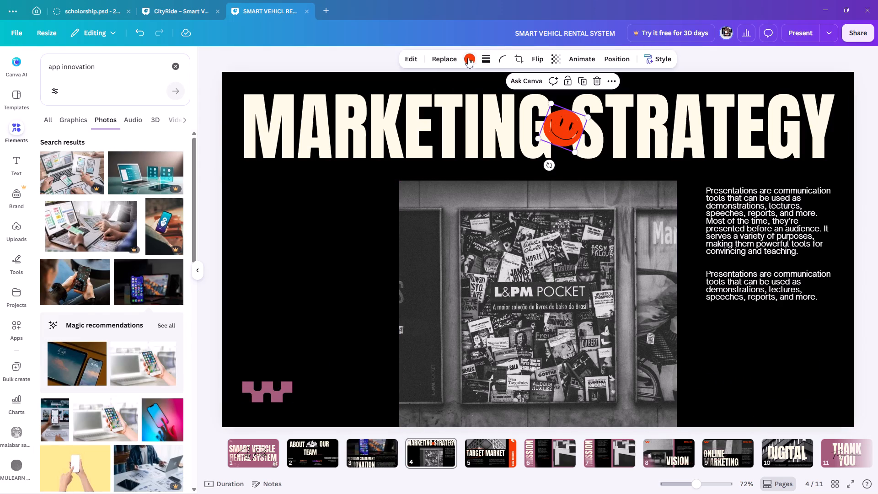
click(465, 59)
click(84, 126)
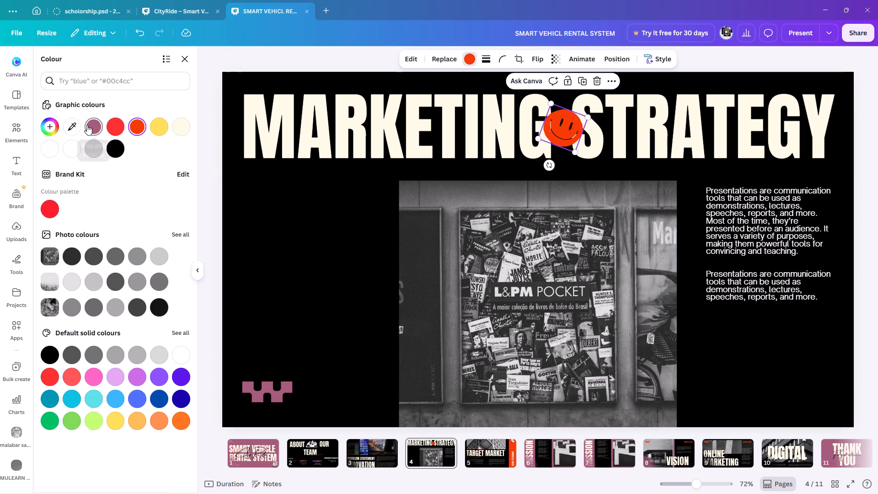
click(87, 125)
Replace the "MARKETING STRATEGY" heading with "WORKING PROCESS & TECHNOLOGY USED", breaking the line after the ampersand.
click(364, 116)
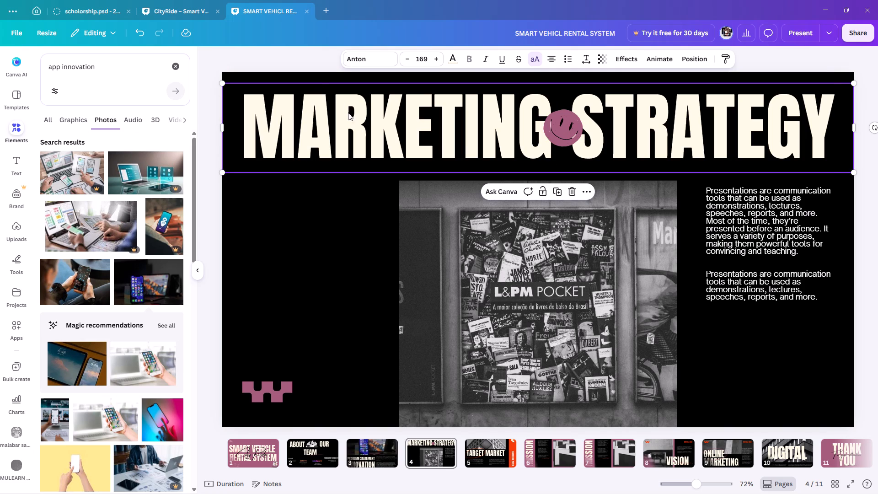
double_click(348, 126)
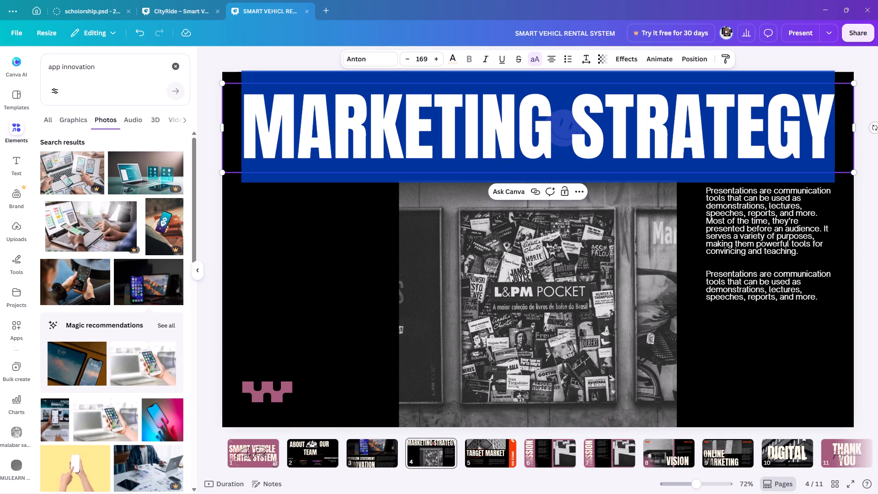
text(WORKING)
key(space)
text(PROCSS)
key(space)
key(BackSpace)
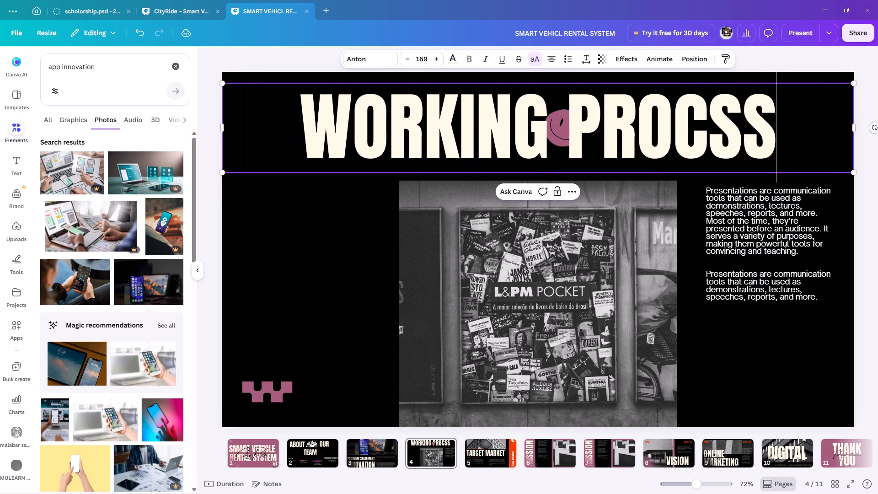
key(BackSpace)
key(BackSpace)
text(ESS)
key(space)
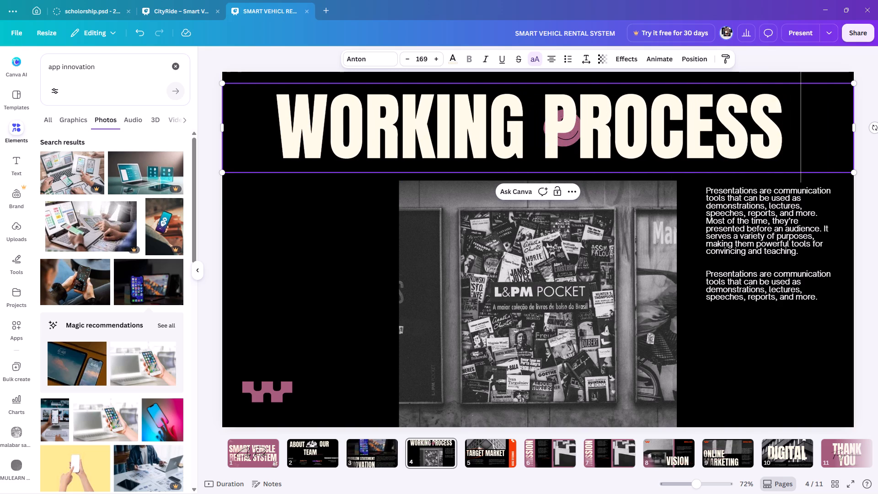
text(&)
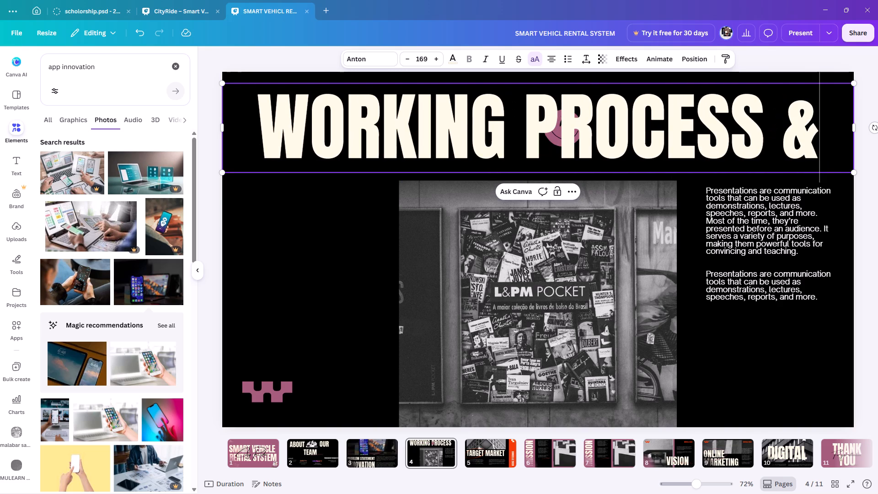
key(space)
key(Return)
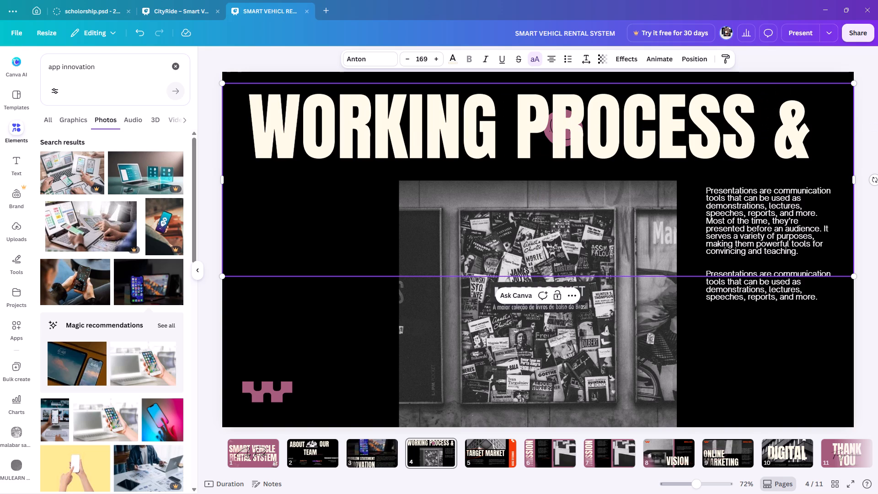
text(TECHNOLOGY USE)
key(d)
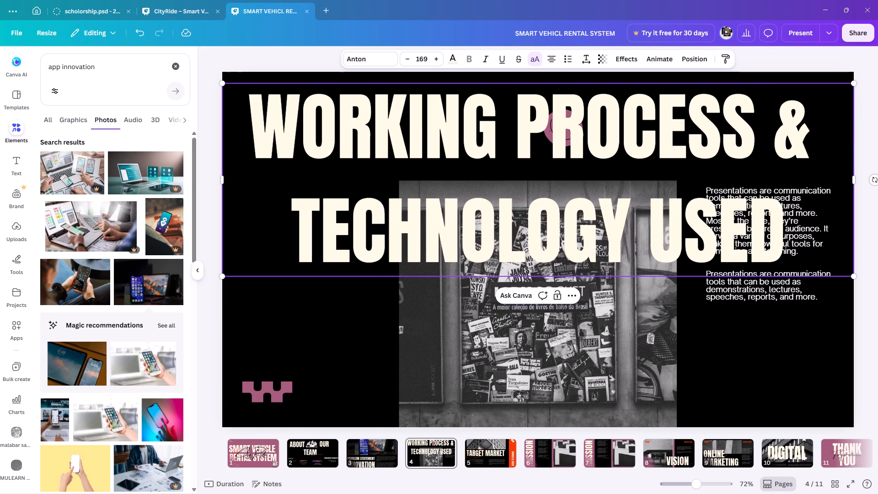
click(296, 301)
Reduce the heading's font size to 90.4.
click(363, 164)
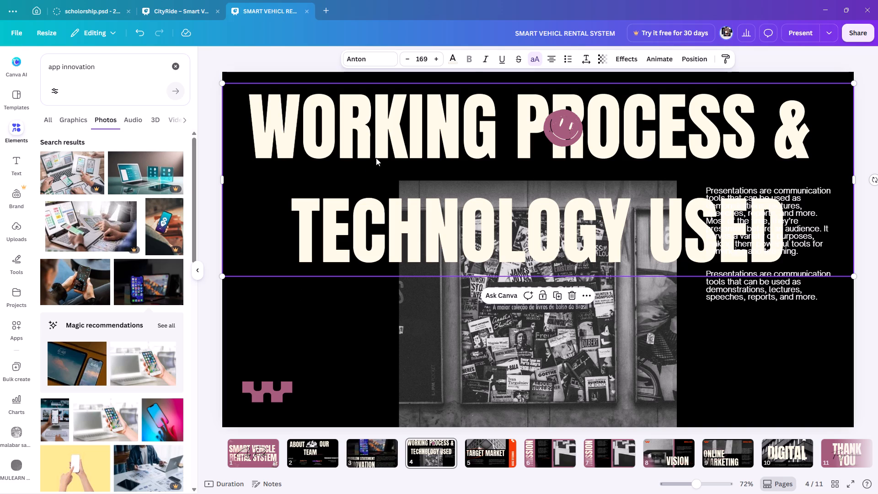
click(407, 61)
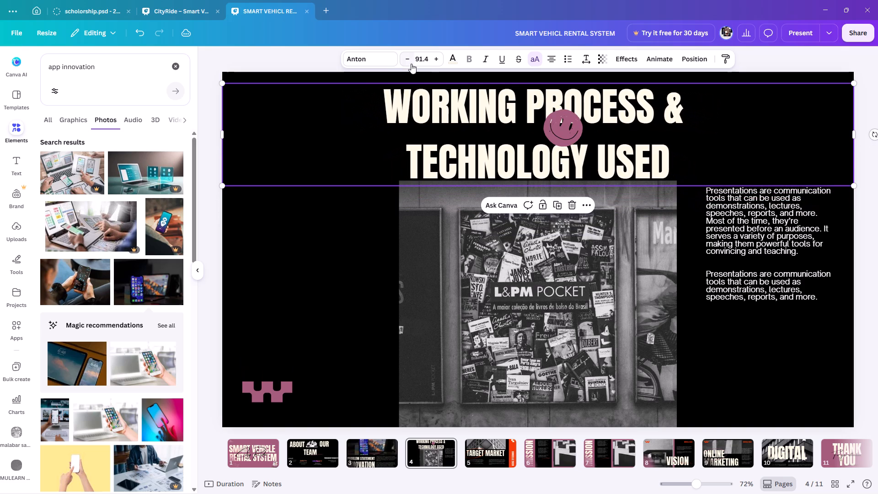
click(358, 262)
Narrow the heading's text box to fit the two lines and centre it just above the photo.
click(410, 133)
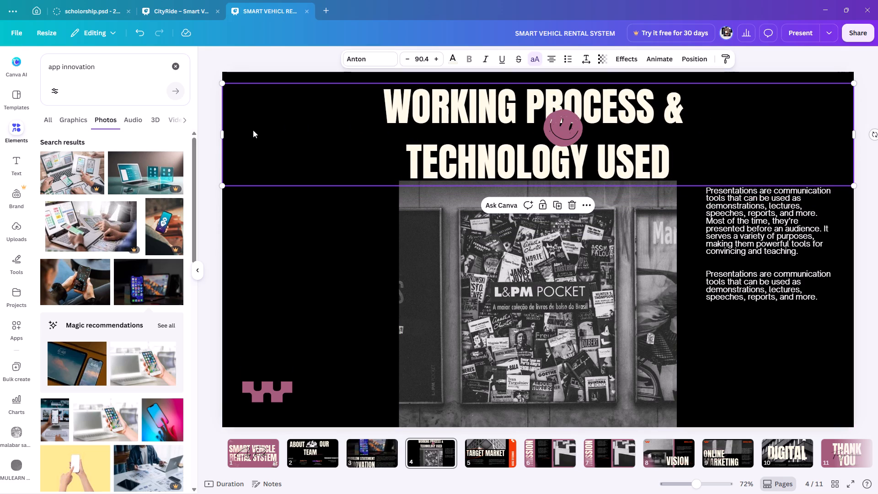
drag(221, 132, 320, 137)
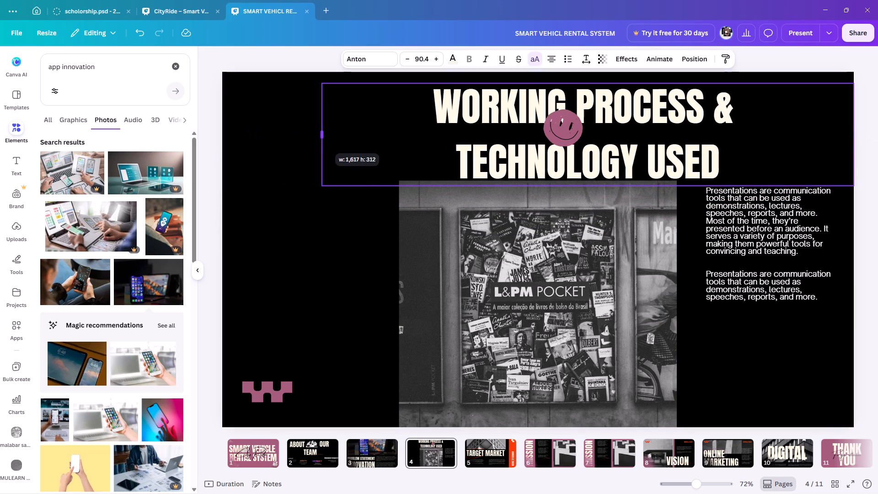
drag(320, 137, 520, 139)
drag(695, 138, 611, 149)
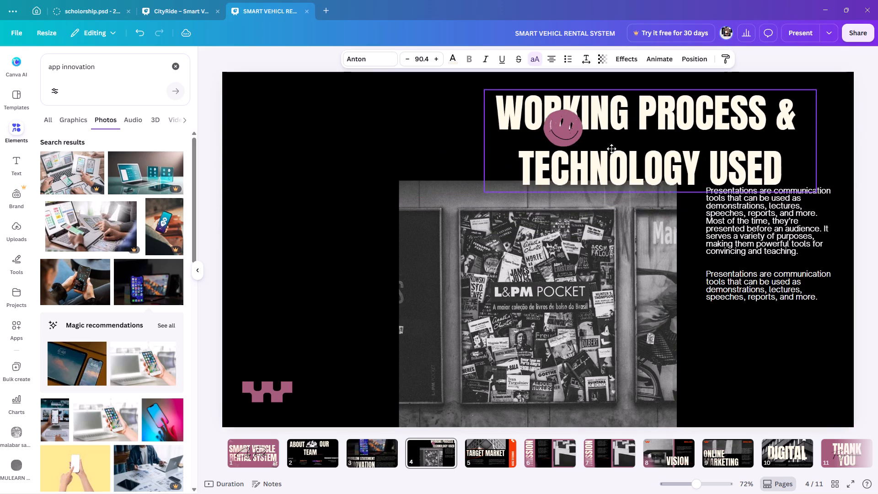
drag(611, 149, 552, 131)
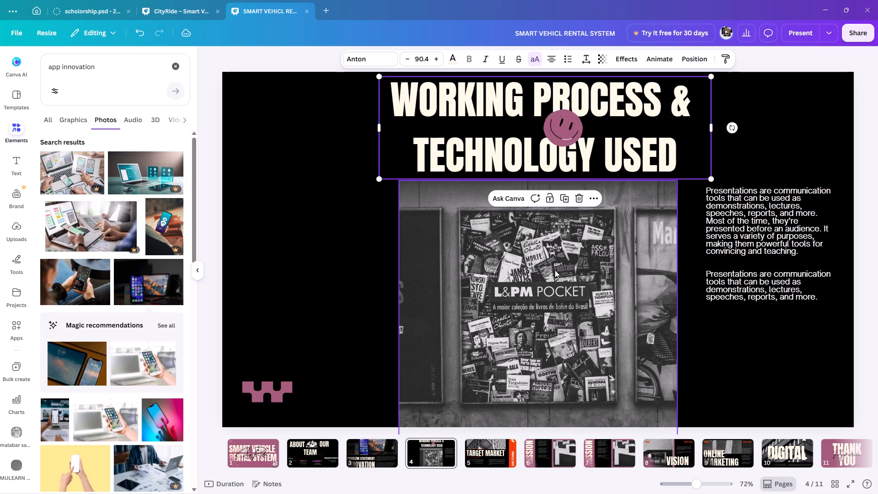
Delete both placeholder paragraphs to the right of the photo.
click(832, 234)
key(Delete)
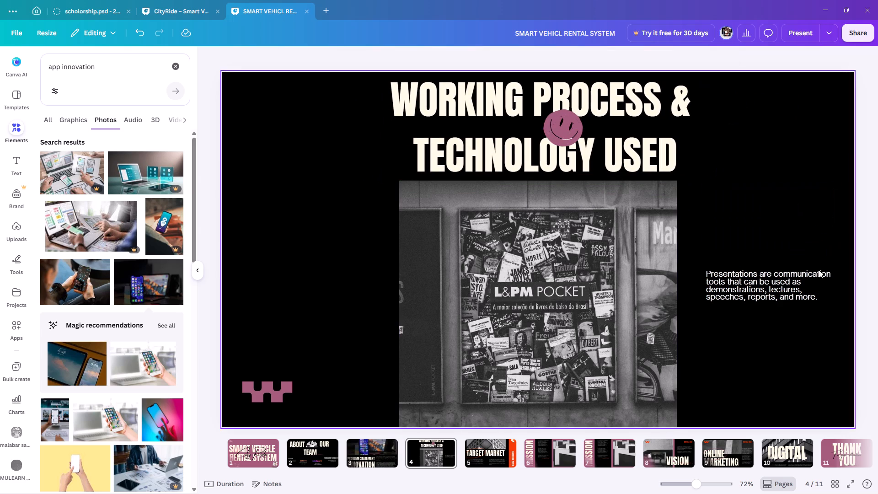
click(807, 285)
key(Delete)
Delete the mauve smiley graphic covering the heading.
click(560, 127)
key(Delete)
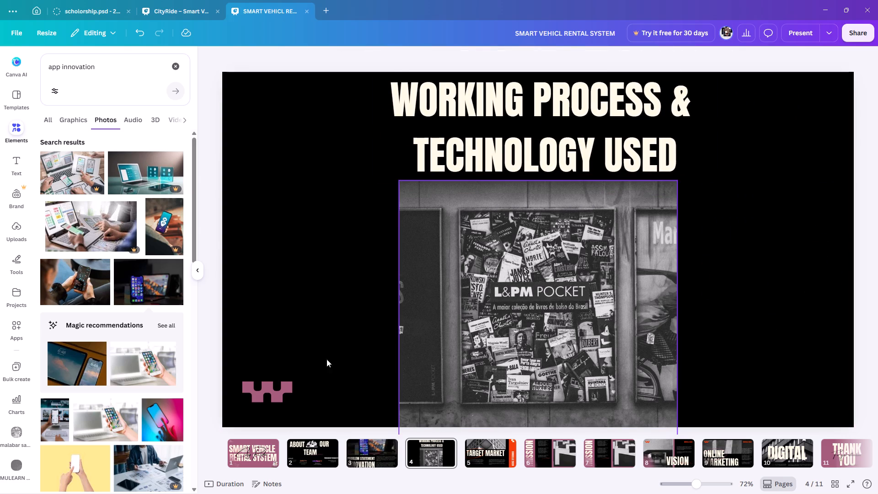
Shift the photo slightly to the right beneath the heading.
drag(520, 279, 528, 279)
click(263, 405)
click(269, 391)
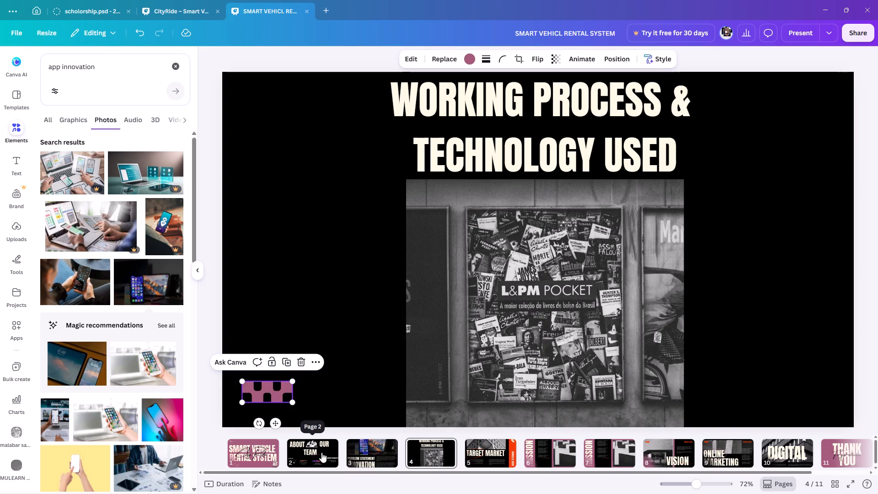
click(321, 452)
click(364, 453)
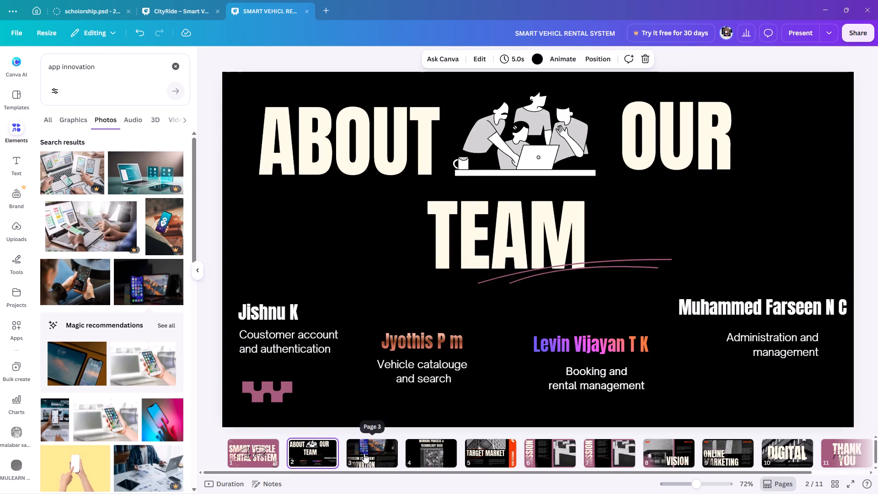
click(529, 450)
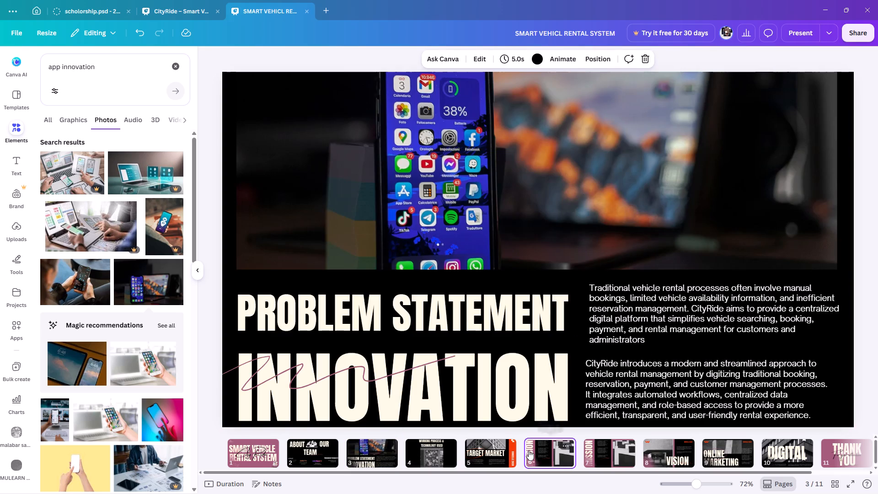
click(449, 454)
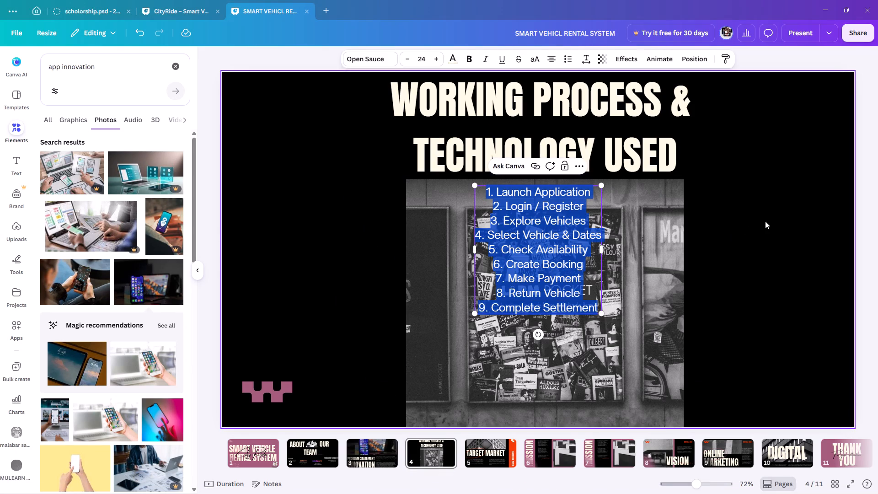
Move the pasted nine-step list off the photo into the empty area left of it.
click(765, 221)
drag(538, 249, 308, 175)
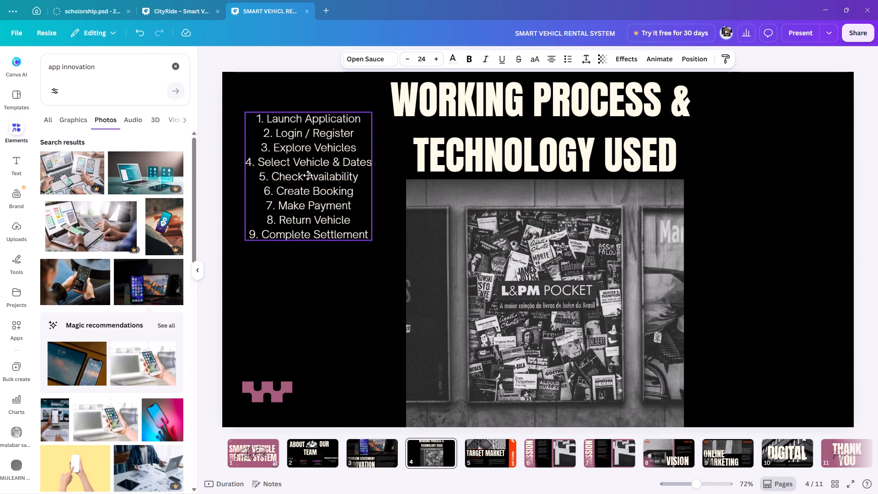
drag(308, 175, 285, 156)
drag(301, 146, 326, 215)
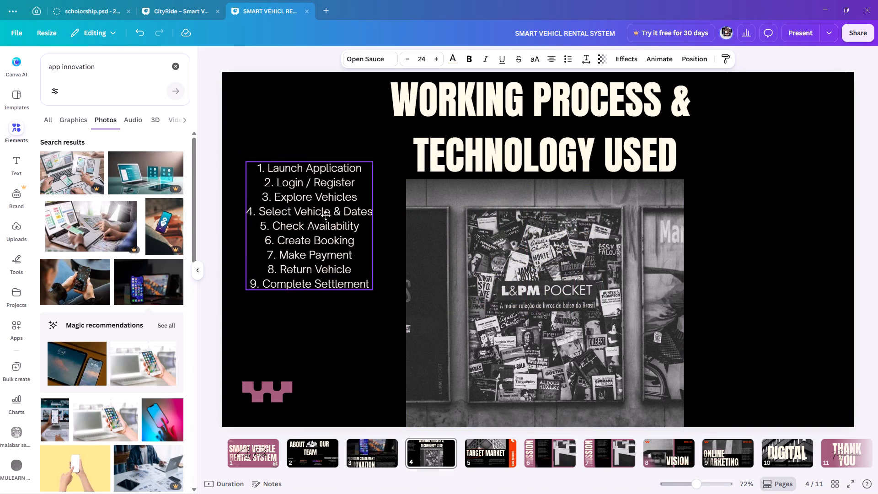
drag(326, 215, 327, 201)
Insert a blank line after each of Launch Application, Login / Register, Explore Vehicles and Select Vehicle & Dates in the list.
click(335, 188)
click(335, 171)
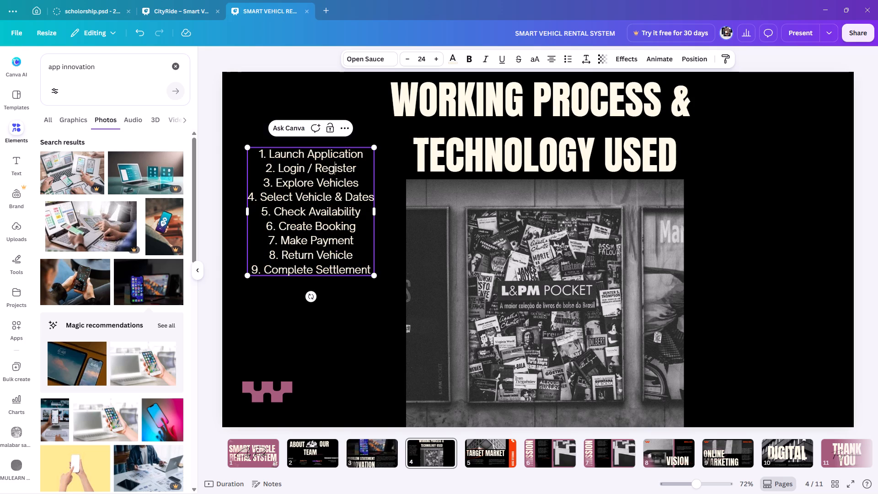
click(365, 156)
key(Return)
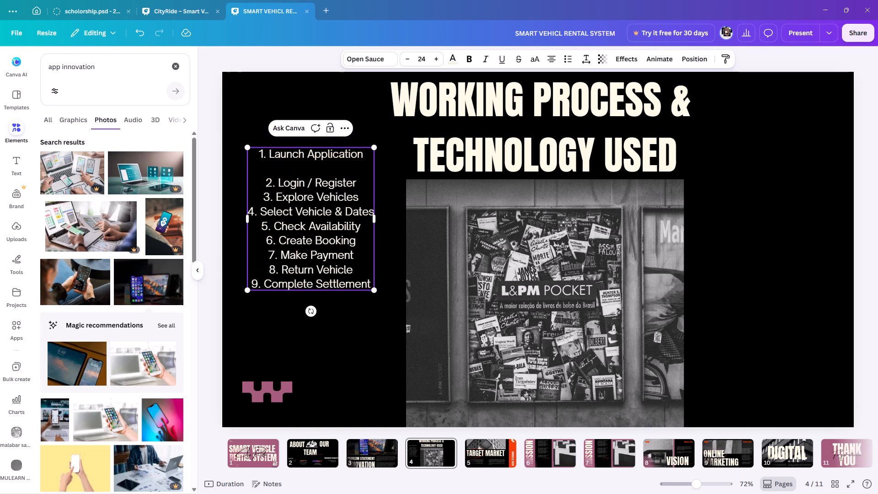
click(353, 183)
click(361, 183)
key(Return)
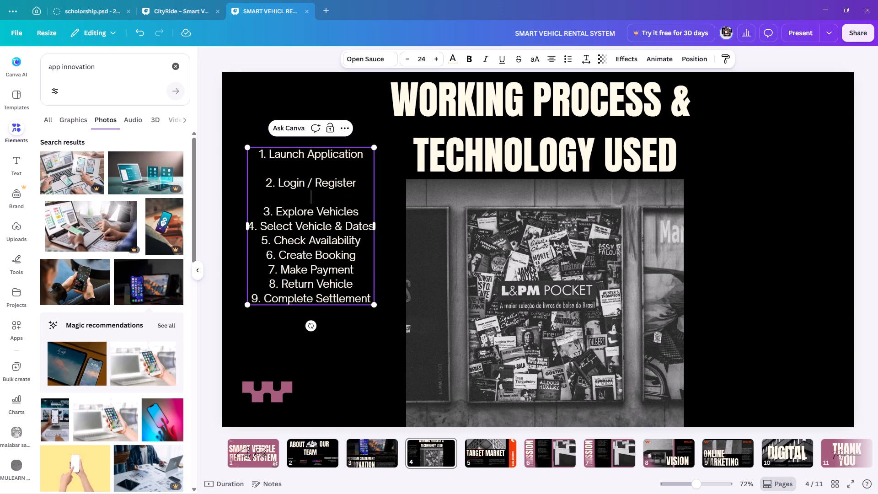
click(359, 214)
key(Return)
click(374, 244)
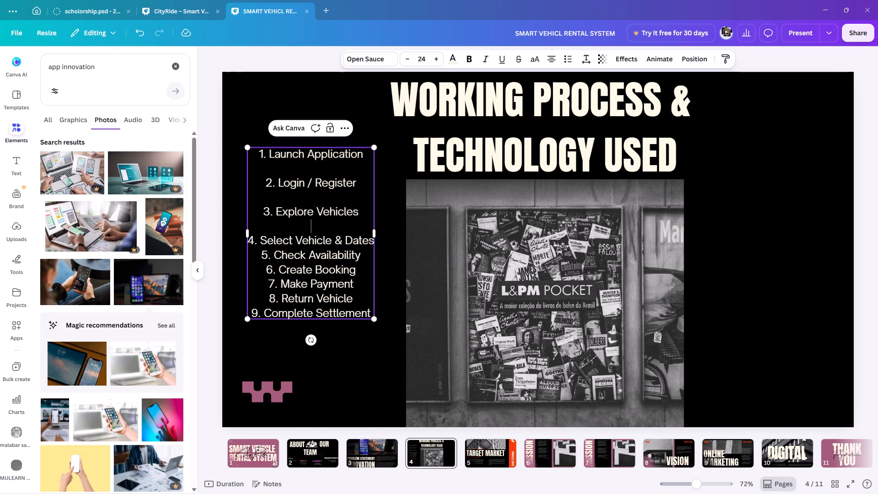
click(369, 240)
click(371, 241)
key(Right)
key(Return)
Insert a blank line after each of Check Availability, Create Booking, Make Payment and Return Vehicle in the list.
click(366, 269)
key(Return)
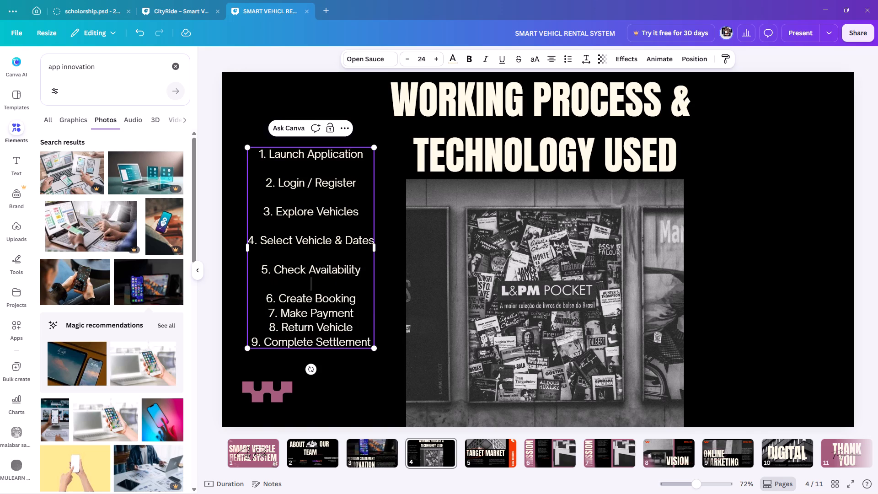
click(361, 301)
key(Return)
click(358, 326)
key(Return)
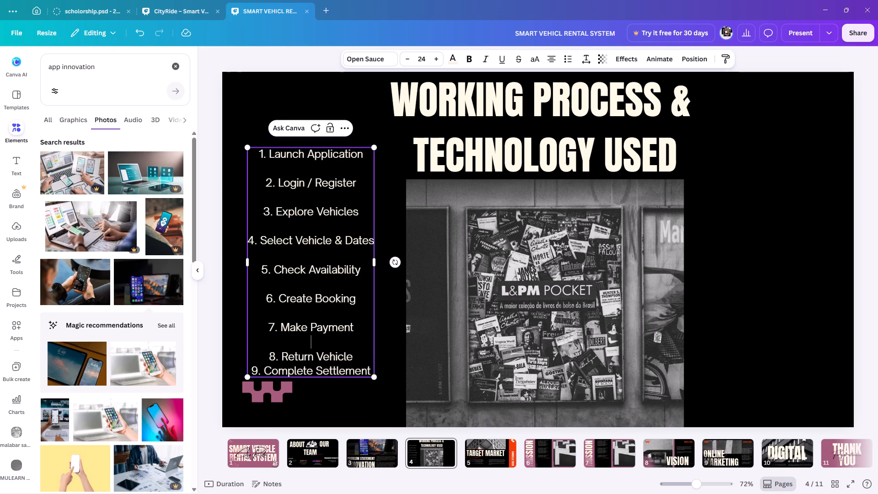
click(360, 355)
key(Return)
click(396, 347)
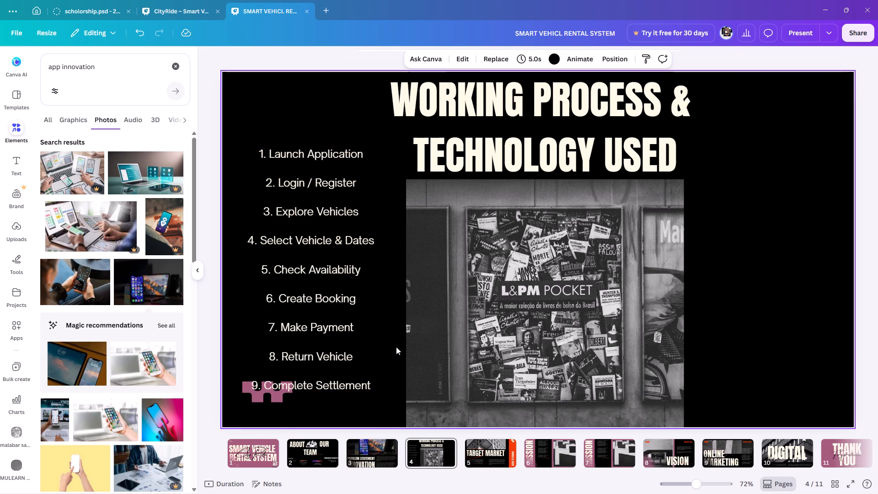
Remove the numbers 1 to 4 from the first four list lines, Launch Application through Select Vehicle & Dates.
double_click(270, 154)
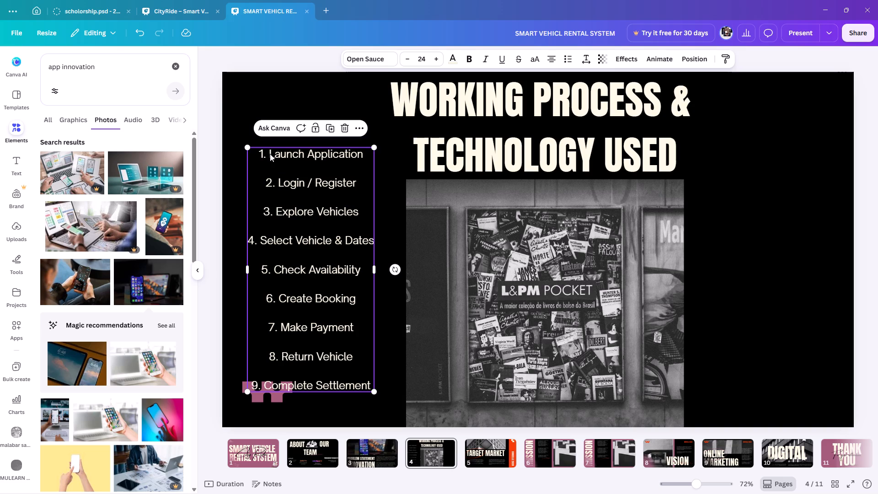
click(268, 154)
key(BackSpace)
key(BackSpace)
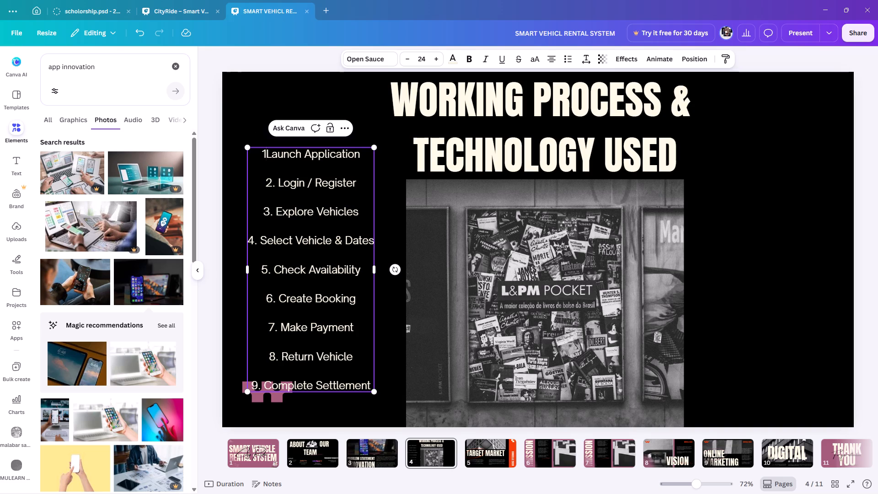
key(BackSpace)
drag(277, 187, 262, 186)
key(BackSpace)
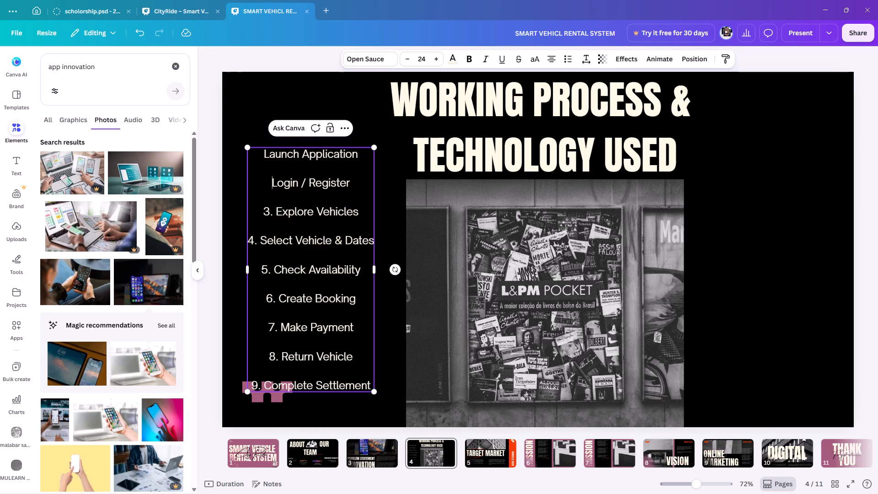
drag(275, 212, 258, 212)
key(BackSpace)
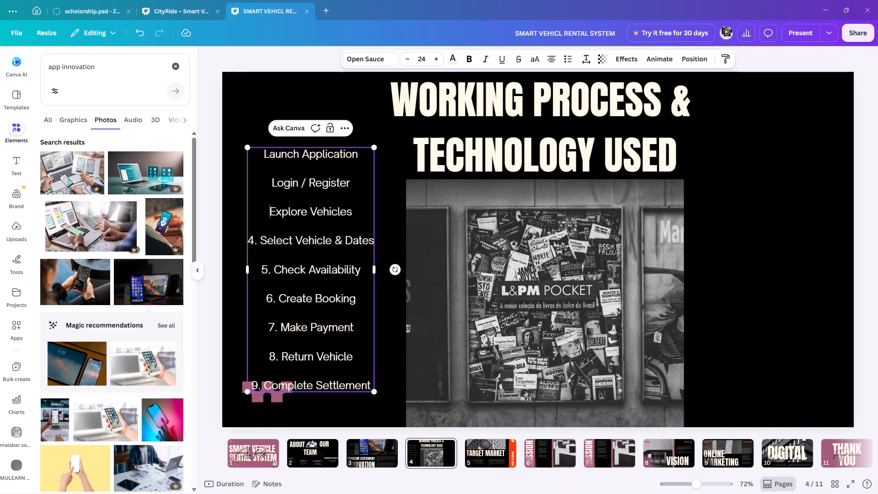
drag(261, 241, 239, 241)
key(BackSpace)
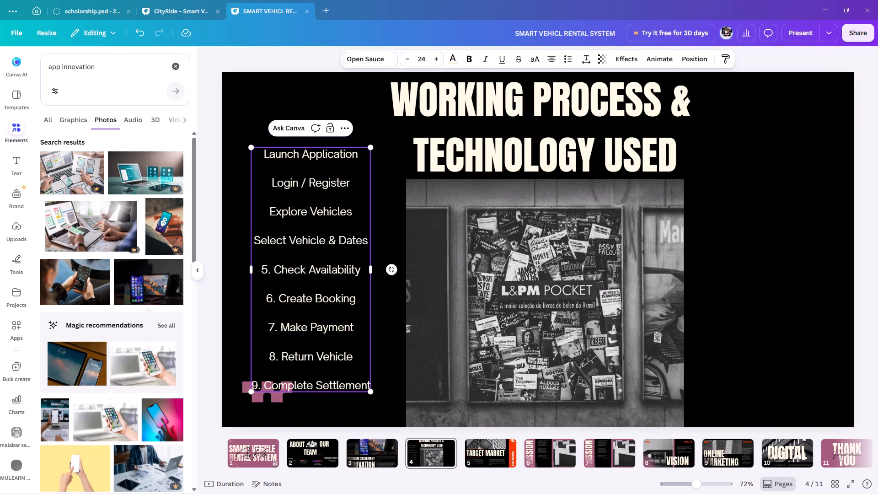
Remove the numbers 5 to 9 from the remaining list lines, Check Availability through Complete Settlement.
drag(273, 270, 255, 270)
key(BackSpace)
drag(277, 301, 265, 299)
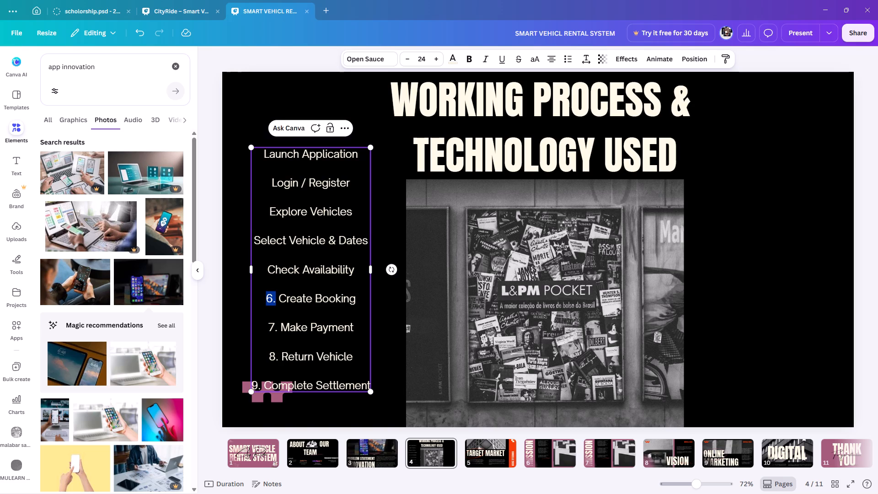
drag(265, 299, 264, 299)
key(BackSpace)
drag(280, 328, 267, 329)
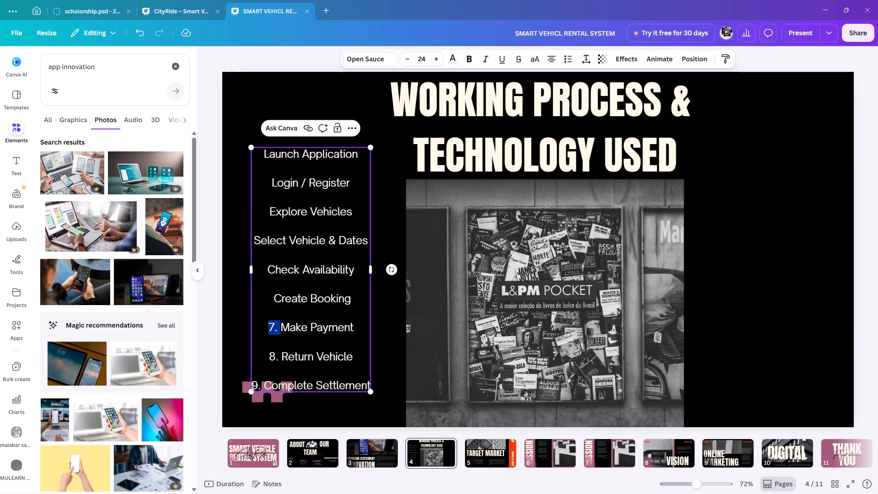
key(BackSpace)
drag(280, 358, 265, 360)
key(BackSpace)
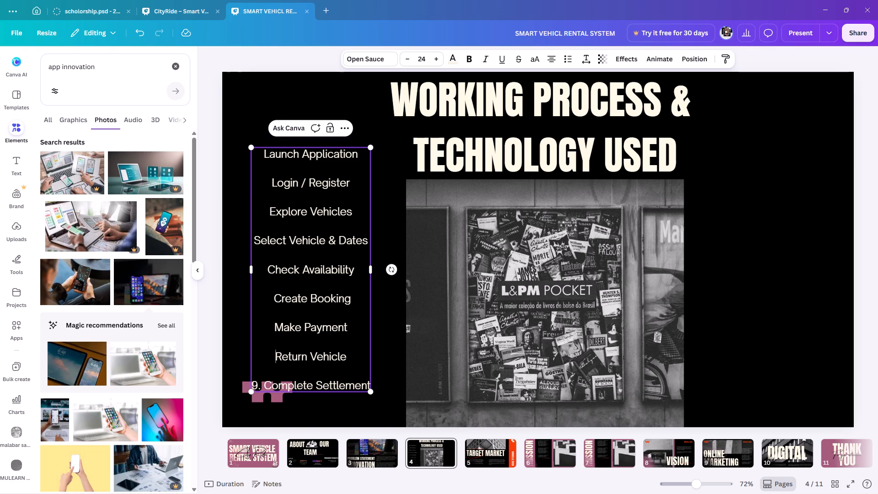
drag(263, 384, 244, 383)
key(BackSpace)
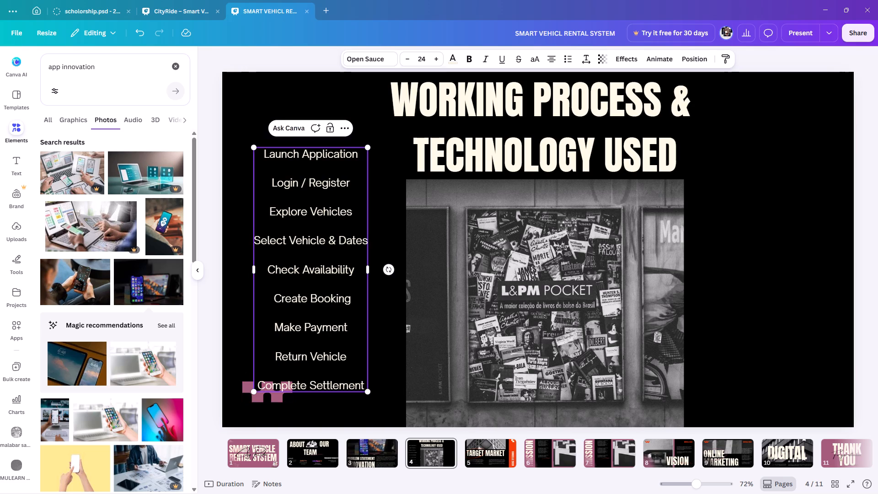
click(342, 107)
Move the process list up and enlarge it to a font size of about 28.9.
drag(296, 252, 292, 222)
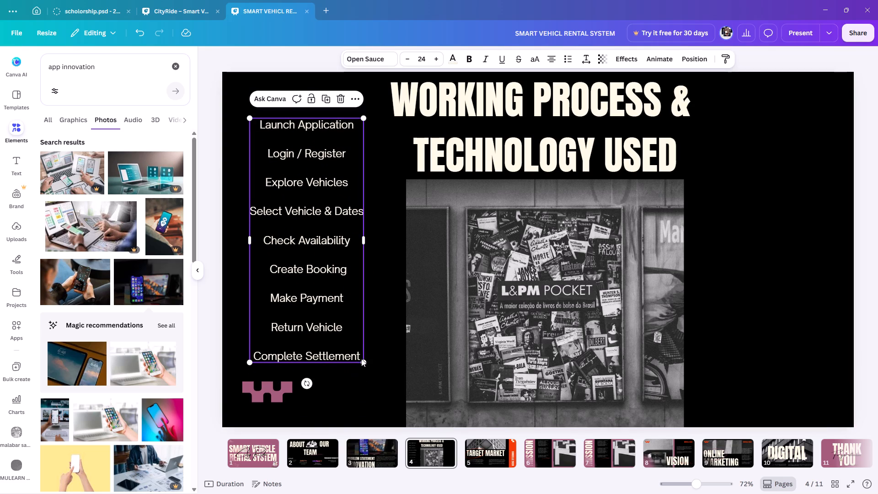
drag(364, 360, 376, 414)
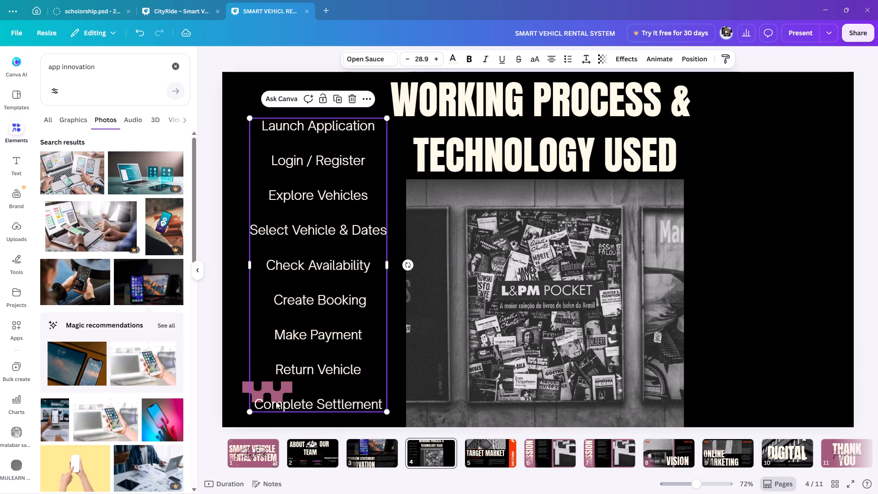
Shift the process list aside and delete the pink decorative shape at the slide's lower left.
click(244, 388)
drag(305, 340, 335, 341)
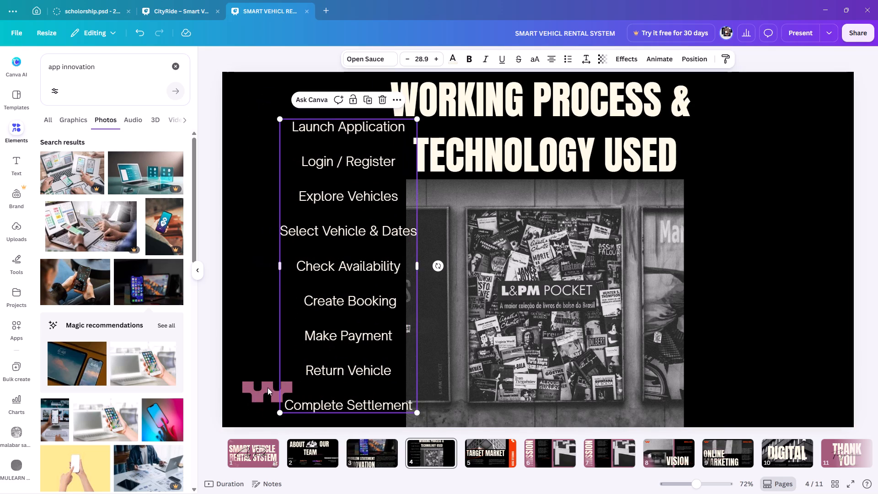
click(263, 392)
key(Delete)
Move the process list back into the black area left of the photo, clear of the heading.
drag(341, 311, 300, 308)
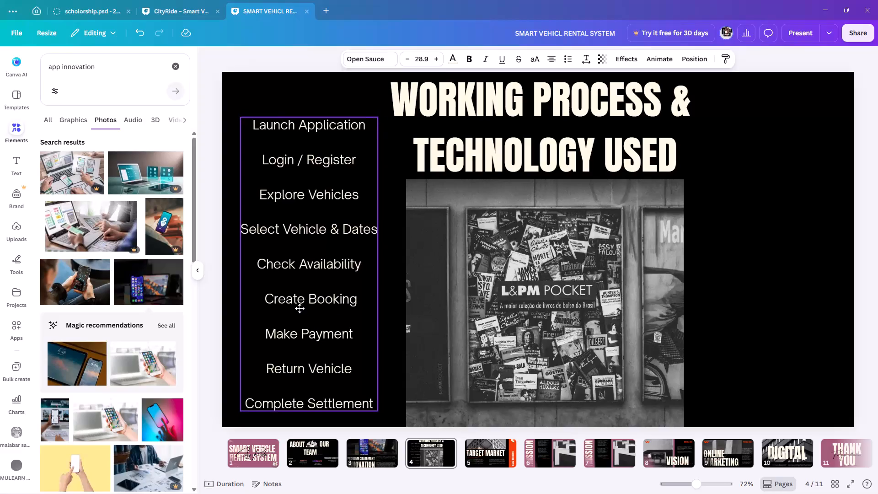
drag(300, 308, 304, 316)
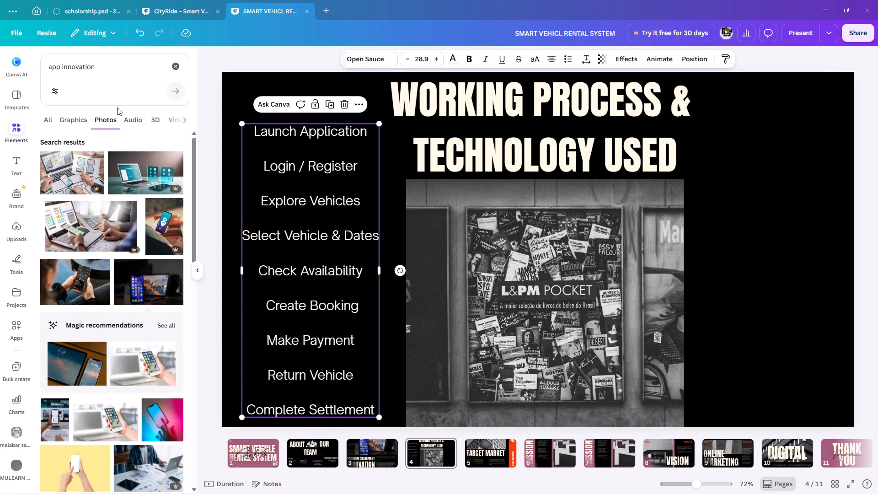
Search the elements for ARROW and insert the thick curved arrow graphic onto slide 4.
click(173, 63)
text(ARROW)
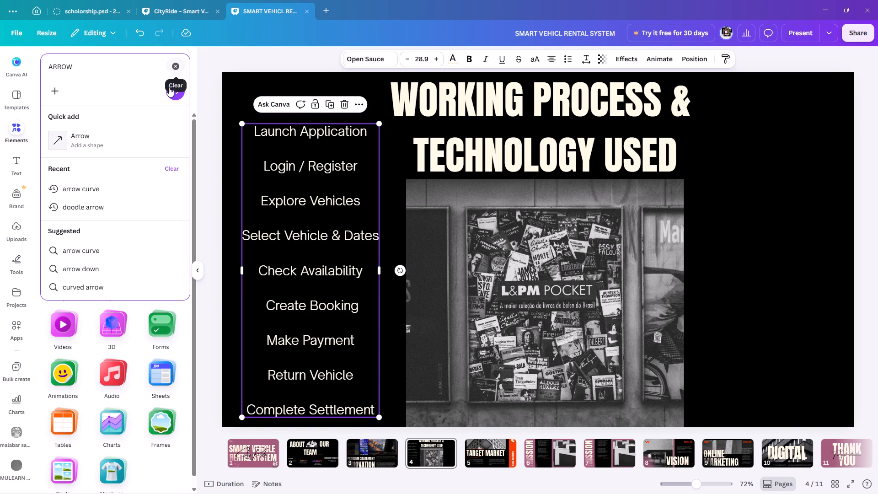
key(Return)
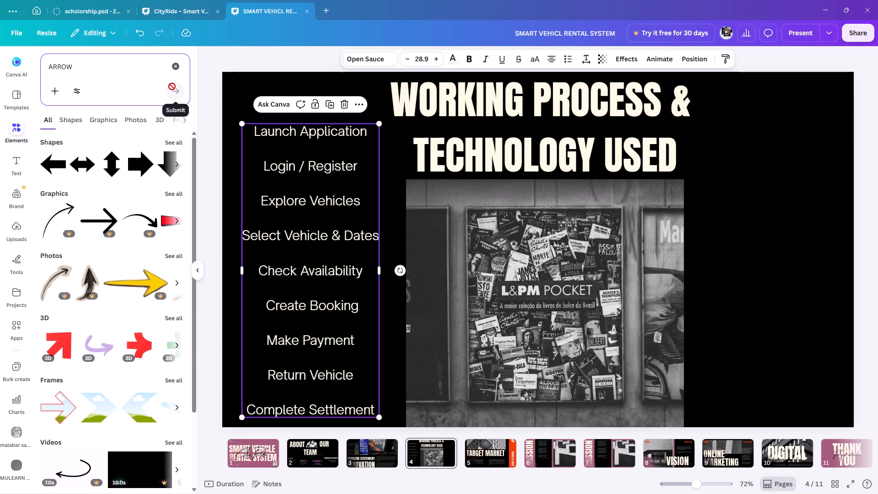
click(177, 167)
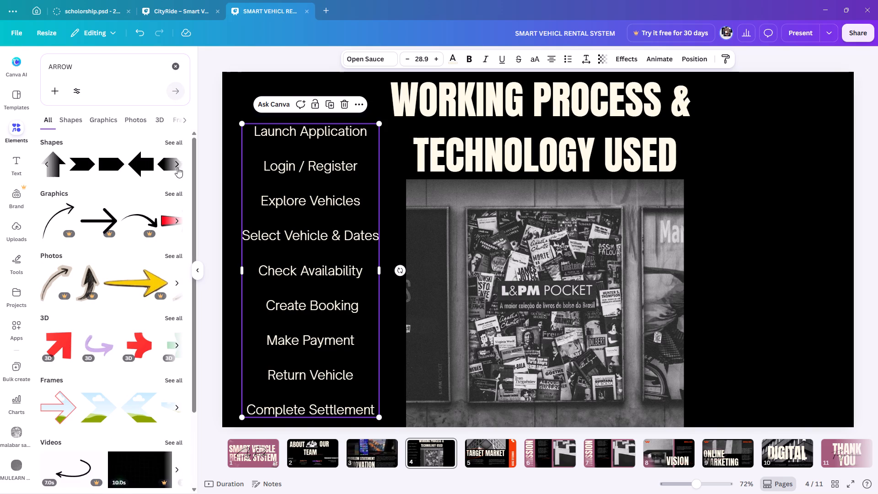
click(177, 167)
click(177, 167)
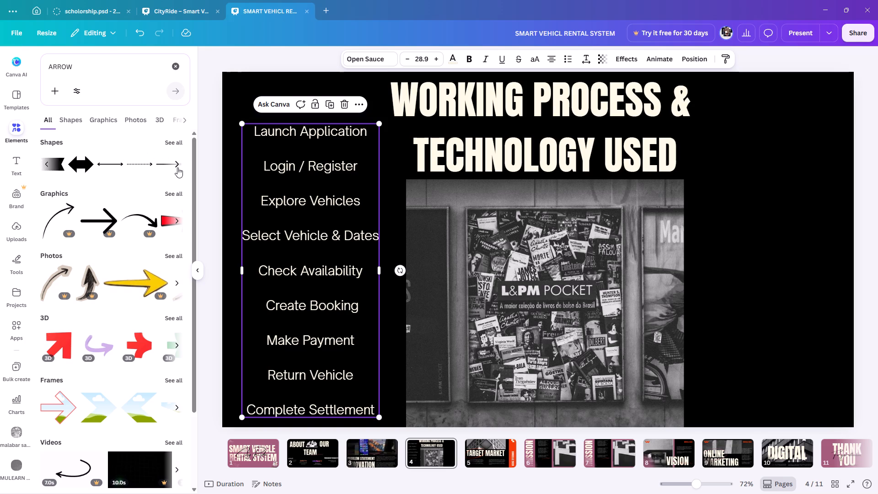
click(170, 199)
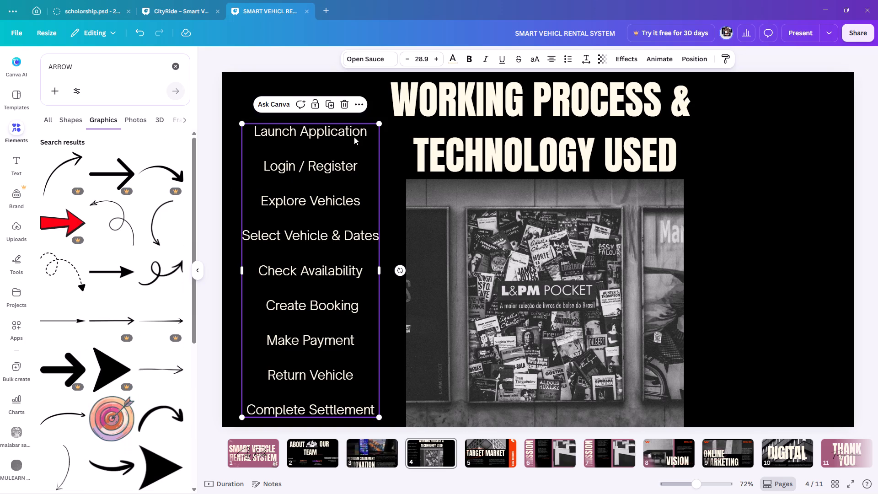
scroll(208, 228, down, 4)
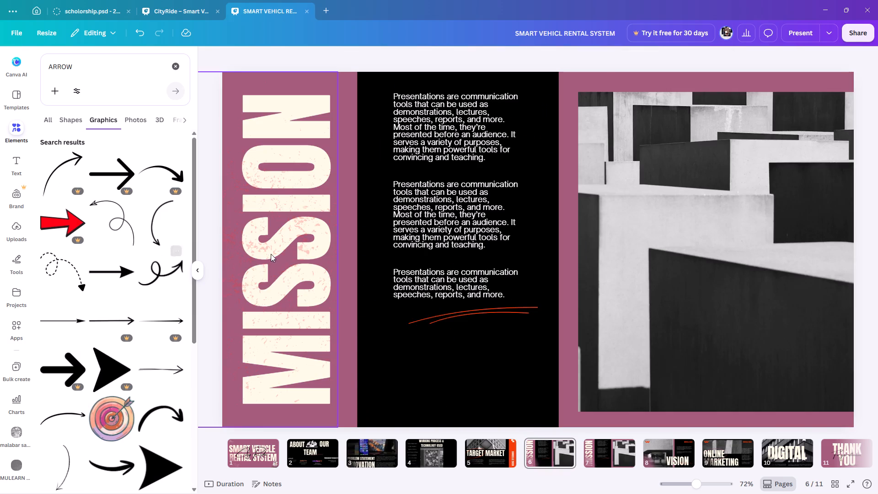
scroll(283, 252, up, 3)
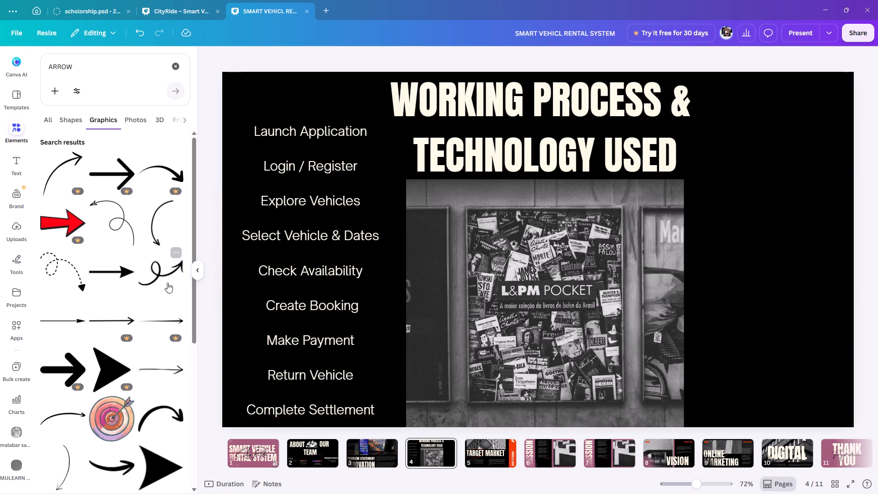
scroll(123, 334, down, 2)
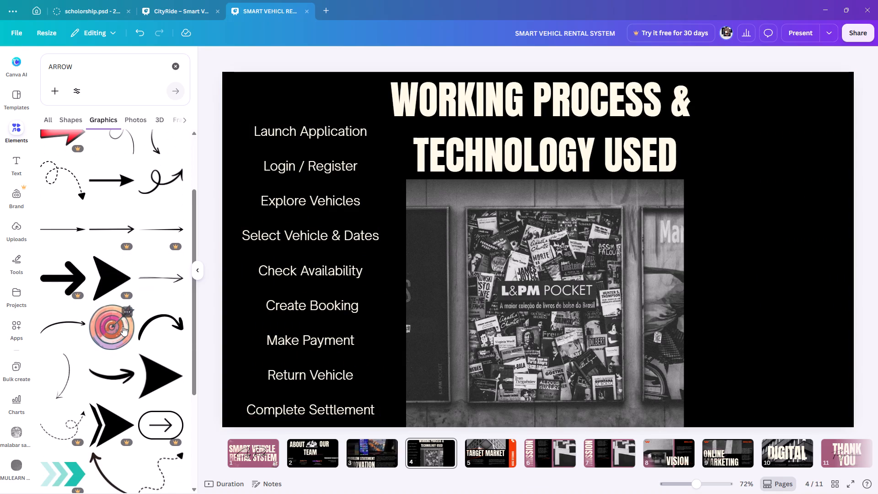
click(109, 383)
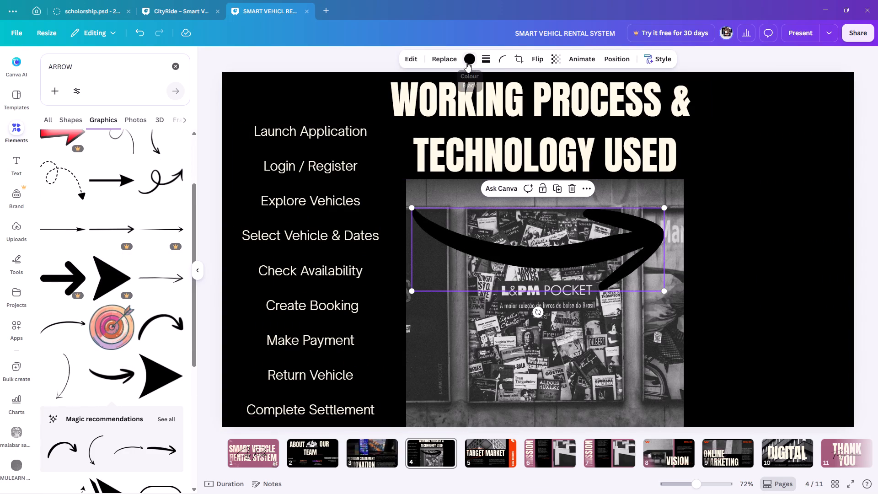
Recolour the curved arrow to white, #FFFFFF.
click(466, 62)
click(53, 123)
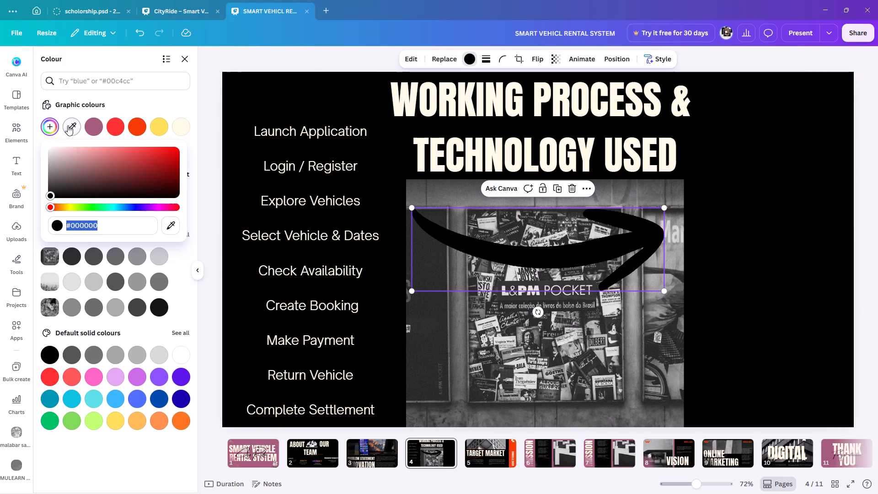
drag(54, 155, 42, 123)
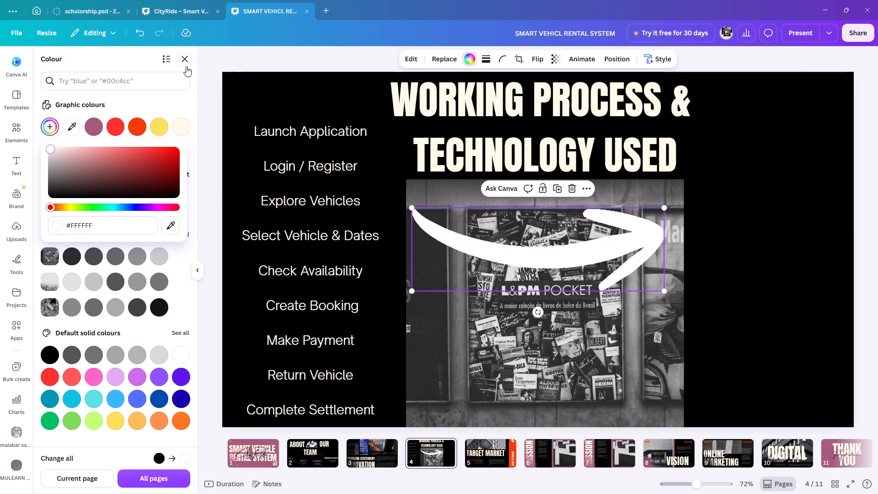
click(318, 95)
click(526, 261)
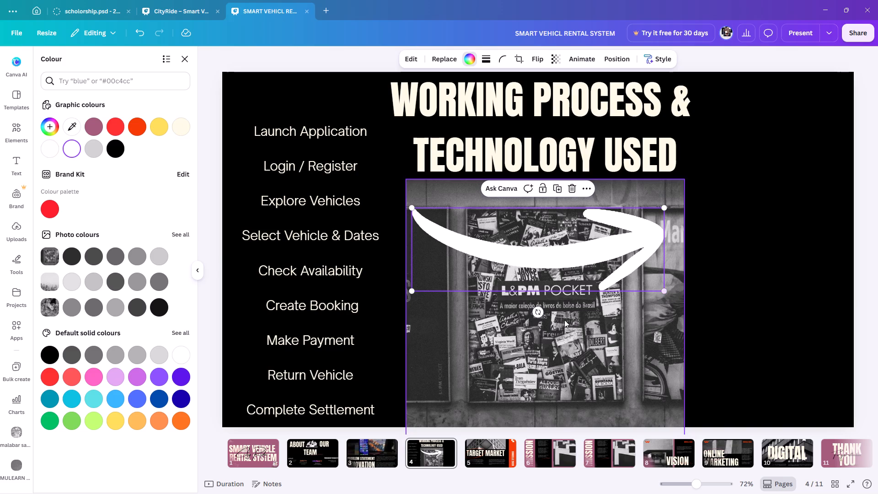
Rotate the white arrow upright so that its head points down.
drag(540, 311, 434, 269)
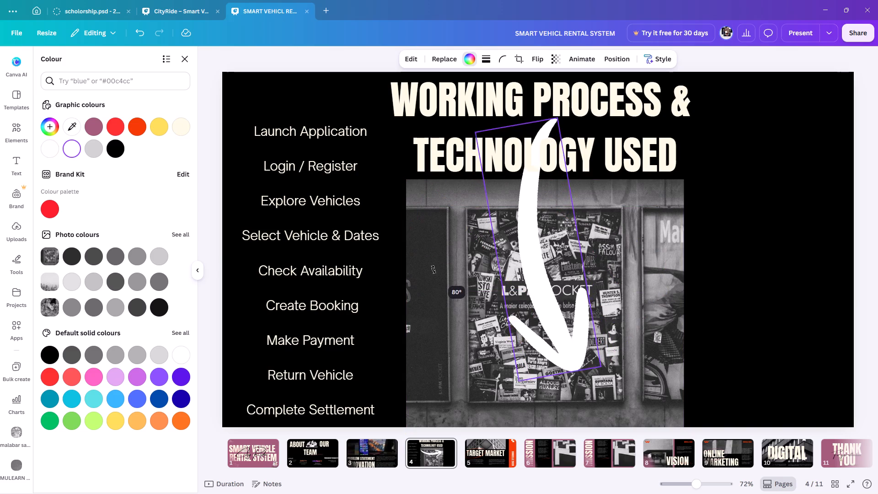
drag(434, 269, 436, 254)
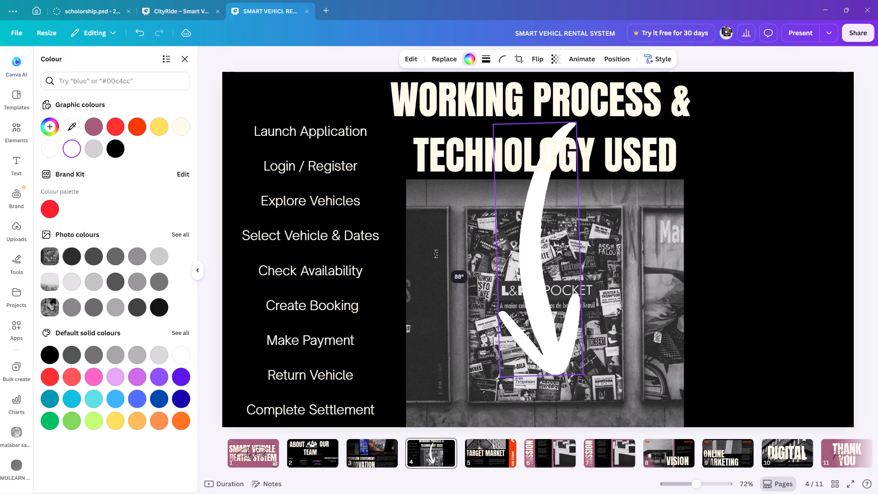
drag(436, 254, 436, 252)
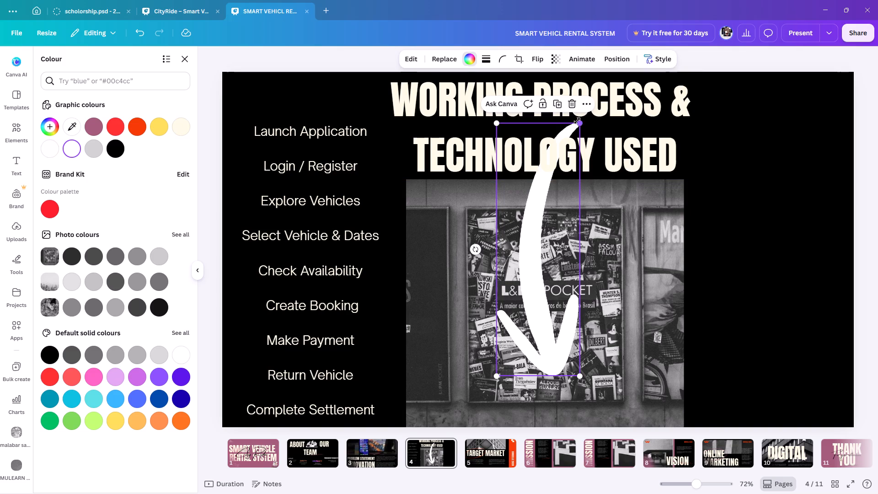
Shrink the arrow and place it in the gap between Launch Application and Login / Register.
drag(577, 121, 541, 322)
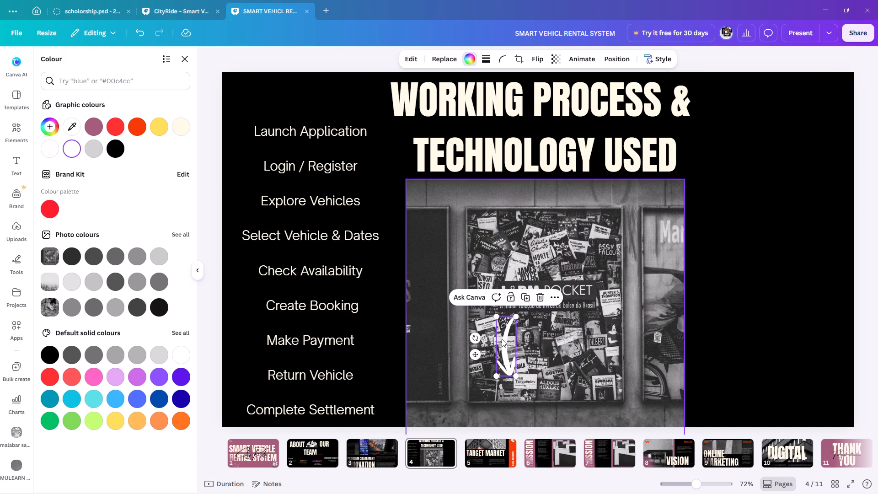
drag(502, 339, 306, 143)
drag(322, 119, 317, 131)
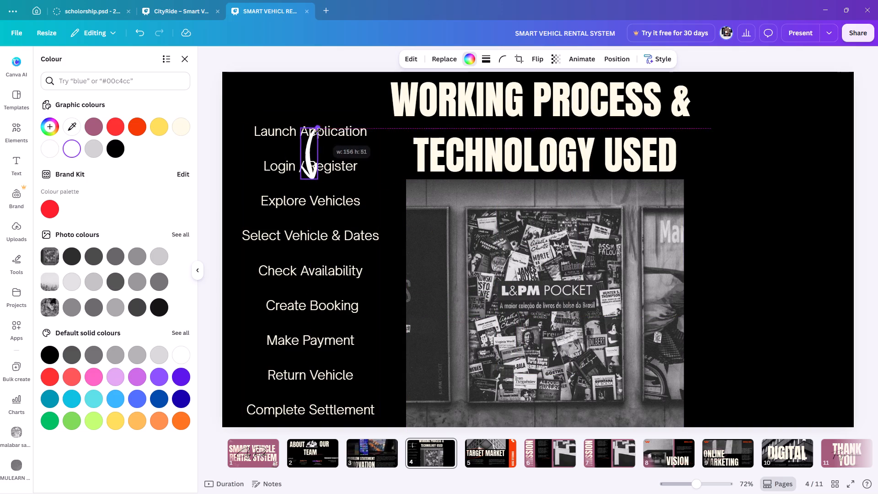
drag(317, 131, 310, 156)
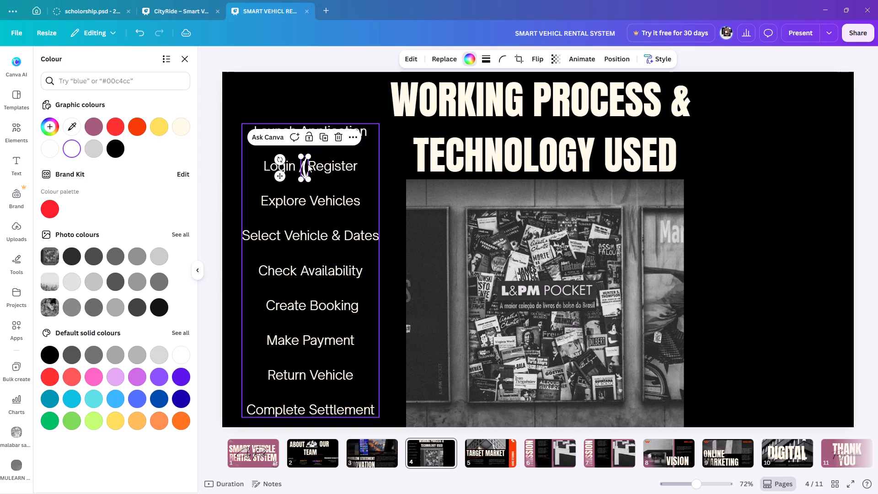
drag(305, 165, 307, 146)
click(441, 155)
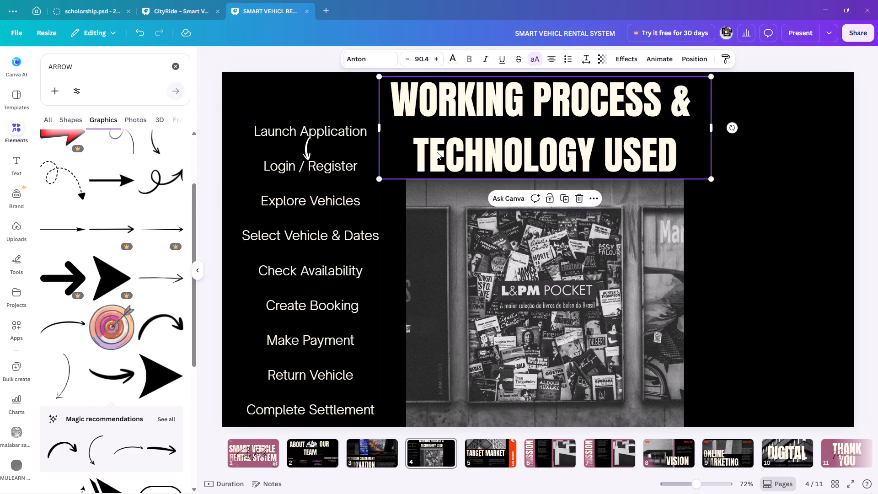
Shift the process list aside to reach the arrow, reduce the arrow slightly, and move the list back around it.
click(308, 145)
click(307, 154)
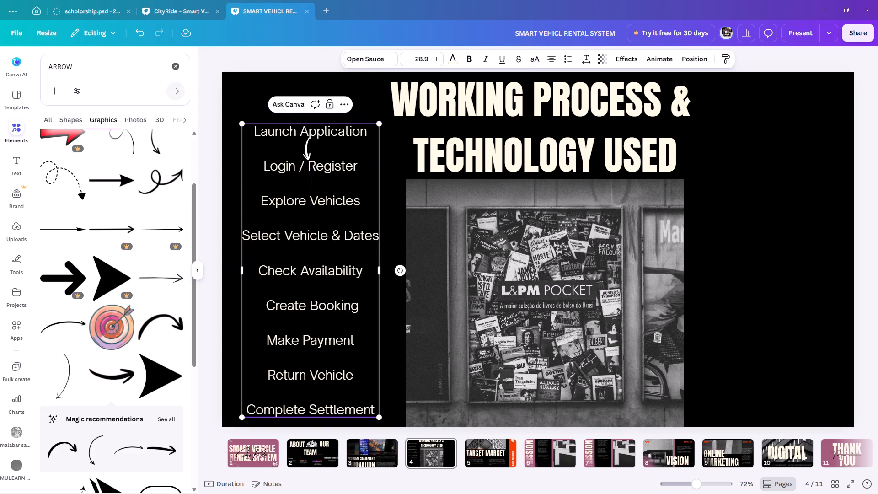
click(438, 274)
click(306, 147)
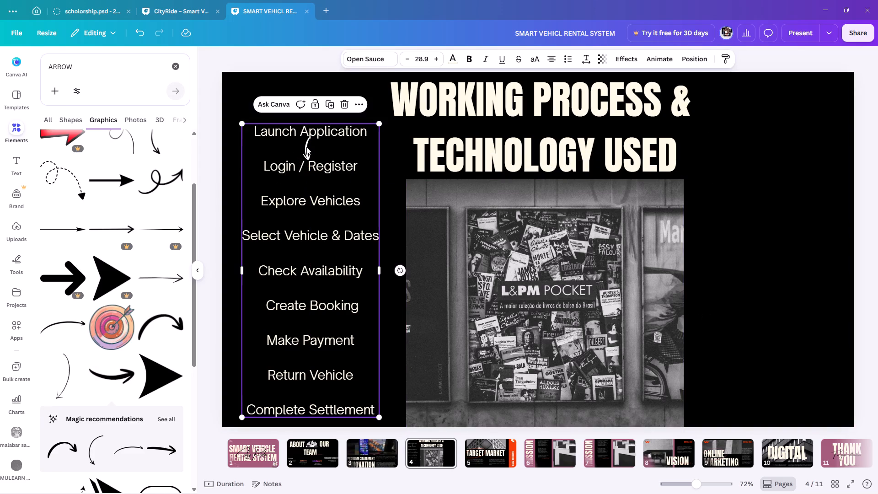
drag(332, 154, 332, 188)
click(305, 150)
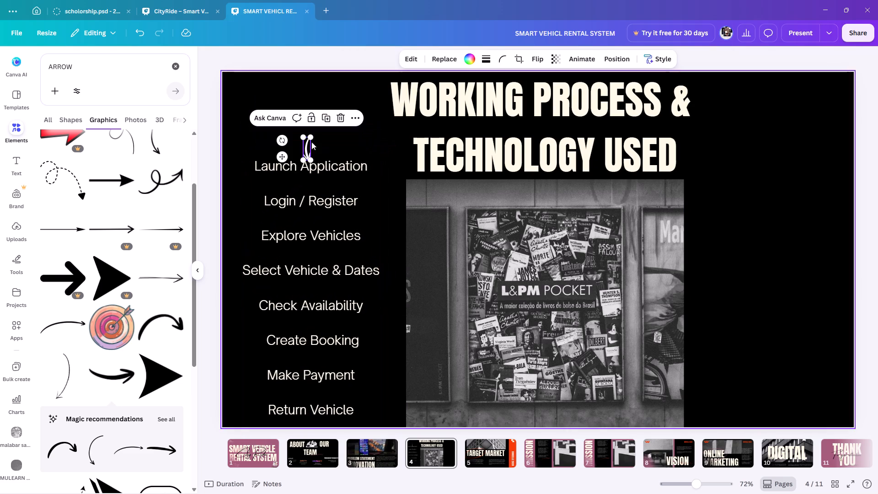
drag(312, 137, 307, 140)
drag(329, 238, 329, 202)
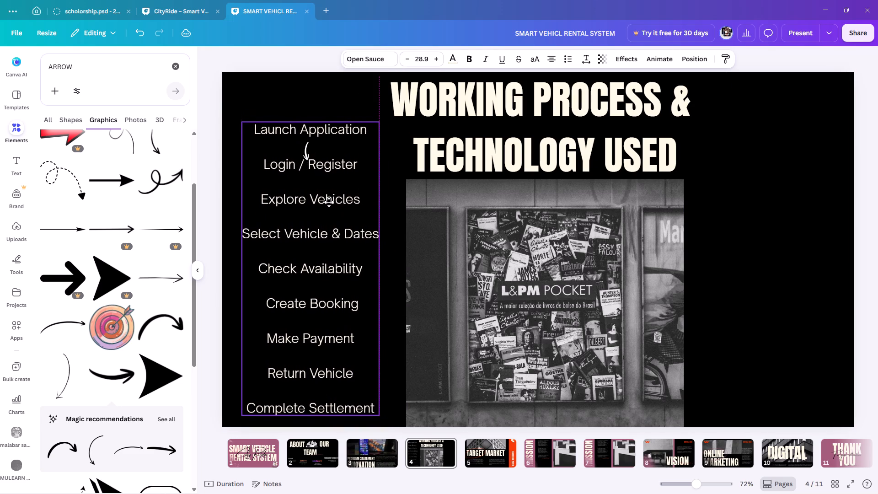
drag(329, 202, 329, 204)
Send the process list backward two levels so that it lies behind the arrow.
click(303, 150)
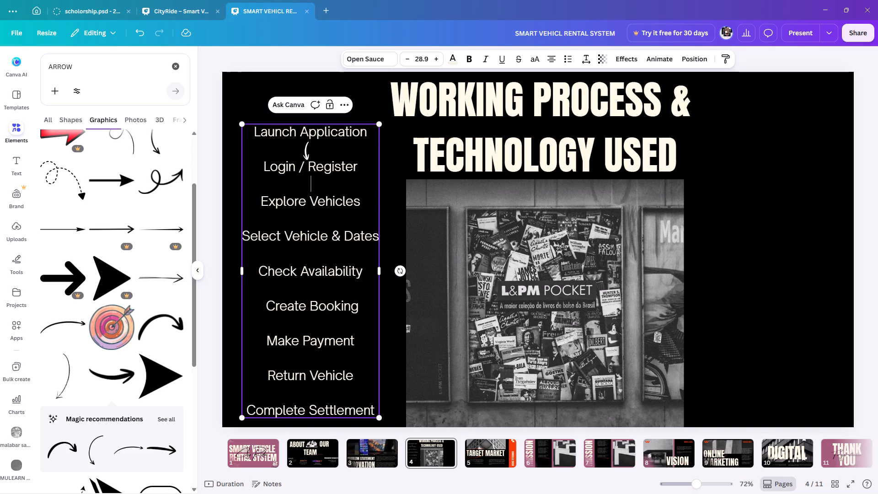
click(314, 158)
right_click(341, 209)
click(497, 184)
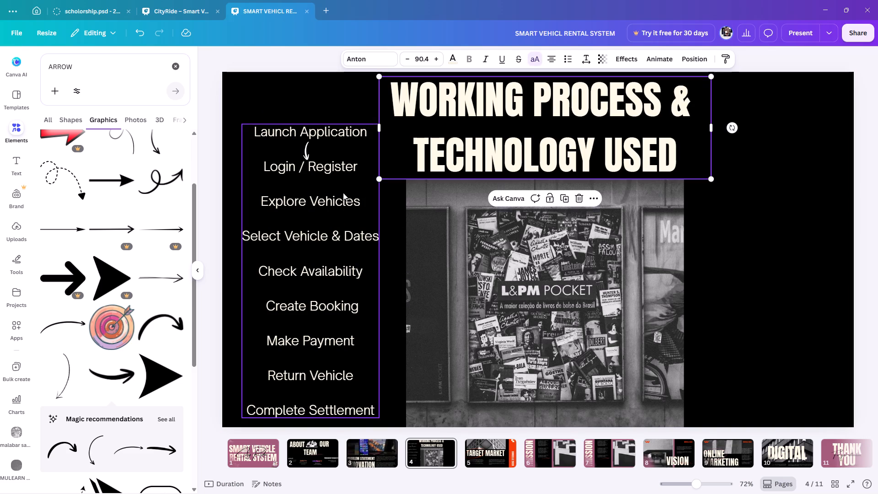
click(306, 203)
right_click(314, 205)
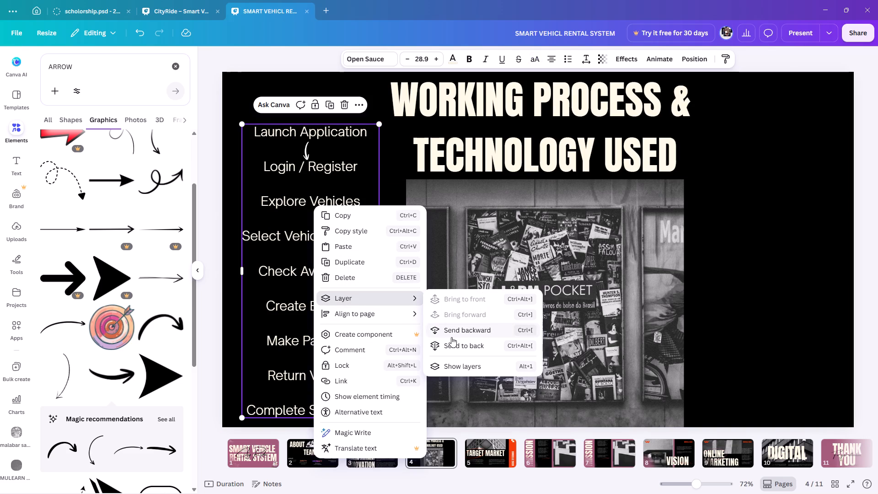
click(453, 335)
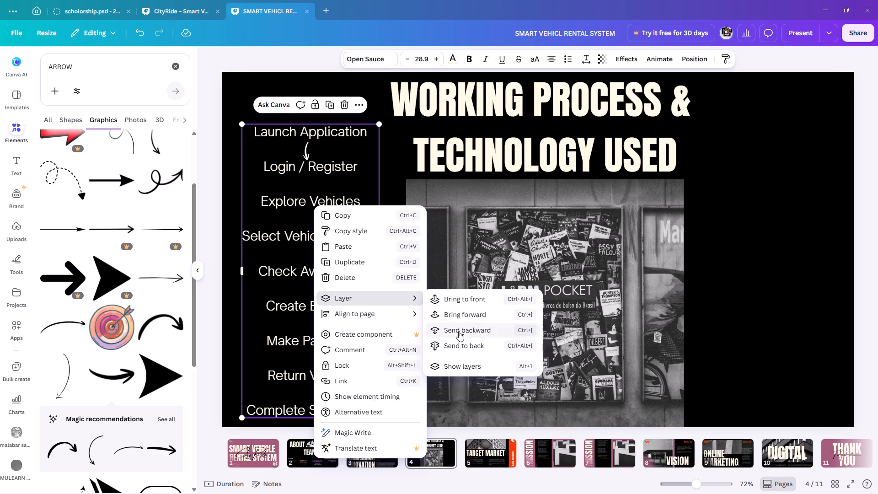
click(459, 331)
click(770, 261)
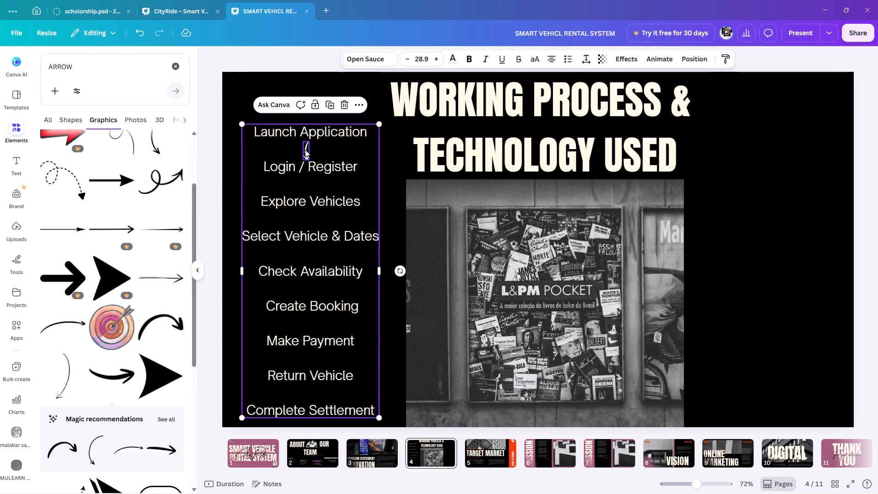
Copy the arrow and place copies in the gaps below Login / Register and below Explore Vehicles, aligned with the first.
click(305, 150)
key(ctrl+c)
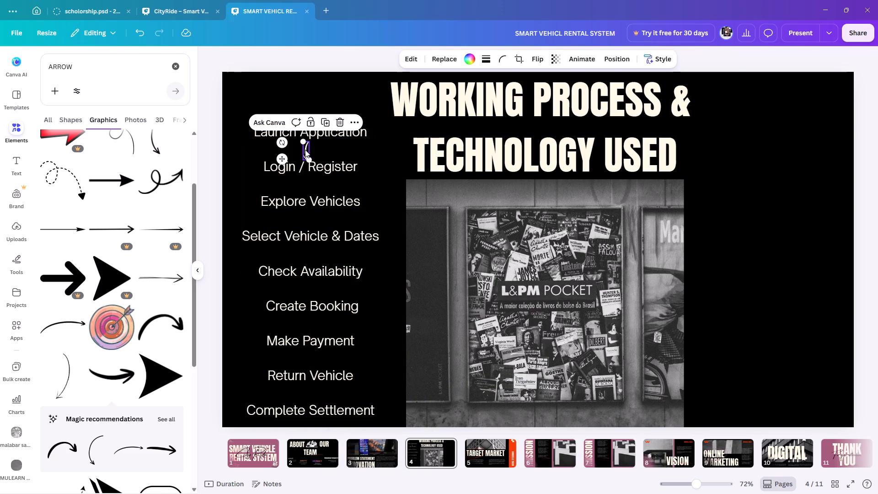
key(ctrl+v)
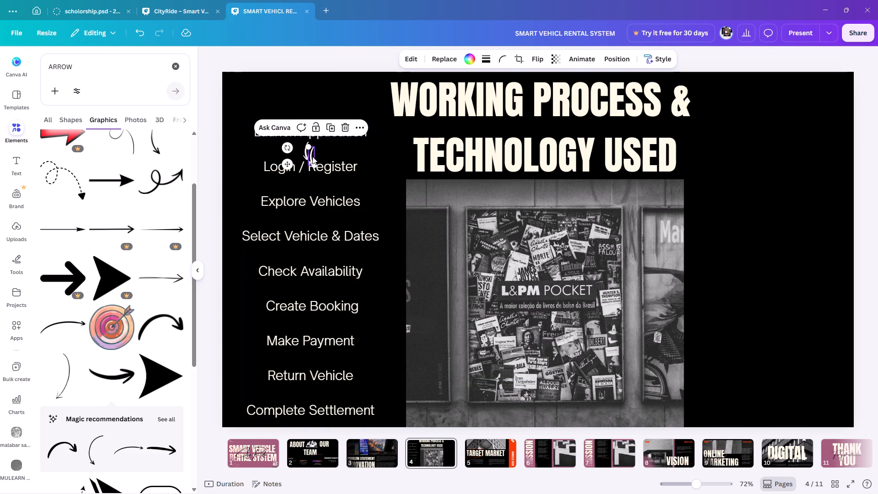
drag(312, 156, 307, 186)
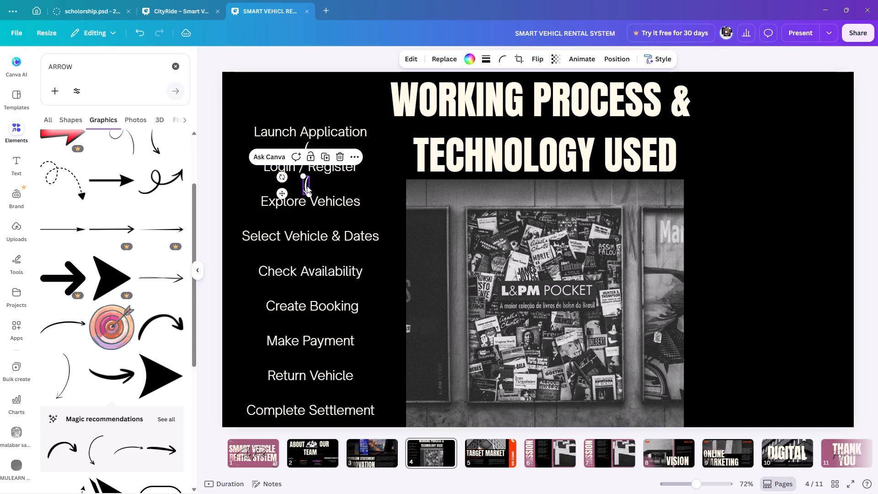
key(ctrl+v)
drag(311, 156, 311, 166)
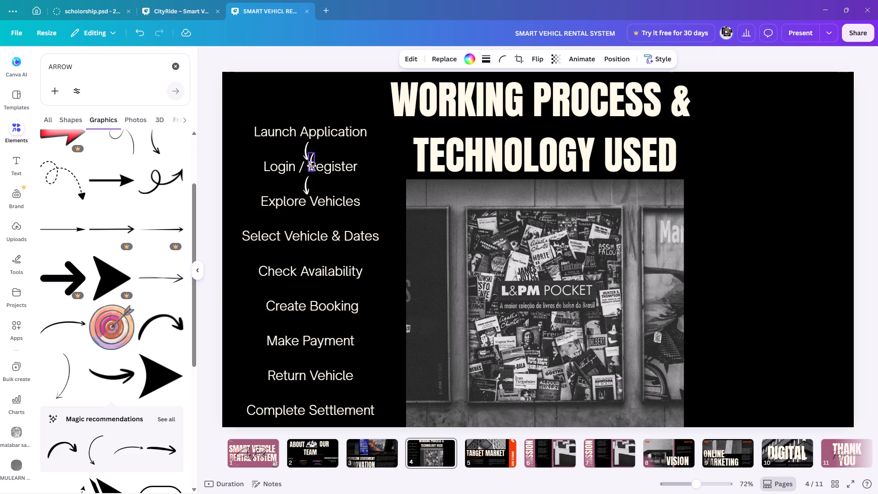
drag(311, 166, 308, 217)
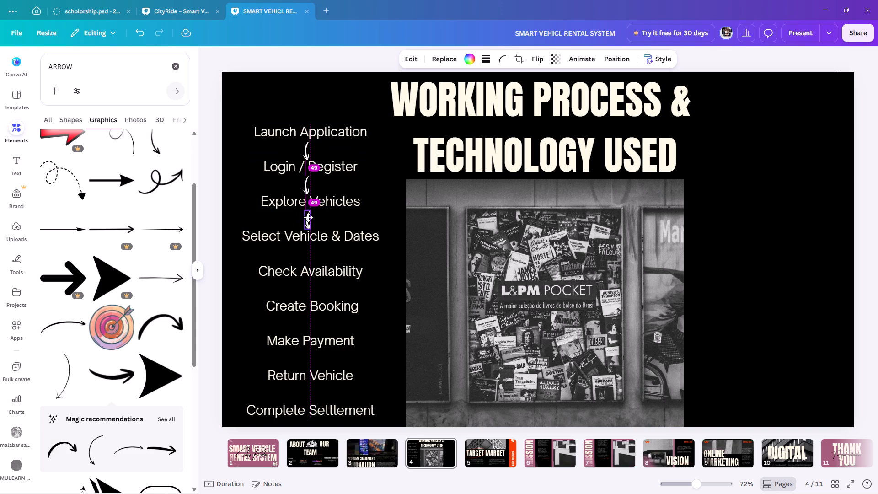
drag(308, 217, 308, 218)
Paste five more copies of the arrow for the remaining gaps in the process list.
key(ctrl+v)
key(ctrl+v)
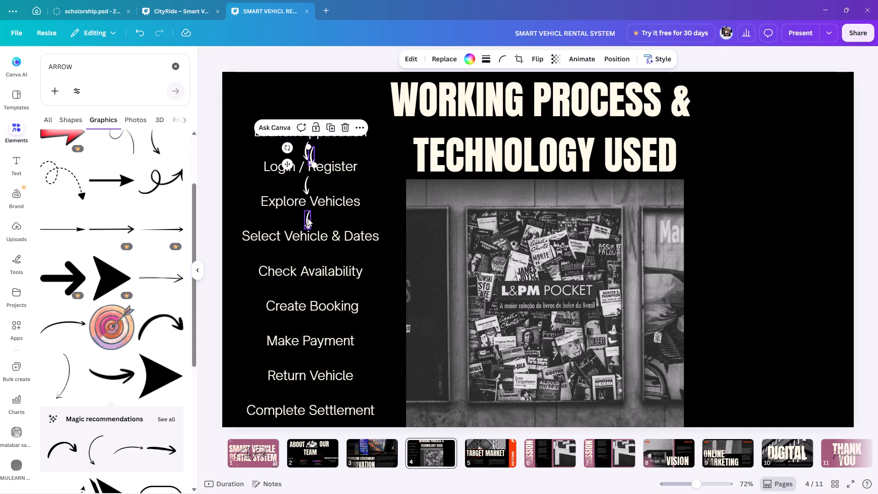
key(ctrl+v)
key(ctrl+v)
key(ctrl+v)
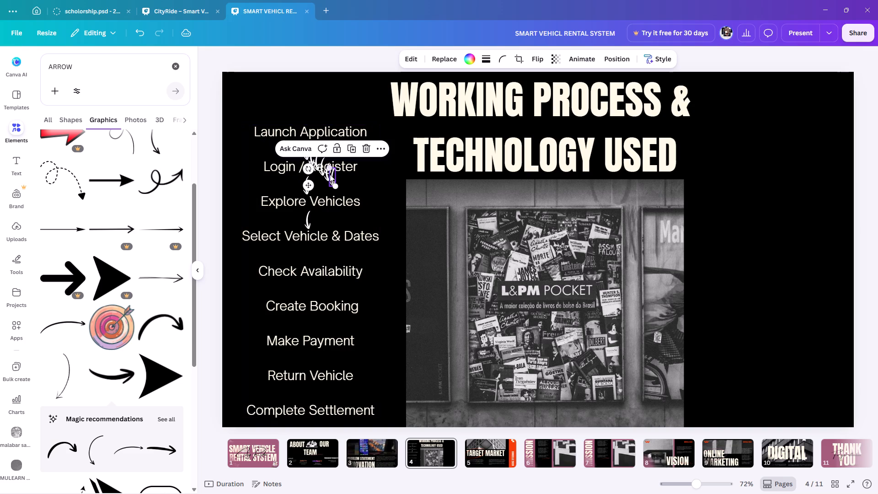
Place the loose arrow copies in the gaps from Select Vehicle & Dates to Complete Settlement, and one below Launch Application.
drag(331, 176, 305, 251)
drag(327, 172, 307, 280)
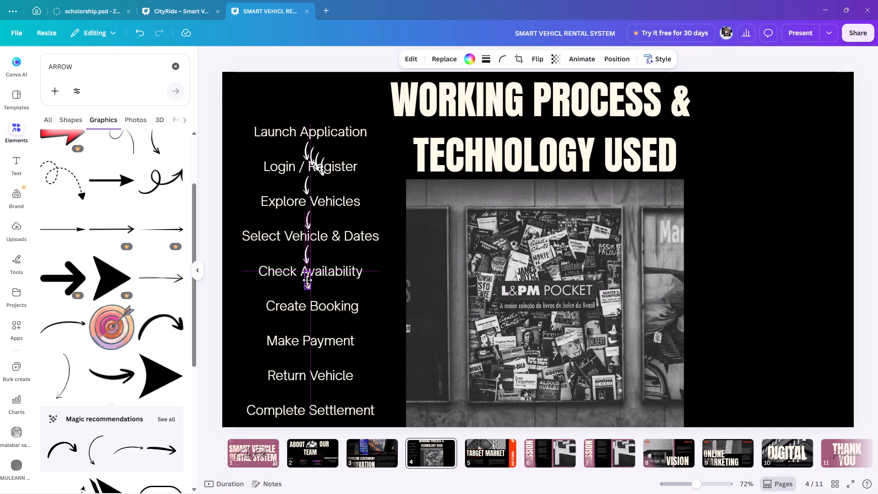
drag(307, 280, 307, 286)
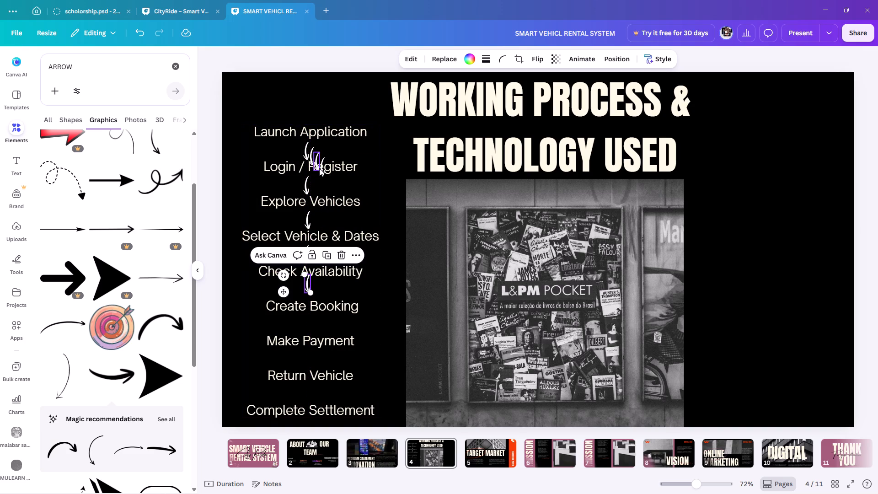
drag(319, 168, 305, 325)
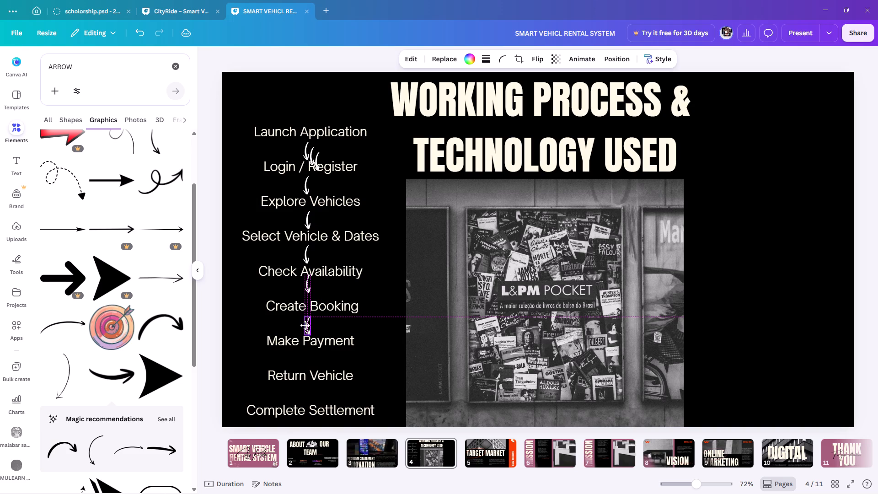
drag(305, 325, 307, 325)
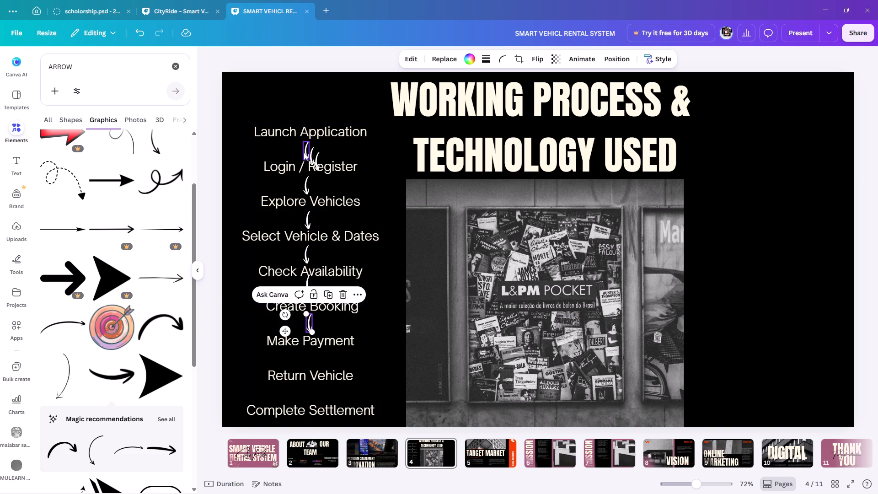
drag(305, 152, 309, 360)
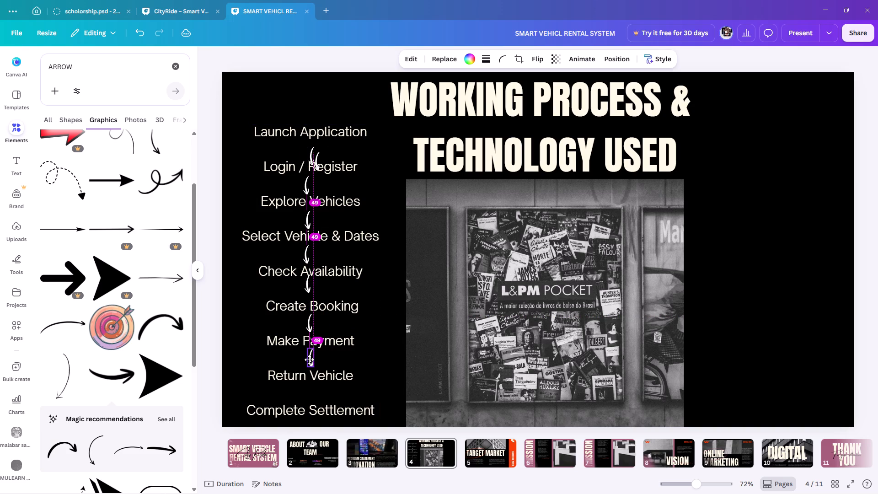
drag(309, 360, 306, 360)
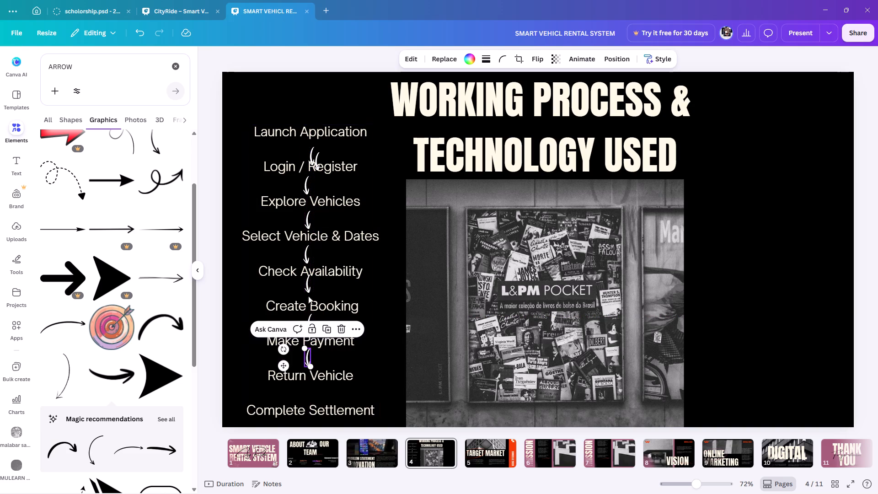
drag(315, 164, 313, 387)
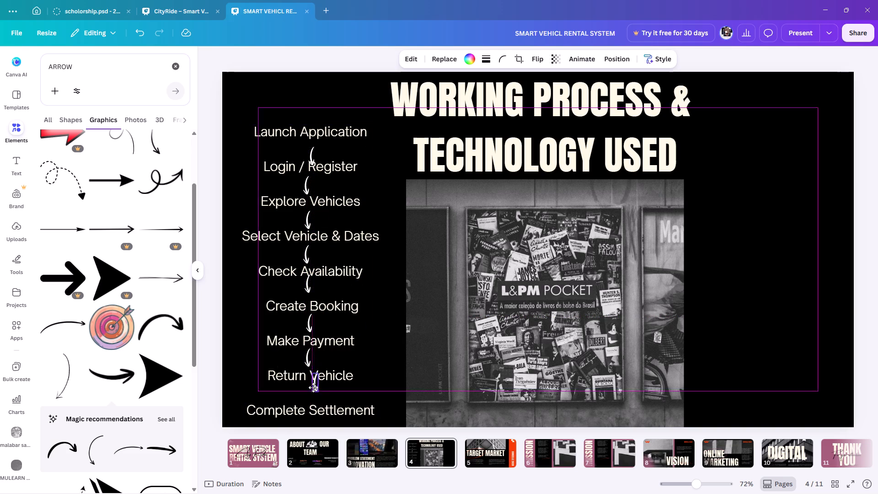
drag(313, 387, 306, 399)
drag(312, 154, 307, 149)
click(372, 79)
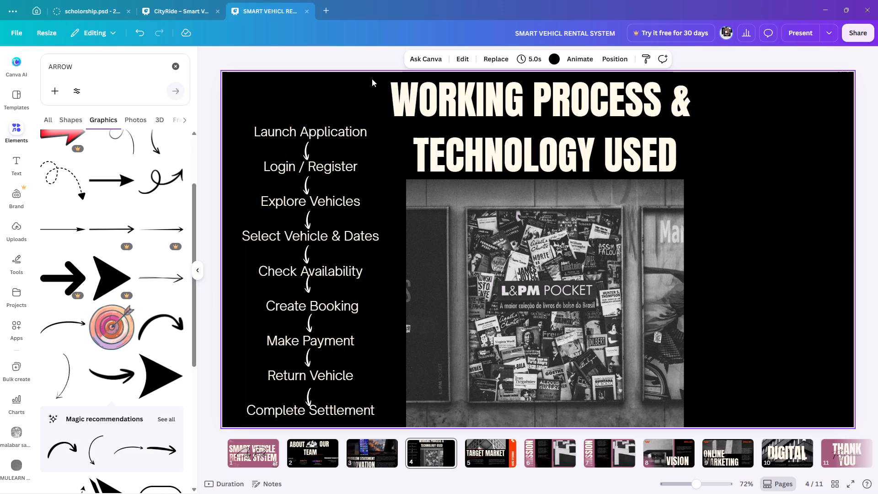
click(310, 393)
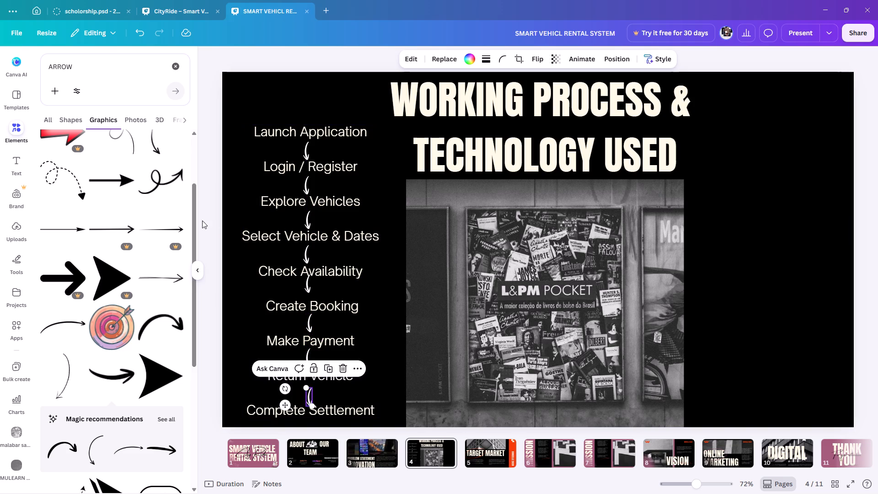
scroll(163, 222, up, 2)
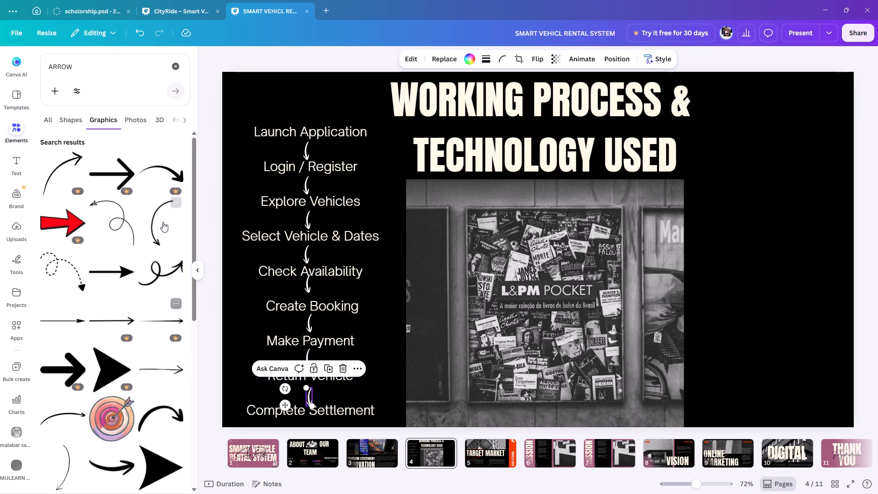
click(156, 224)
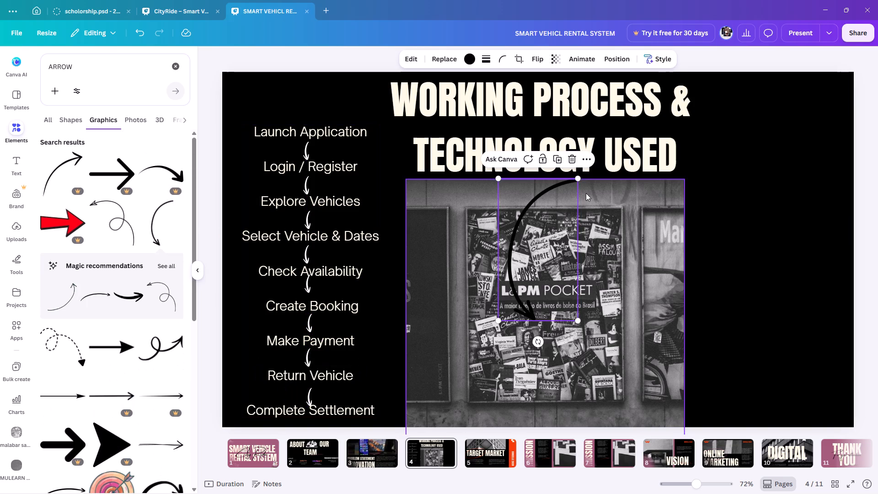
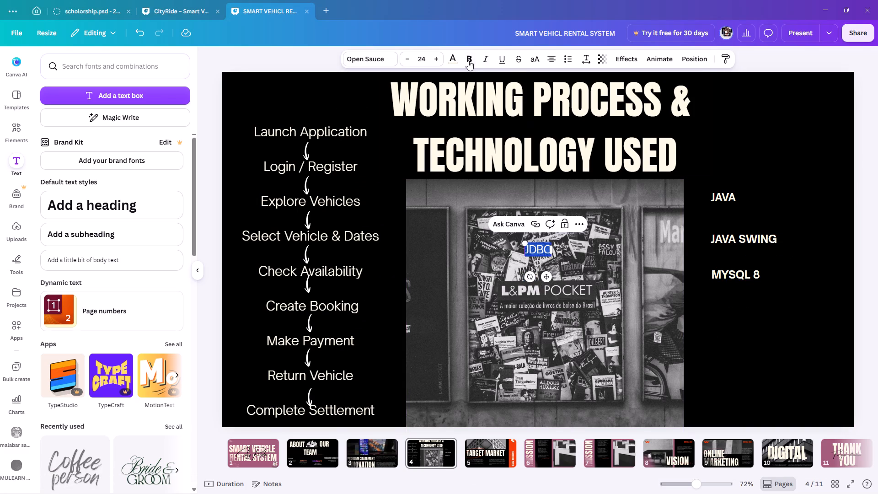
Make the "JDBC" text bold and place it below "MYSQL 8", leaving a wider gap and aligning their starting edges.
click(466, 57)
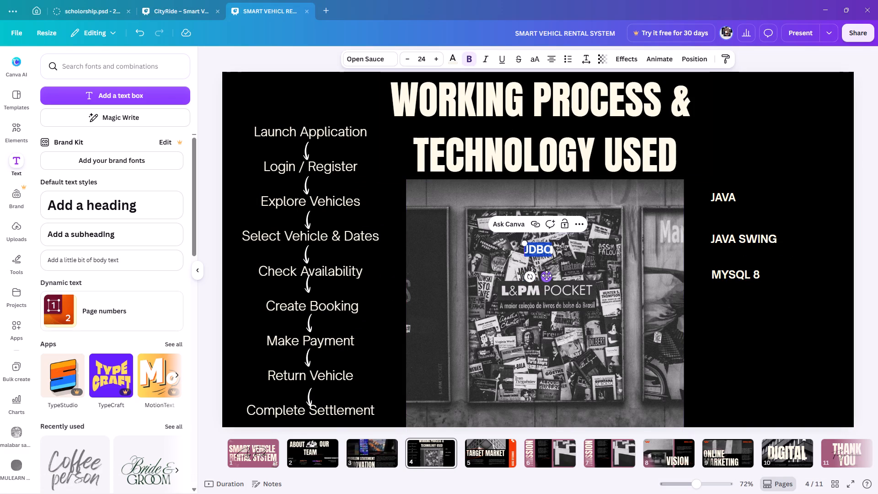
drag(546, 275, 735, 334)
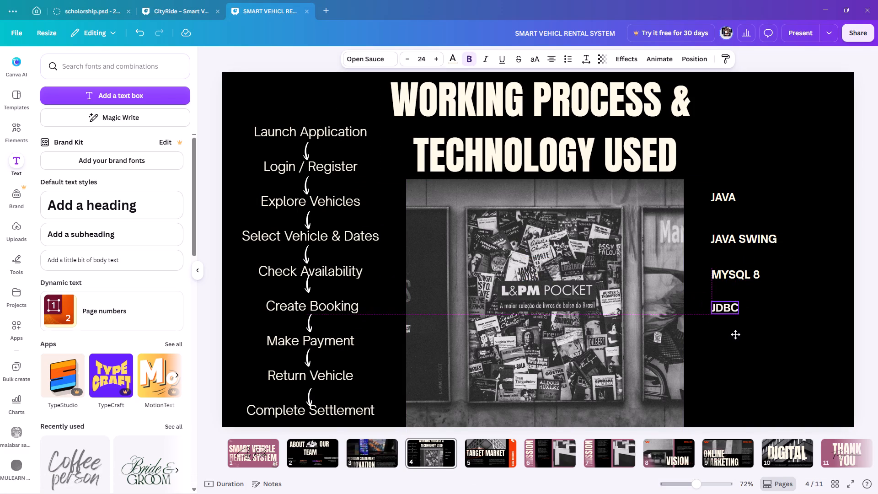
drag(735, 334, 735, 359)
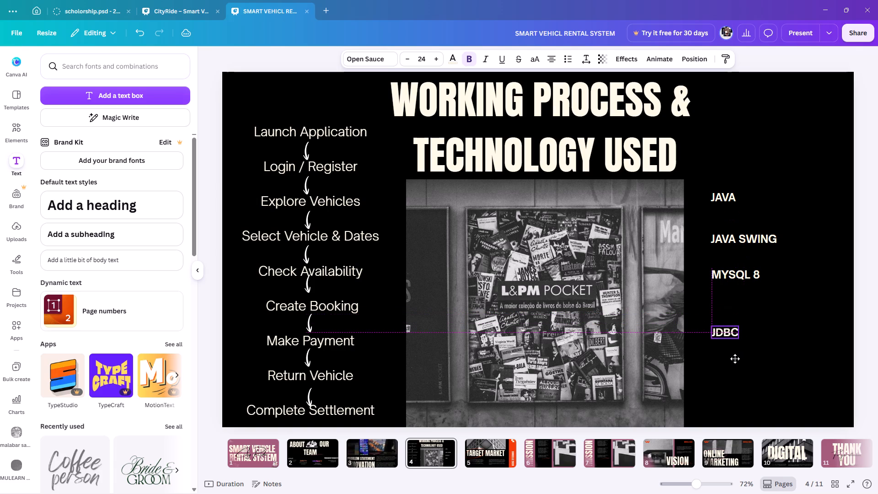
drag(735, 359, 735, 360)
Move "MYSQL 8" and "JAVA SWING" down slightly to spread the four technology labels more evenly.
click(751, 269)
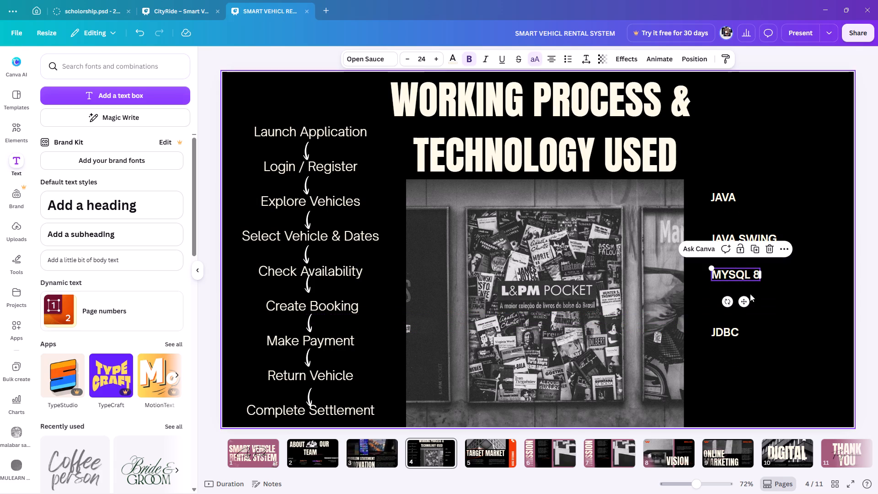
drag(745, 299, 745, 311)
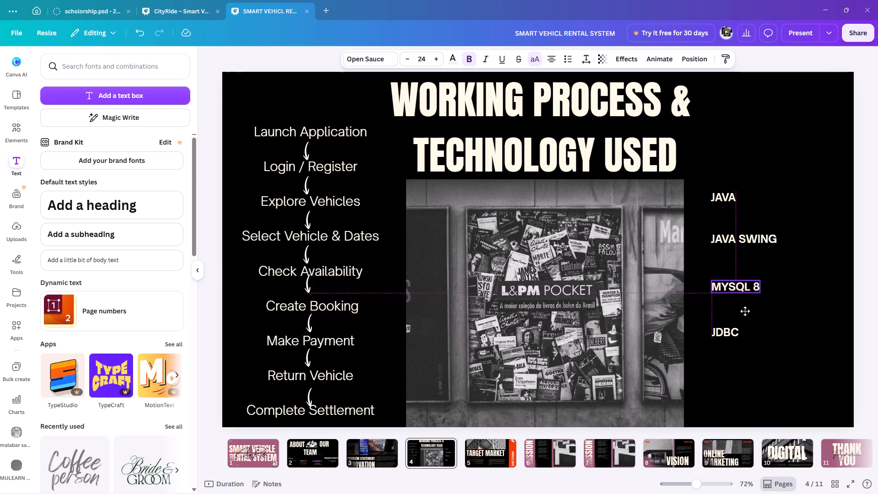
drag(745, 311, 745, 317)
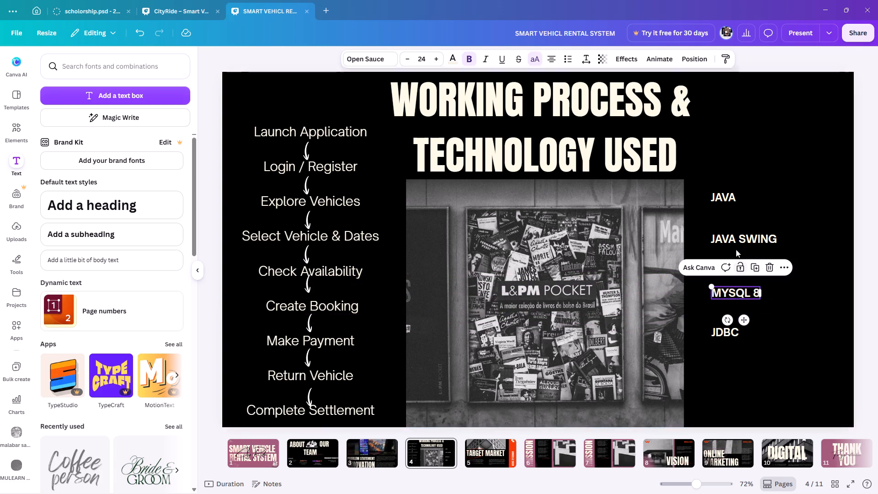
click(739, 237)
drag(752, 263, 750, 273)
click(787, 317)
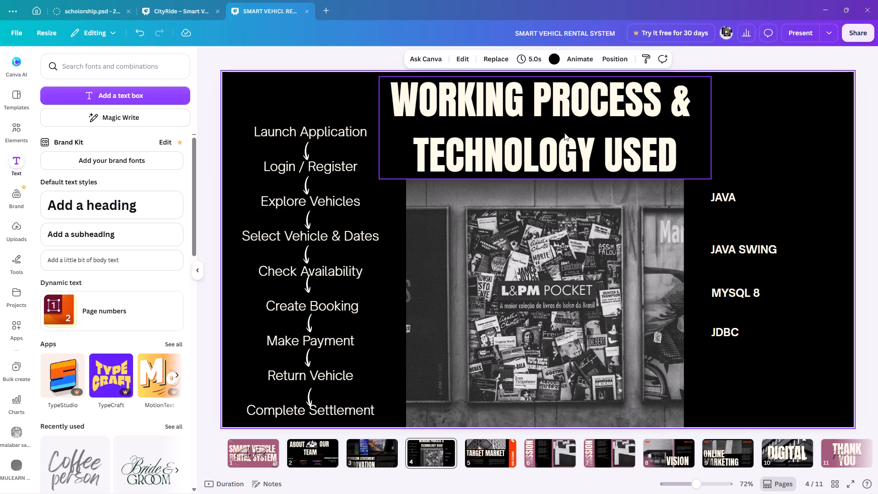
Search the design elements for "JAVA" graphics and add the logo with the cup beside the word Java to slide 4.
click(21, 127)
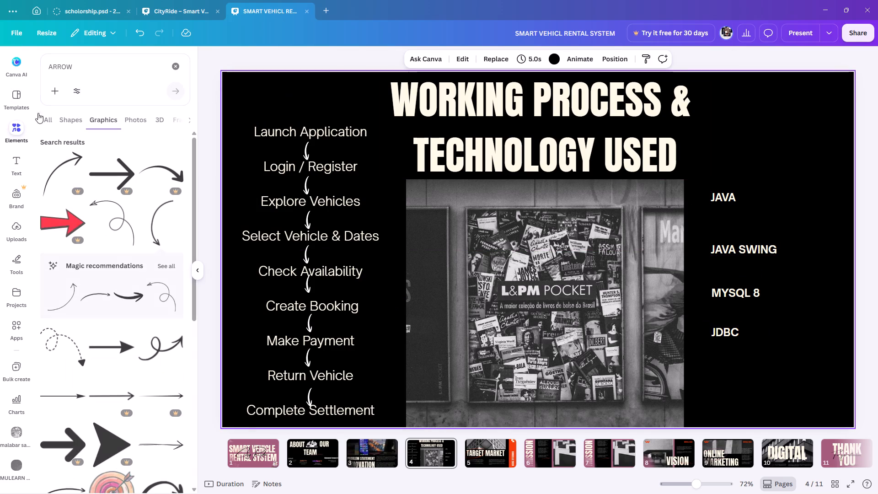
click(178, 66)
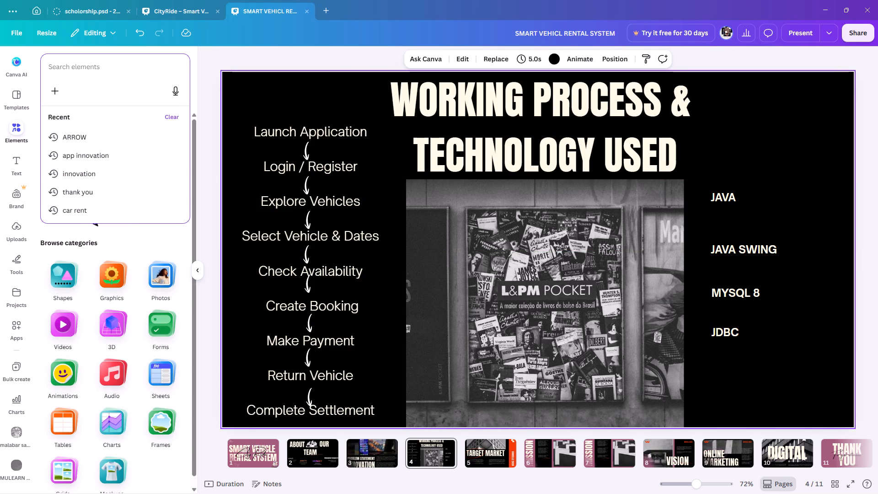
text(JAVA)
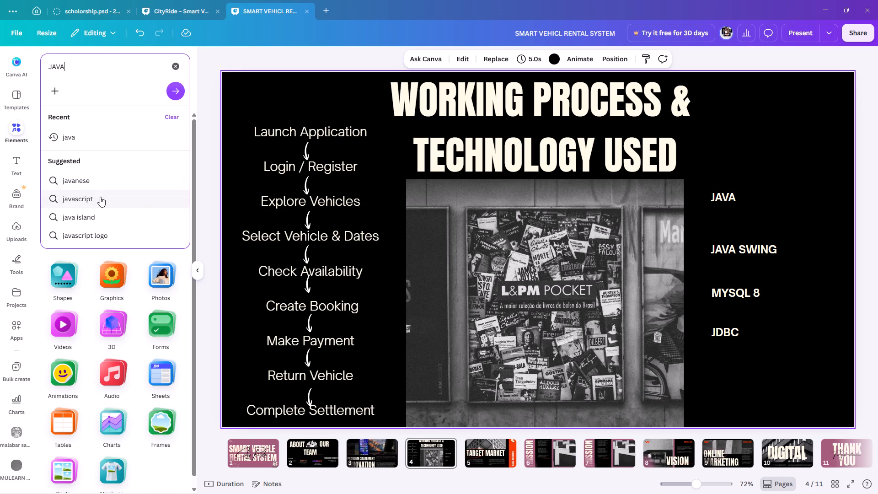
key(Return)
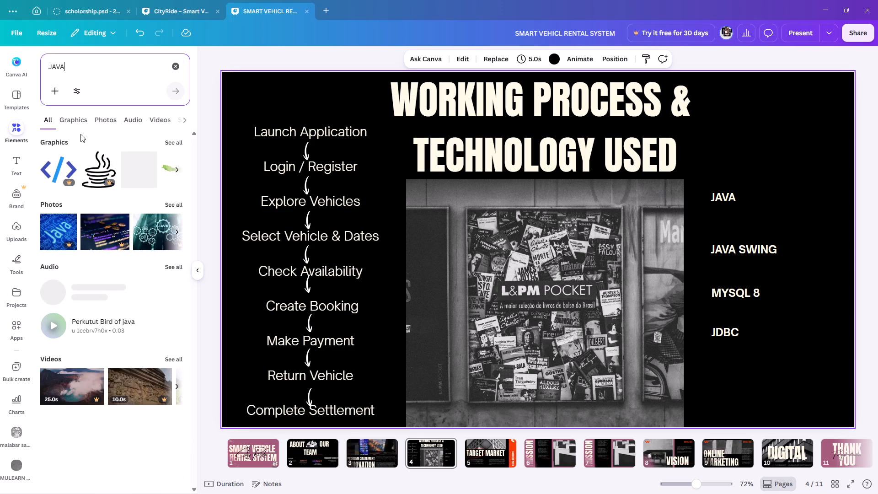
click(179, 143)
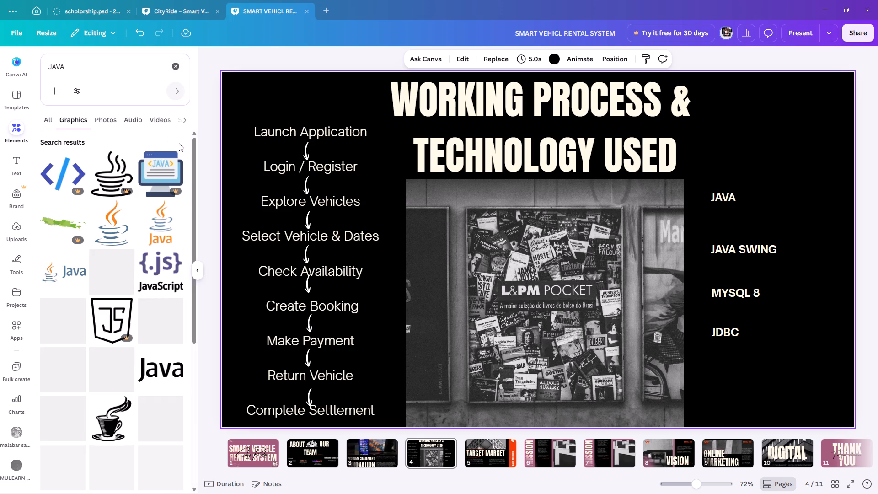
click(65, 272)
Shrink the Java logo to a small label-sized graphic and place it just beside the "JAVA" text.
drag(666, 194, 591, 246)
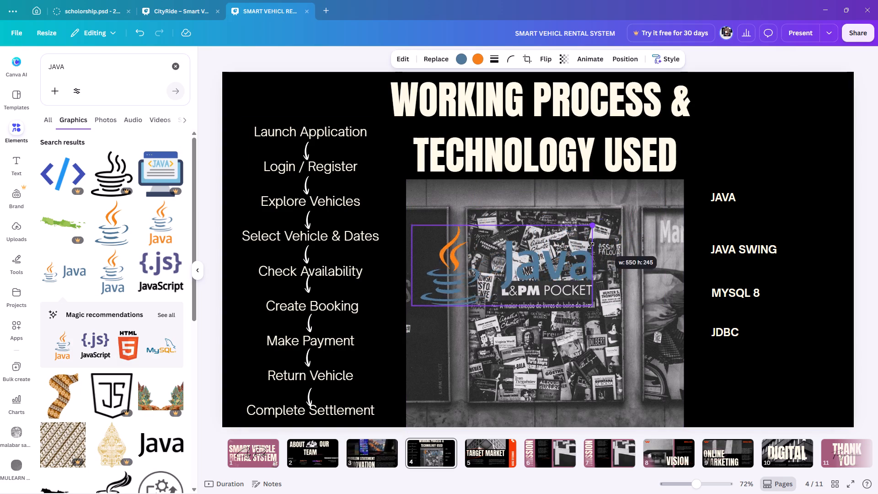
drag(591, 246, 452, 298)
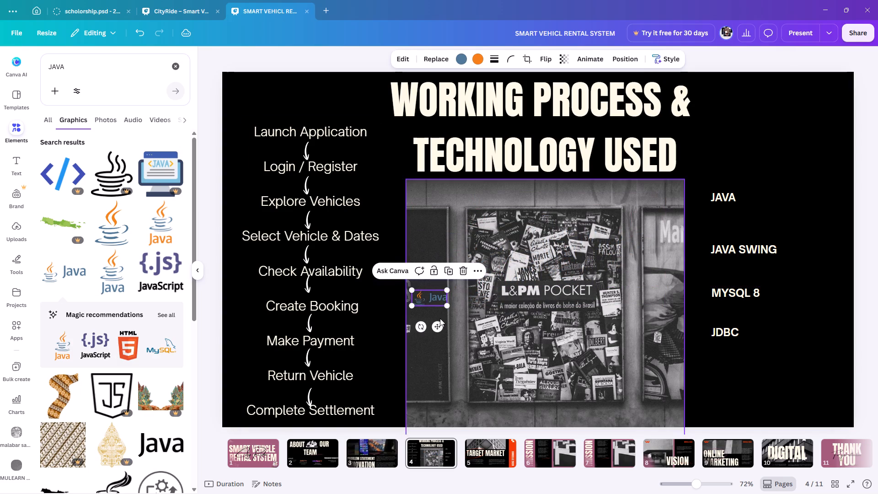
drag(438, 326, 789, 221)
drag(766, 186, 730, 182)
drag(748, 183, 751, 184)
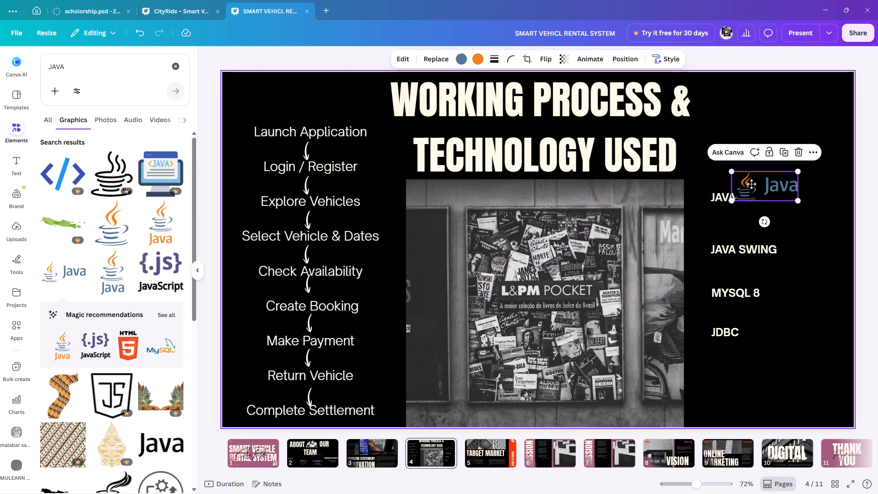
drag(751, 184, 770, 188)
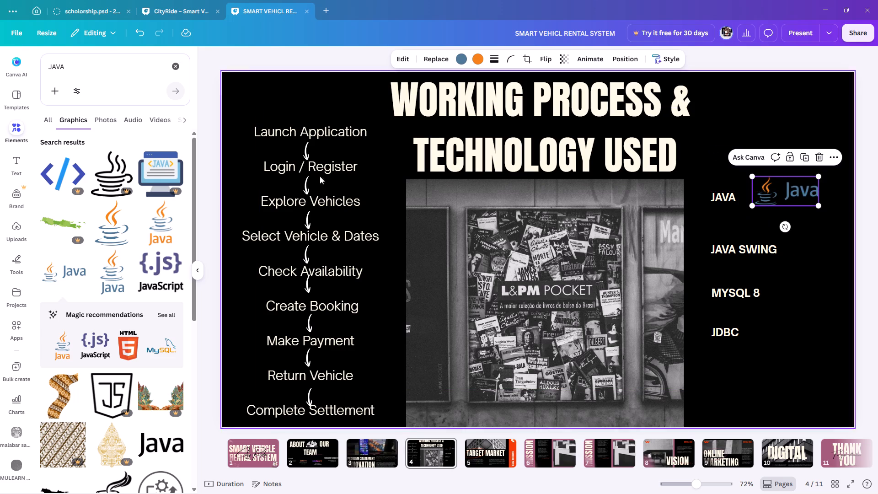
Search the element graphics for "JAVA SWING".
click(73, 58)
click(75, 65)
key(space)
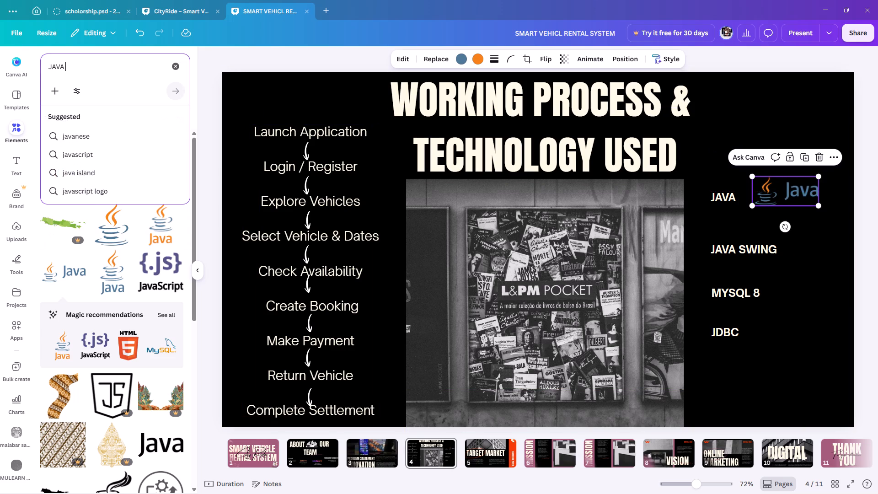
text(SWING)
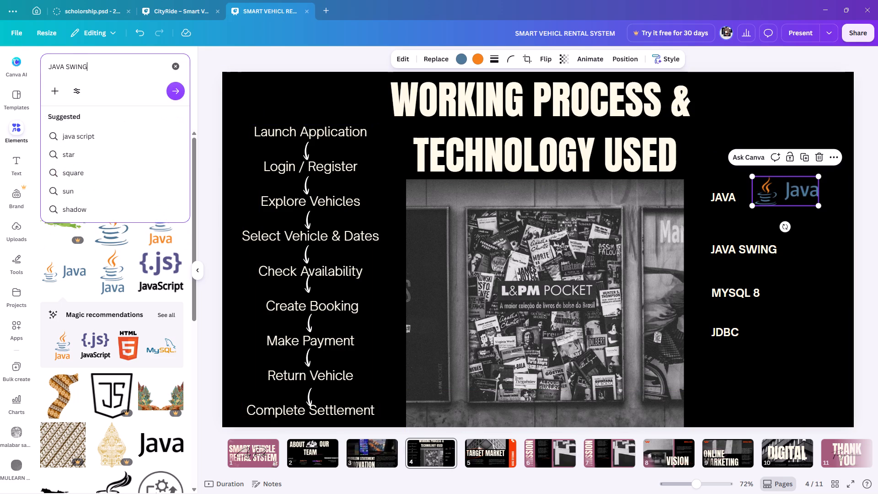
key(Return)
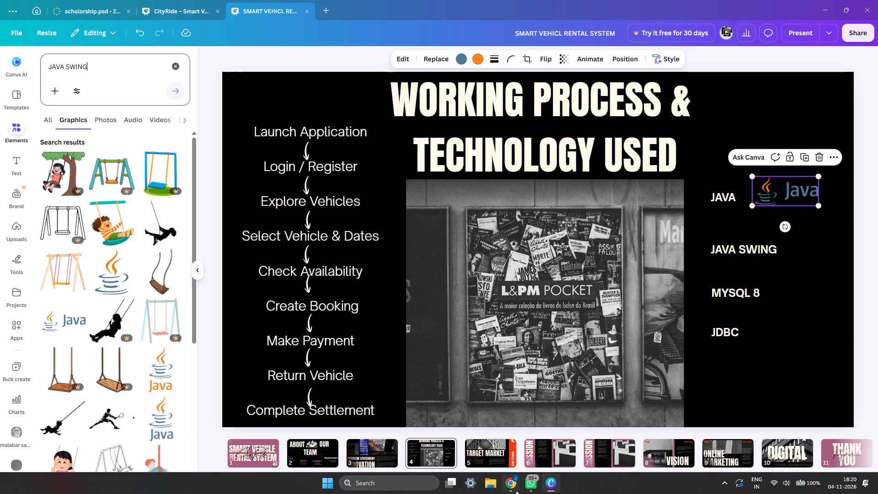
Find a Java Swing logo in Chrome with a Google Images search for "JAVA SWING" and paste it onto slide 4 in Canva.
click(516, 490)
click(457, 0)
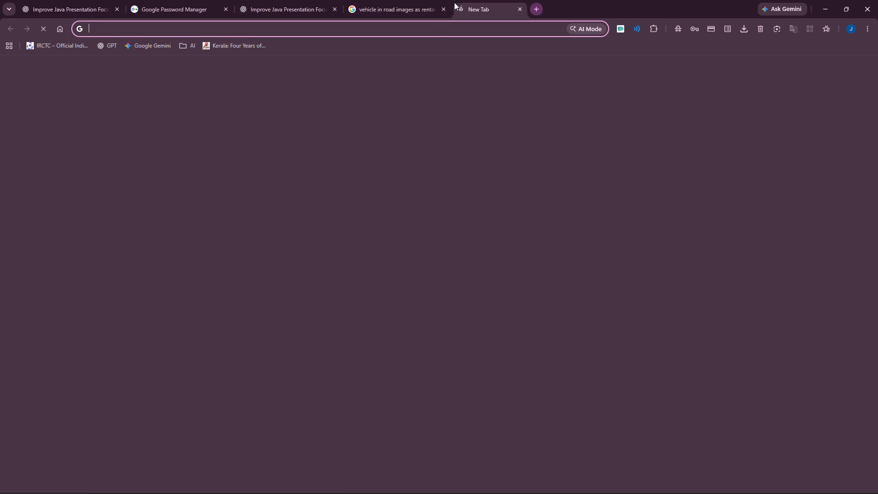
click(432, 27)
text(JA)
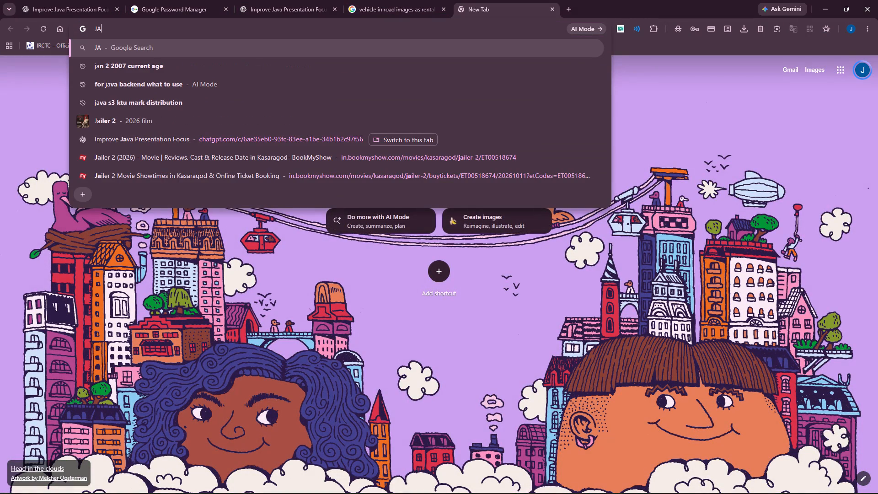
text(VA SWING)
key(Return)
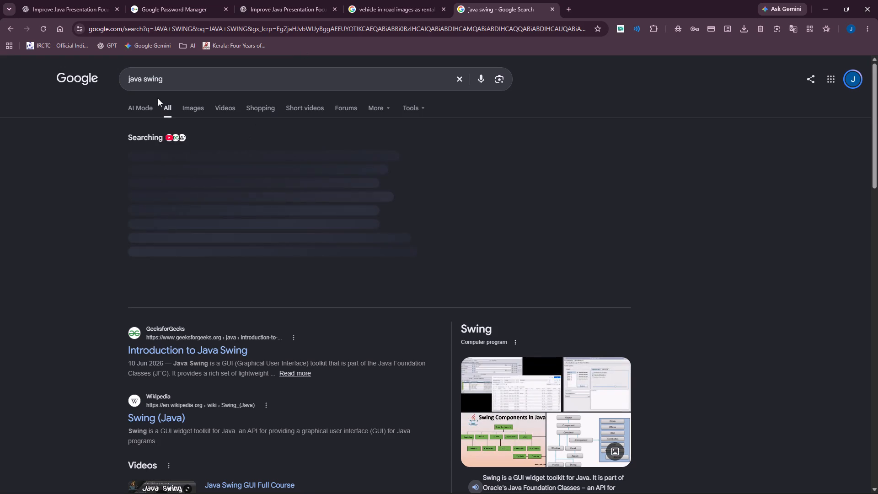
click(196, 102)
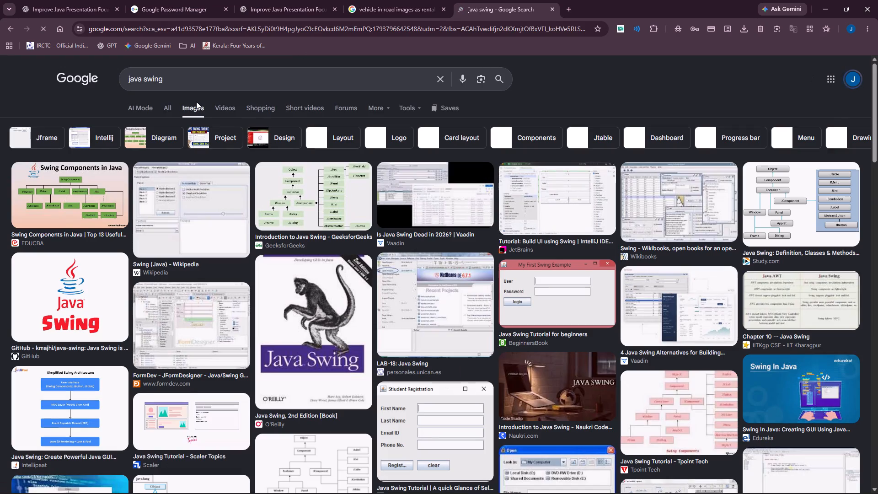
right_click(91, 307)
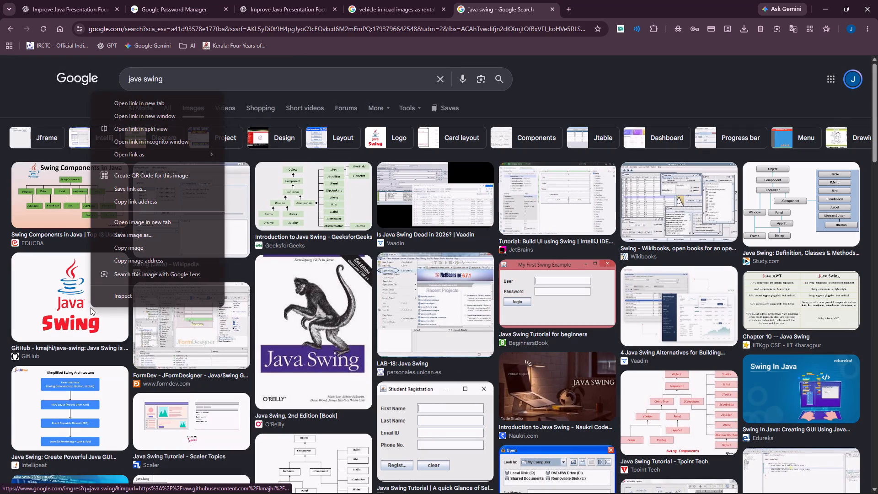
click(141, 243)
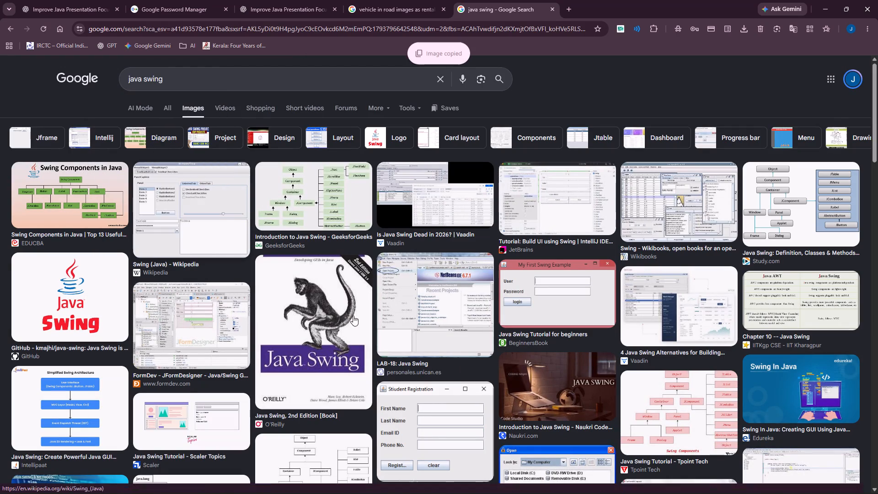
click(544, 477)
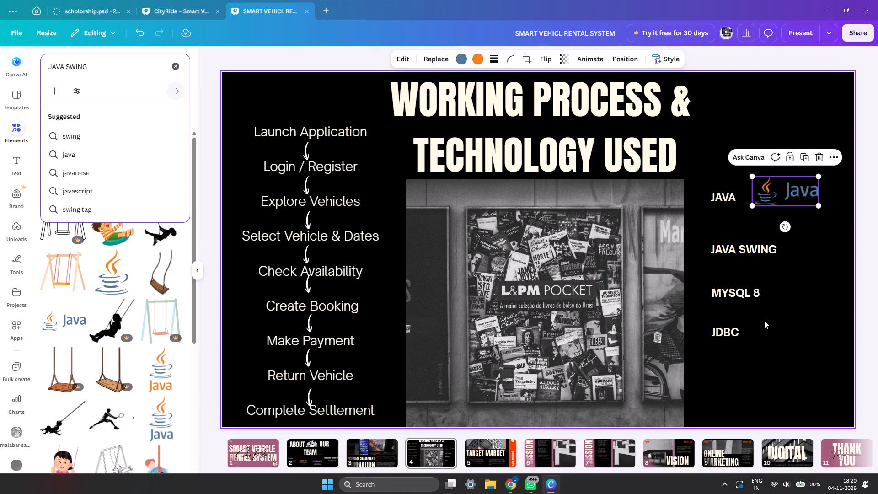
click(765, 321)
key(ctrl+v)
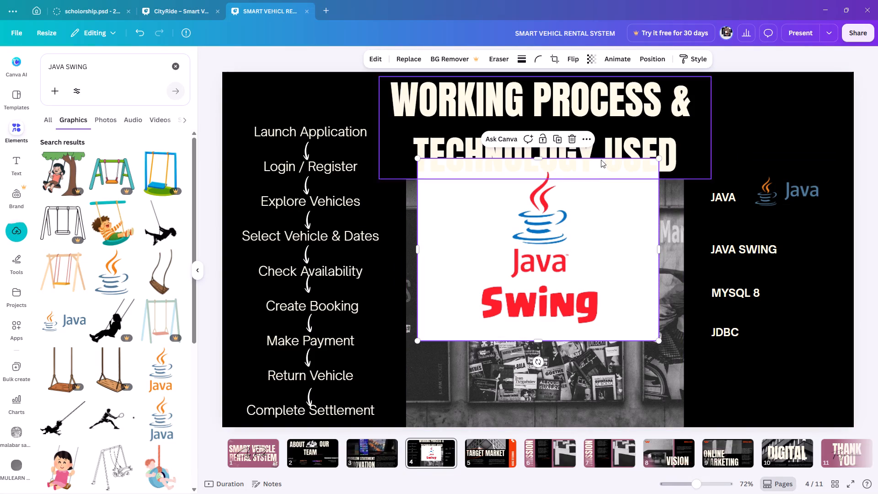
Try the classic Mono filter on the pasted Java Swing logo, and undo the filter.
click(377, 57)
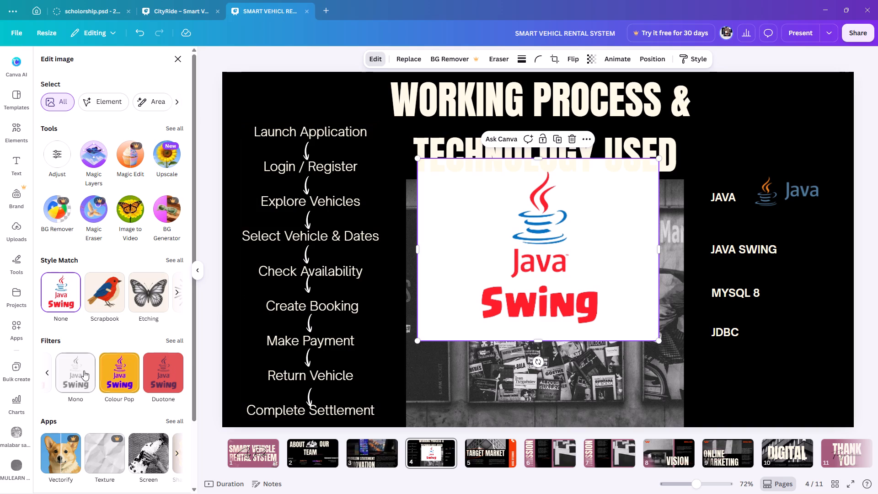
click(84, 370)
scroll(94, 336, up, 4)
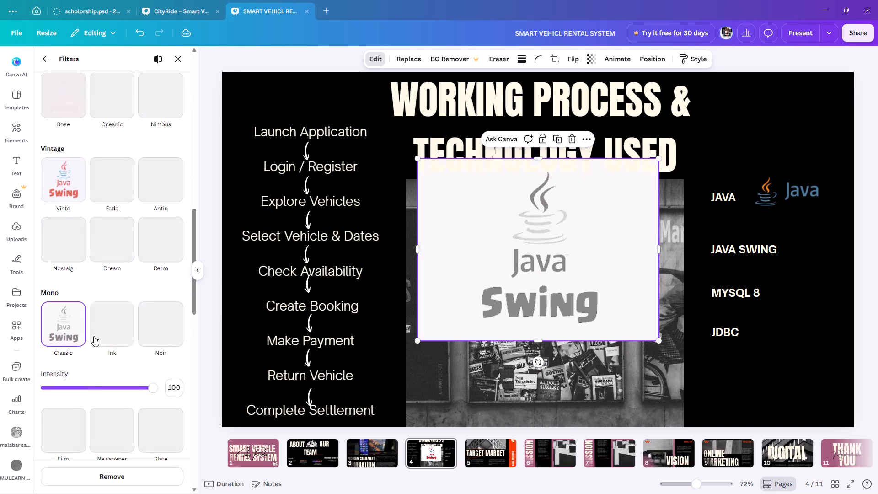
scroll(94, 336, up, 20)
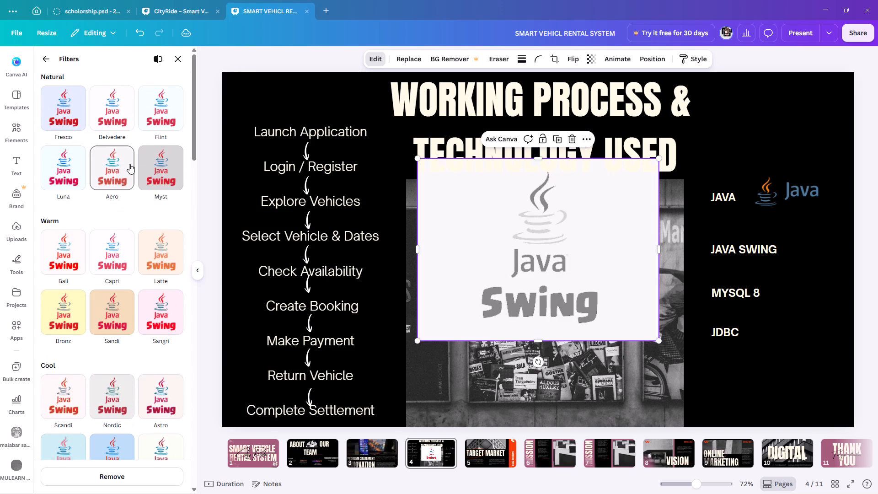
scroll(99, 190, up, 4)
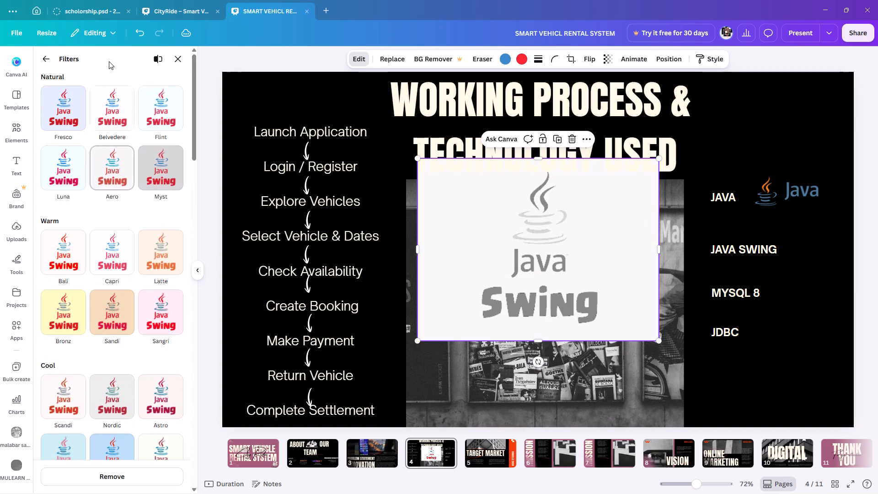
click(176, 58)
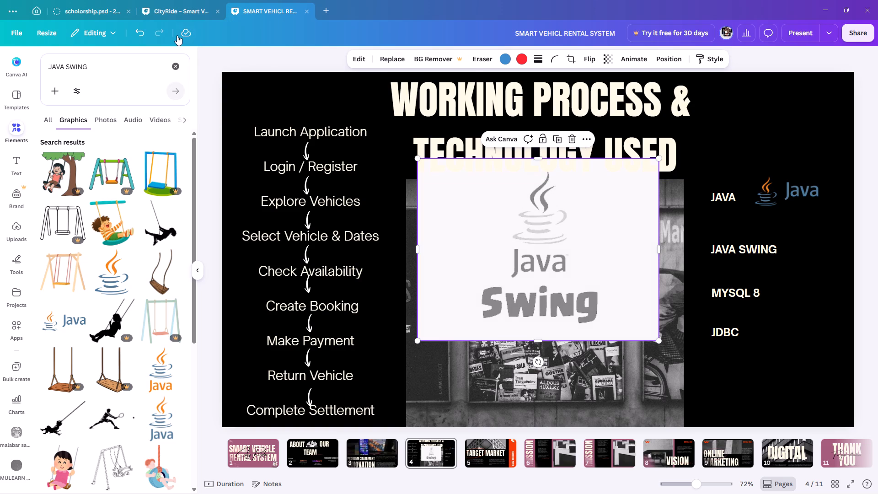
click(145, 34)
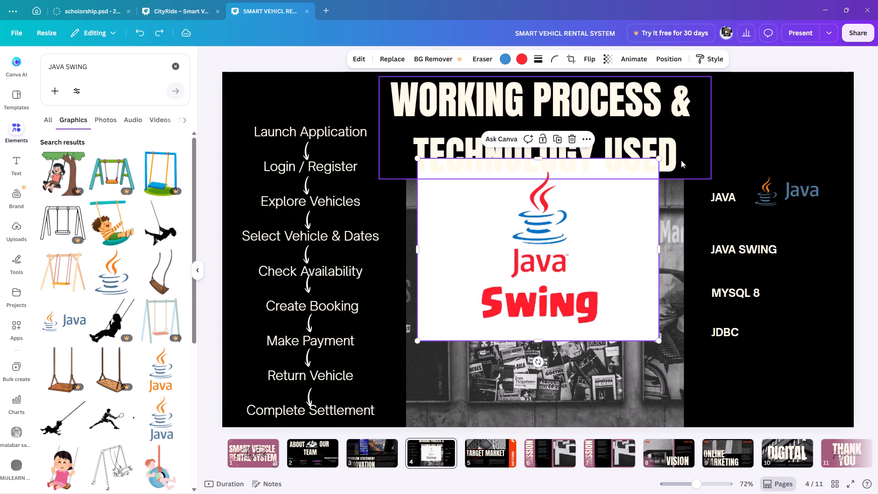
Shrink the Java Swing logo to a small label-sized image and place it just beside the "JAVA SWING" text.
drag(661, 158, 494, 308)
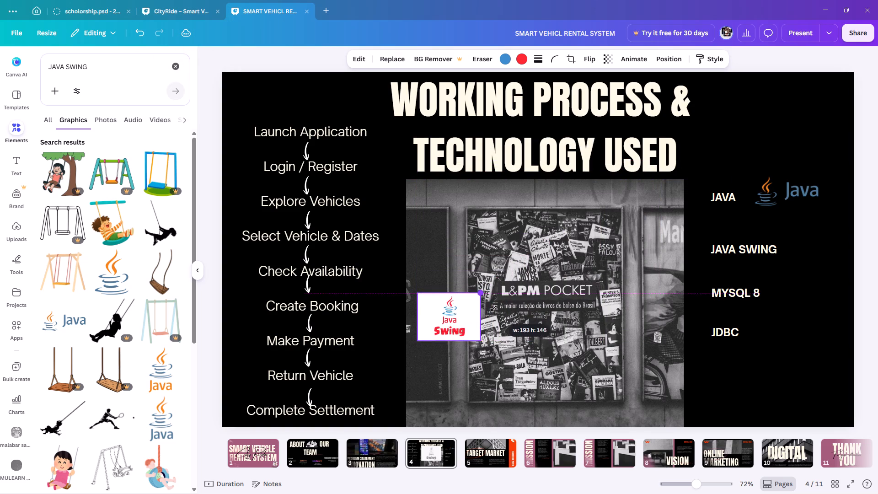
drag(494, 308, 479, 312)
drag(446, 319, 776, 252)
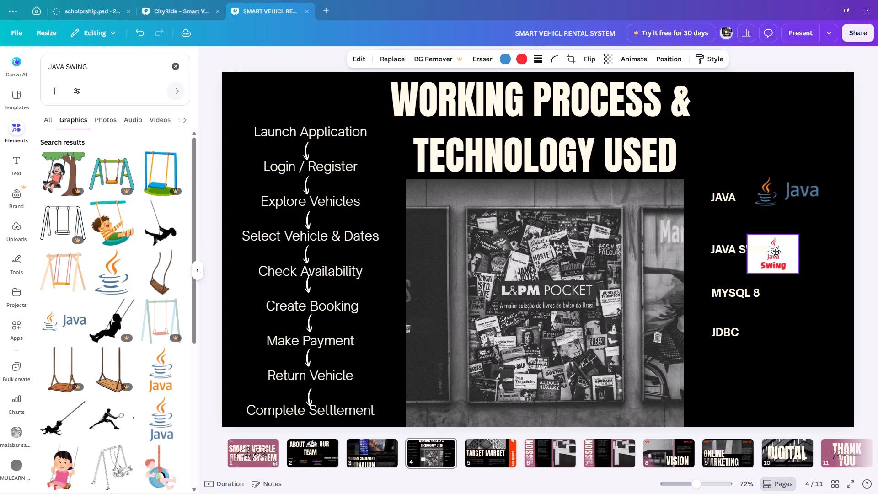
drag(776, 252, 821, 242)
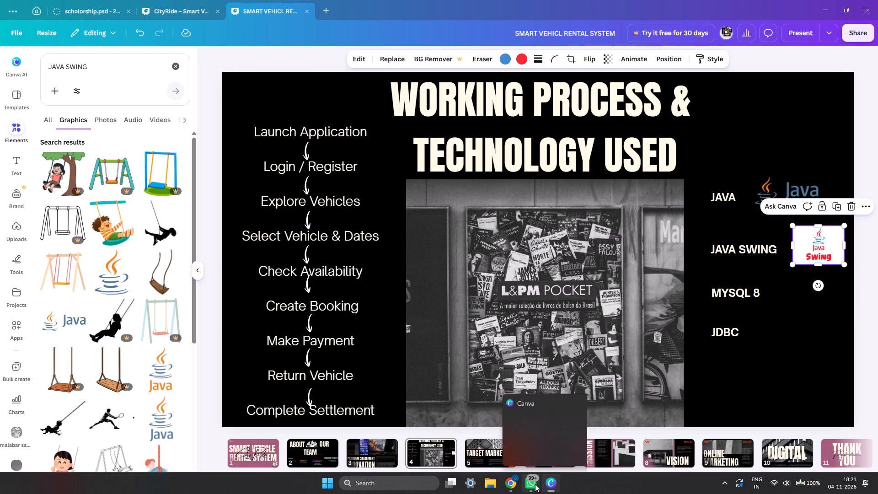
Glance back at the Java Swing image results in Chrome, and delete the Java Swing logo from slide 4 in Canva.
click(509, 483)
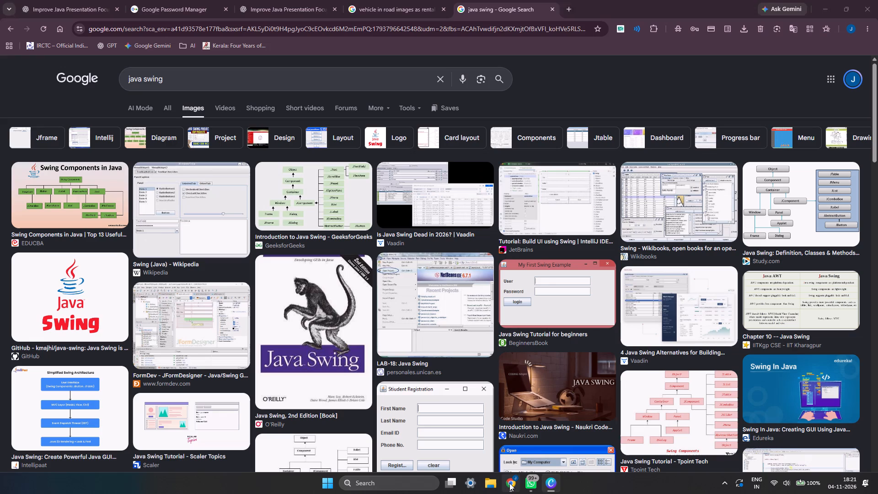
click(550, 481)
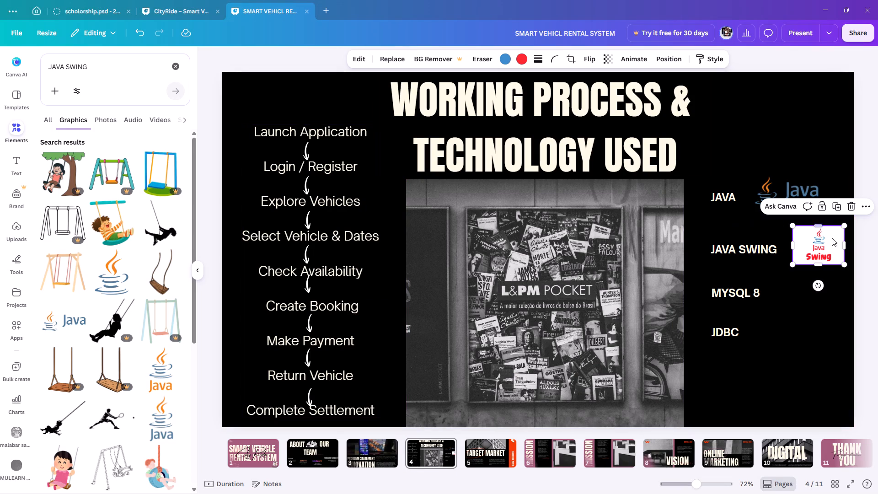
key(Delete)
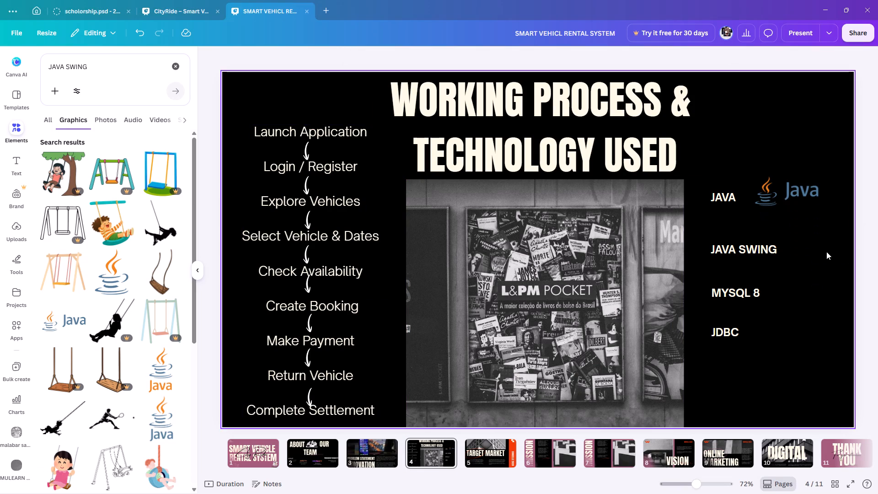
Move the Java logo below the "JDBC" label on slide 4 and enlarge it slightly.
drag(799, 192, 814, 206)
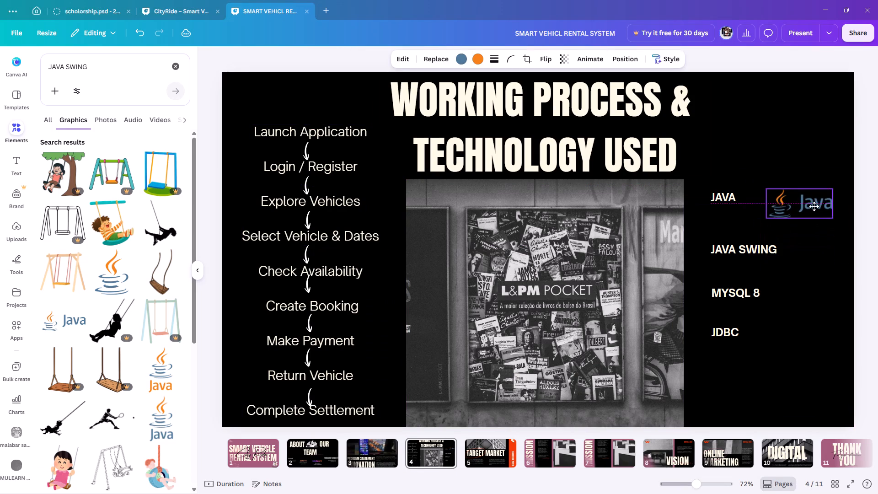
drag(814, 206, 791, 387)
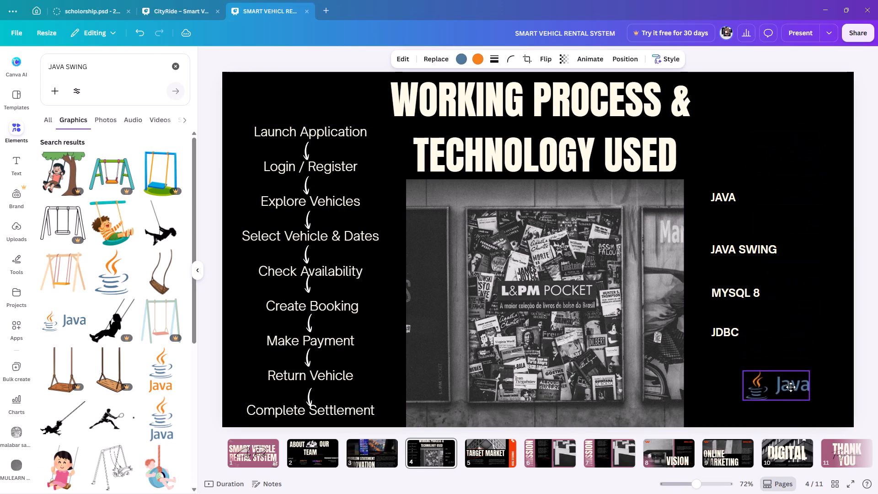
drag(791, 387, 799, 392)
drag(748, 373, 738, 372)
click(776, 385)
drag(751, 376, 733, 372)
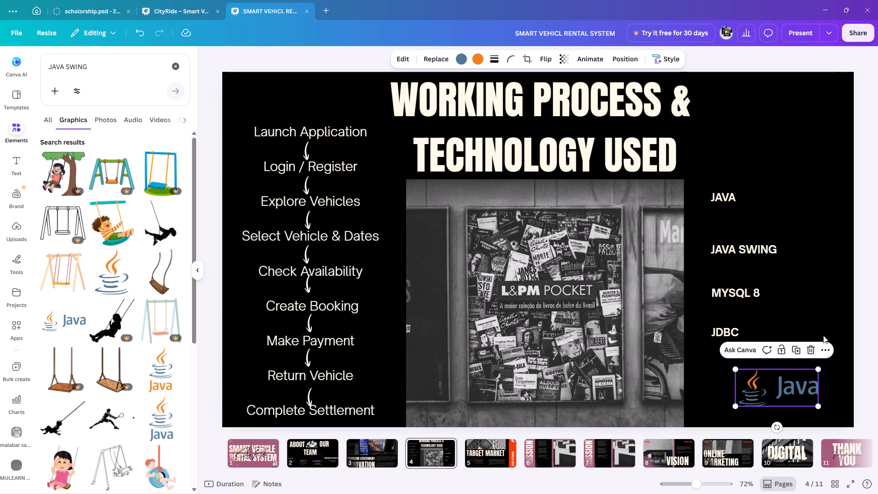
click(833, 255)
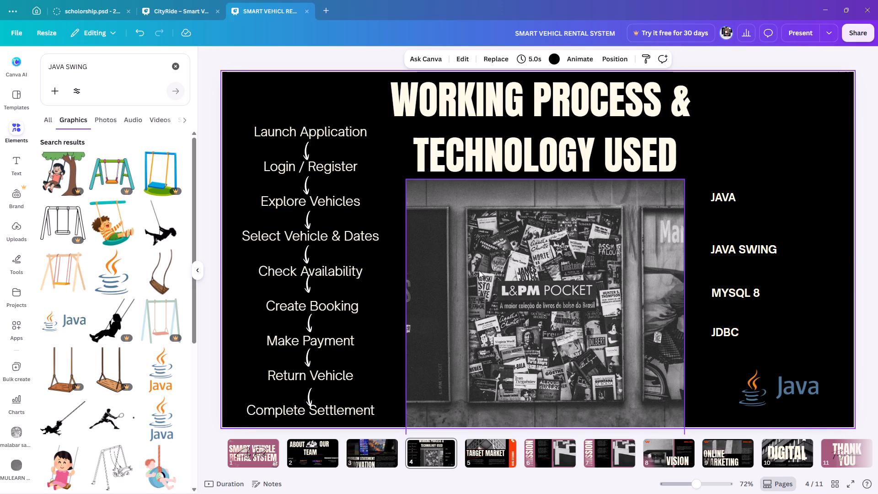
Search the design elements for "TECHNOLOGY" and show all matching graphics.
click(172, 67)
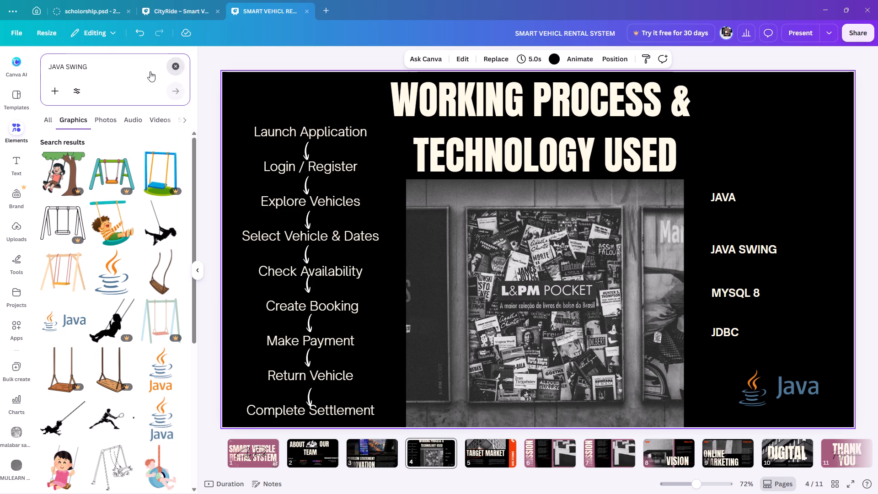
click(125, 75)
click(124, 65)
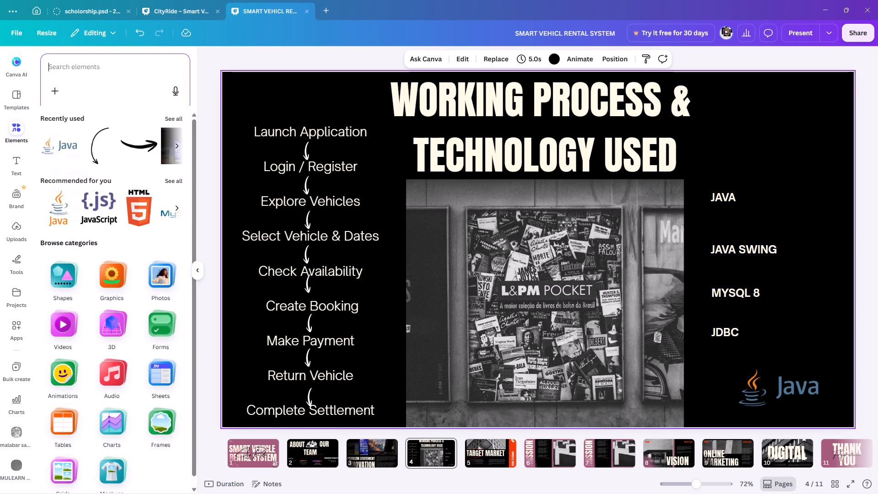
text(TECHNOLOGY)
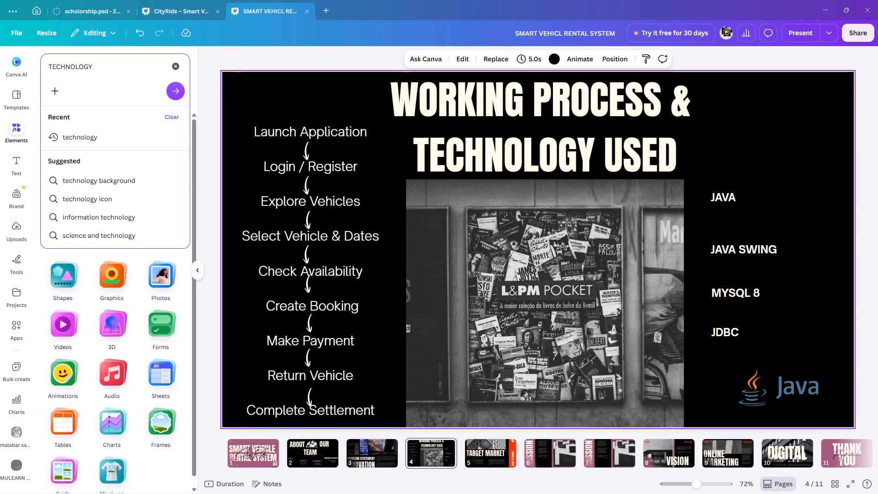
key(Return)
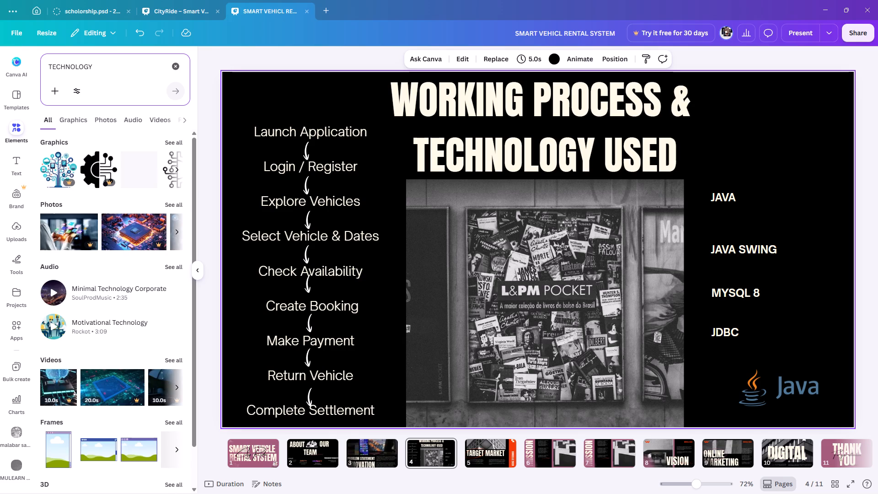
click(175, 143)
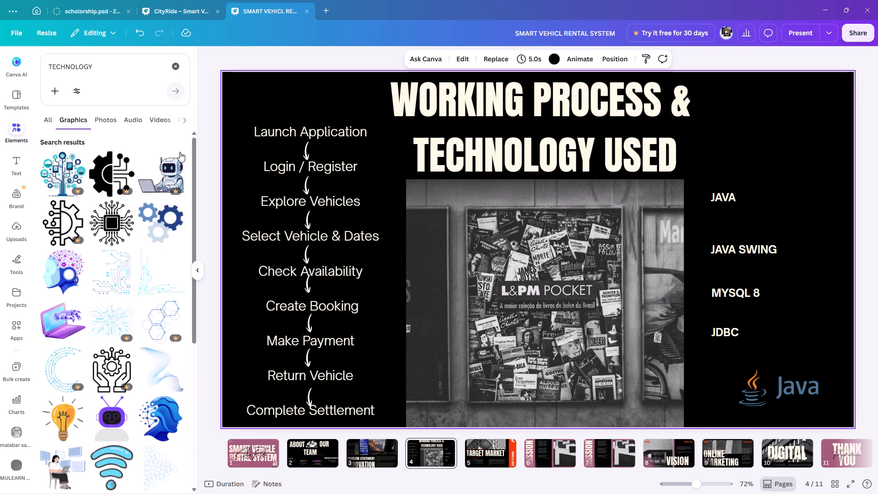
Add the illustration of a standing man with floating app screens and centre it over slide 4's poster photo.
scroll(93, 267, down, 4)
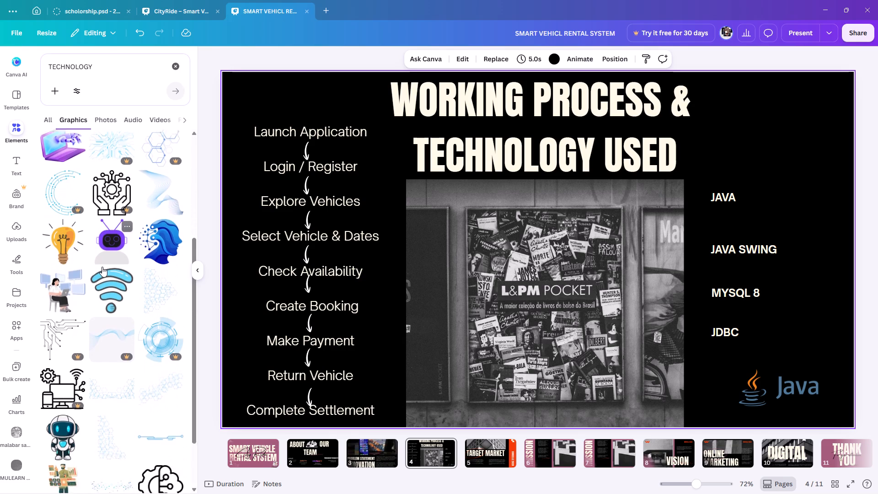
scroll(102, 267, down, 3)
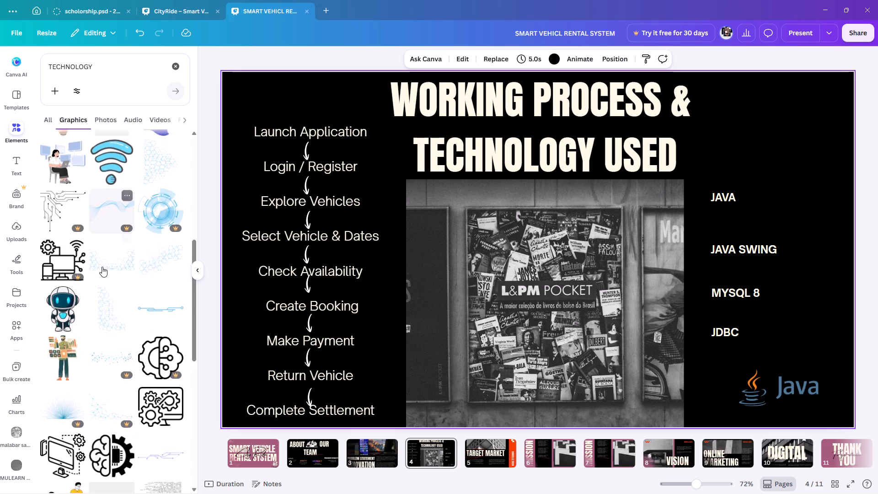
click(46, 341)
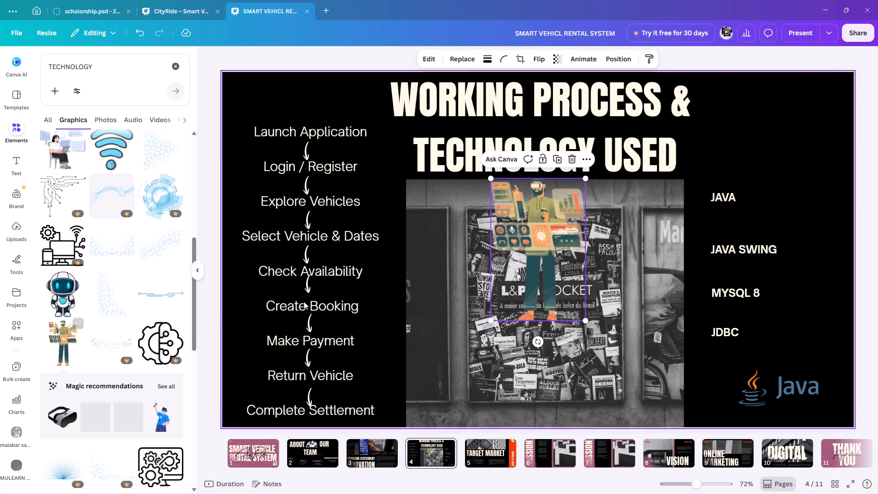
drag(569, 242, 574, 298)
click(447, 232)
Browse the "TECHNOLOGY" photos for a replacement for slide 4's poster photo.
scroll(165, 27, up, 4)
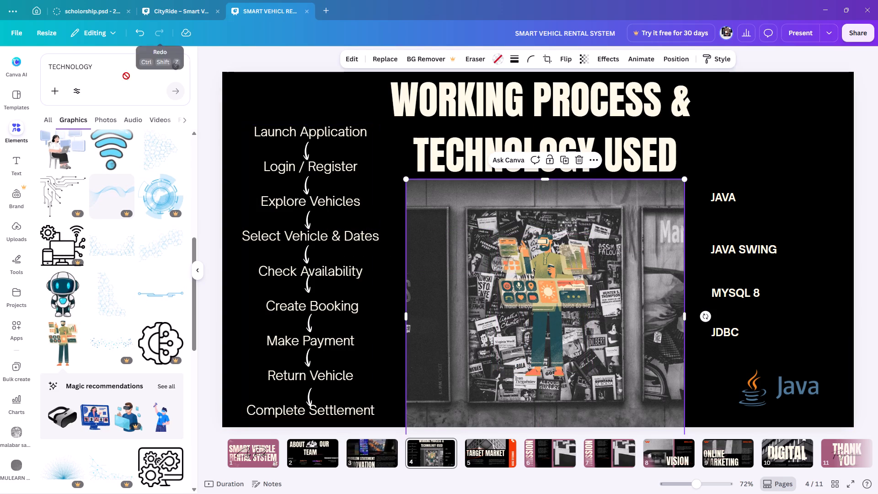
scroll(77, 189, up, 1)
click(106, 121)
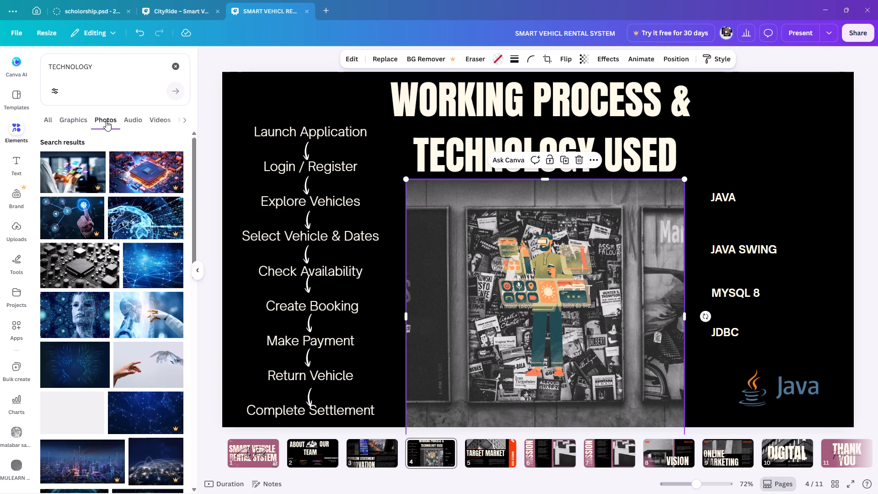
scroll(168, 332, down, 3)
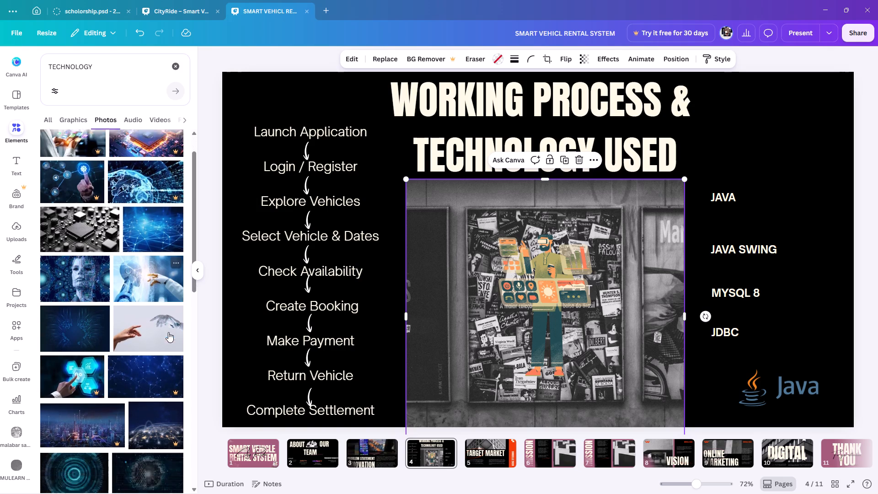
scroll(168, 332, down, 5)
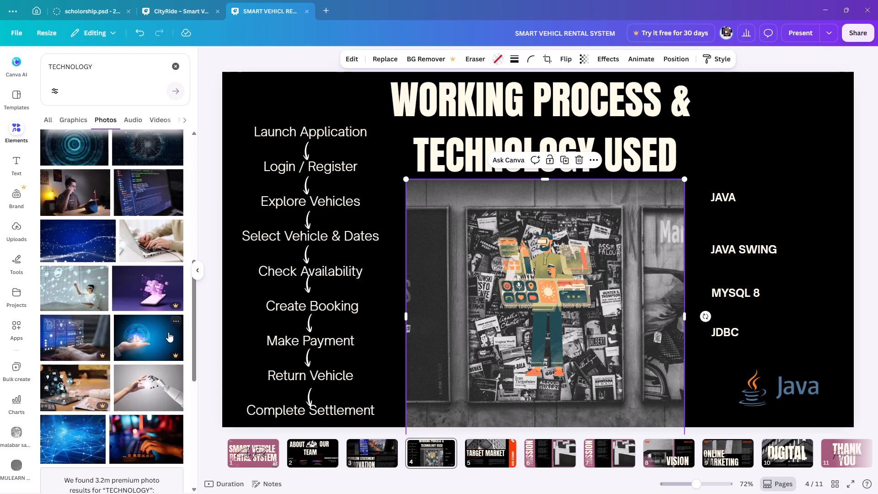
scroll(168, 332, down, 3)
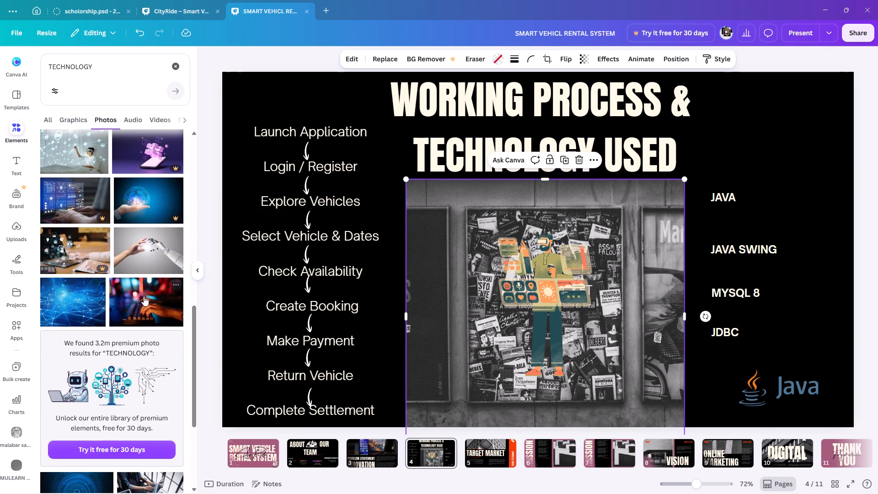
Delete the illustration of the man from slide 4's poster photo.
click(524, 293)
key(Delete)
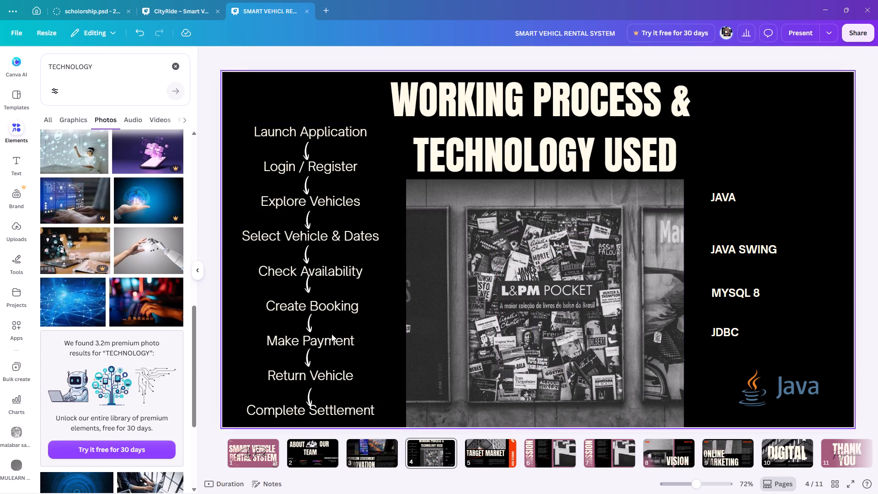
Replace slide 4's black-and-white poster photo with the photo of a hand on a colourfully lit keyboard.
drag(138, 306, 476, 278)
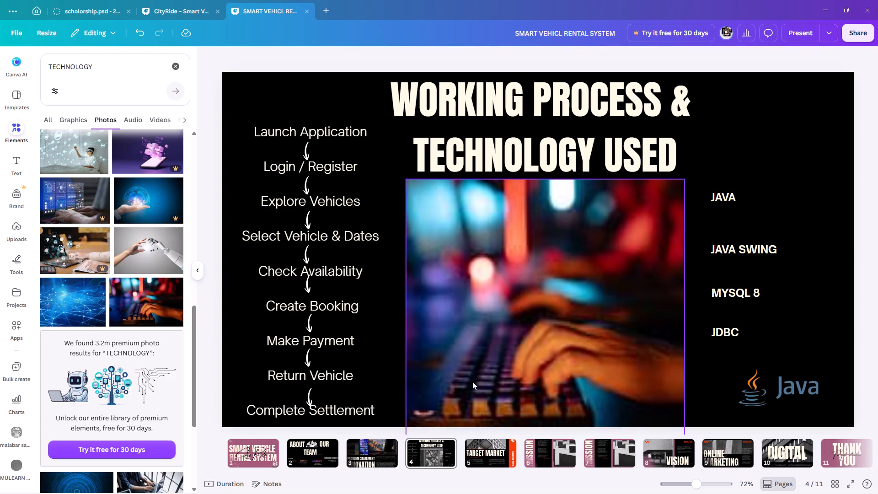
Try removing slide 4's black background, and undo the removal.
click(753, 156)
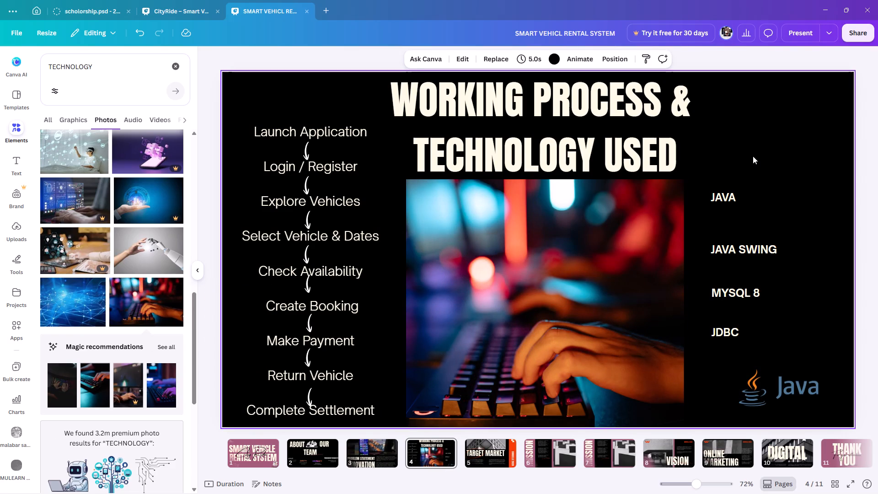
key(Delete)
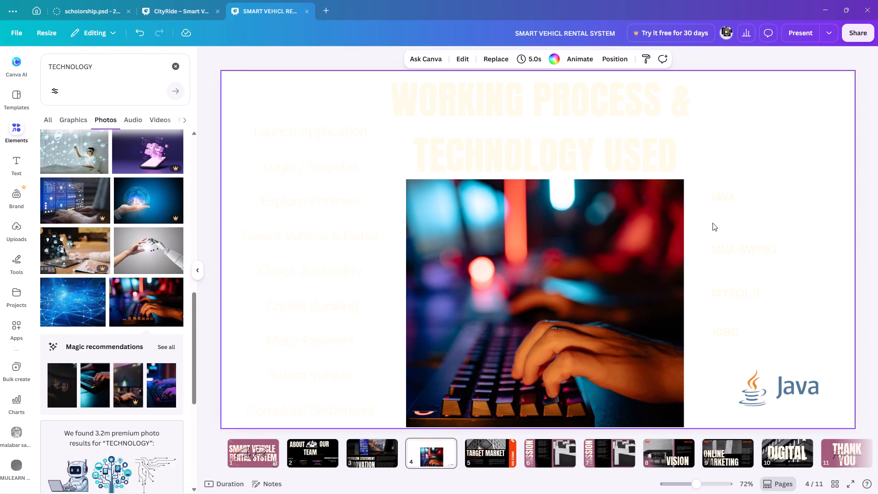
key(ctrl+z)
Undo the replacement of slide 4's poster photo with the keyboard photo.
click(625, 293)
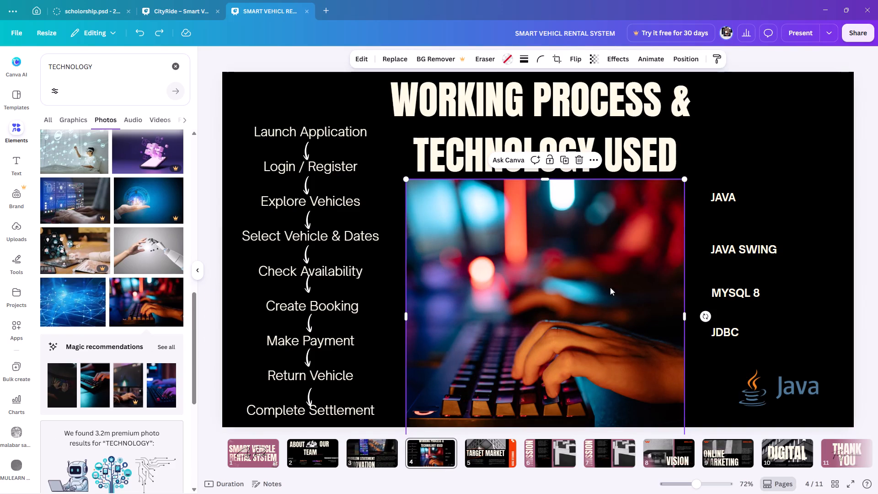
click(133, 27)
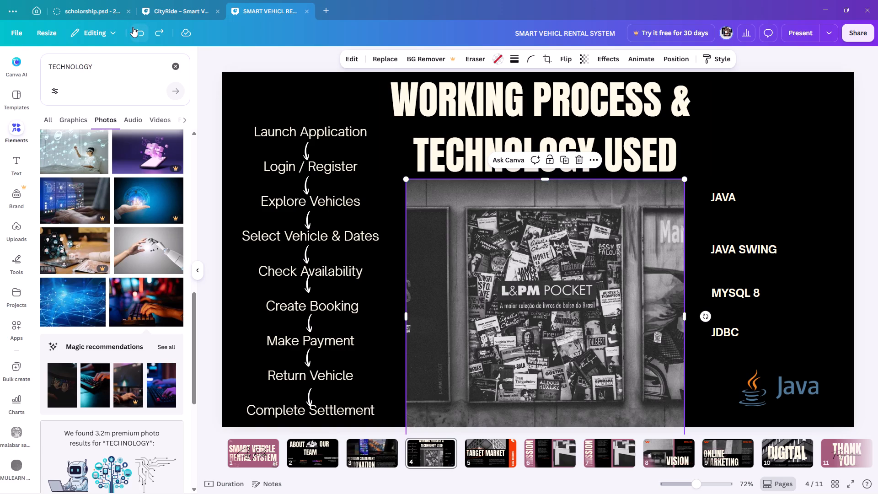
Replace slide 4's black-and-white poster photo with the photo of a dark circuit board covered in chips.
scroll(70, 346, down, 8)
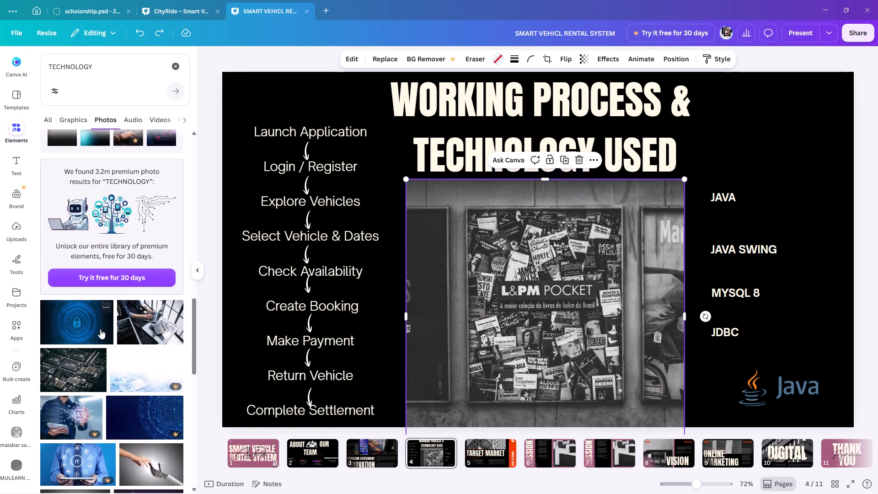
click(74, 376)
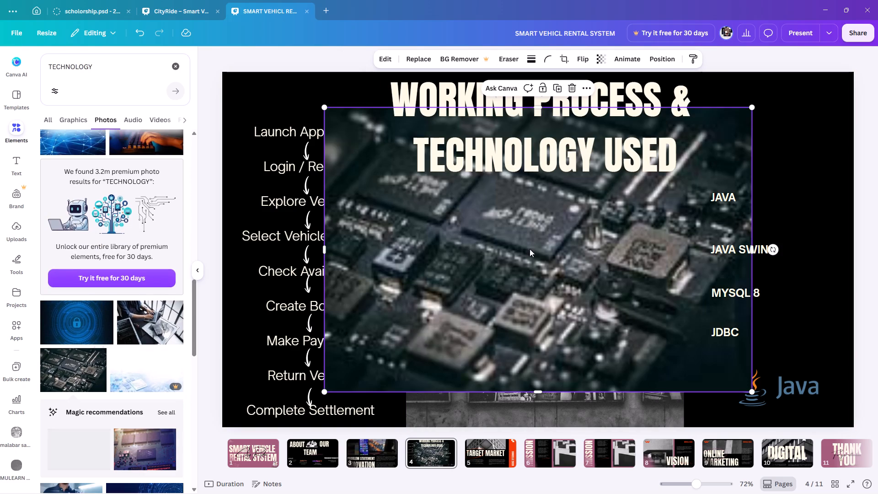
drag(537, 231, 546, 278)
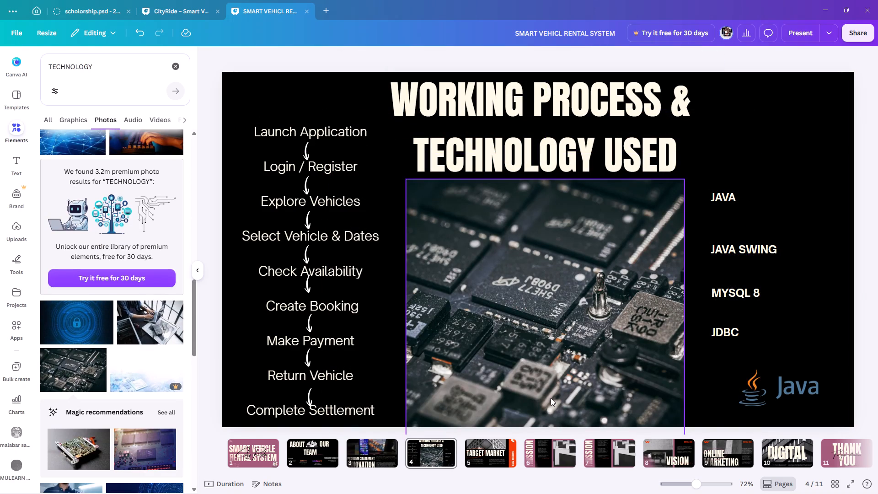
Search the photo library for "WORKING PROCESS".
scroll(153, 312, down, 5)
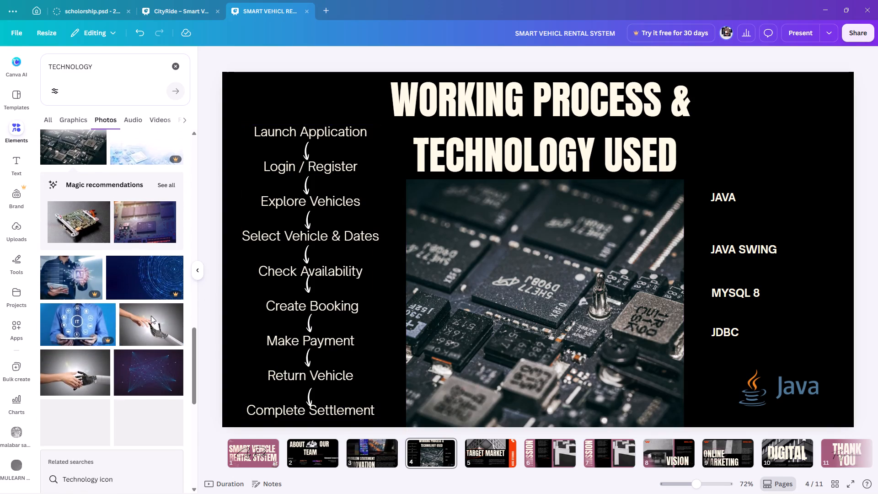
scroll(105, 303, down, 5)
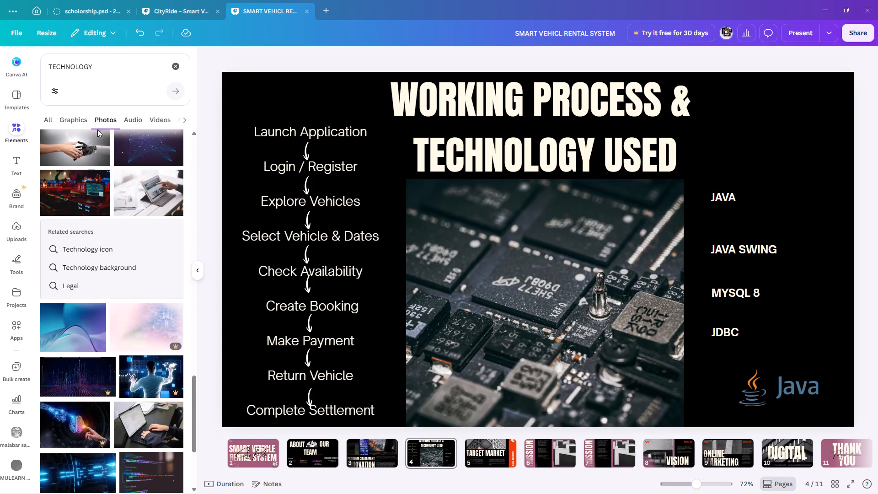
drag(96, 66, 23, 64)
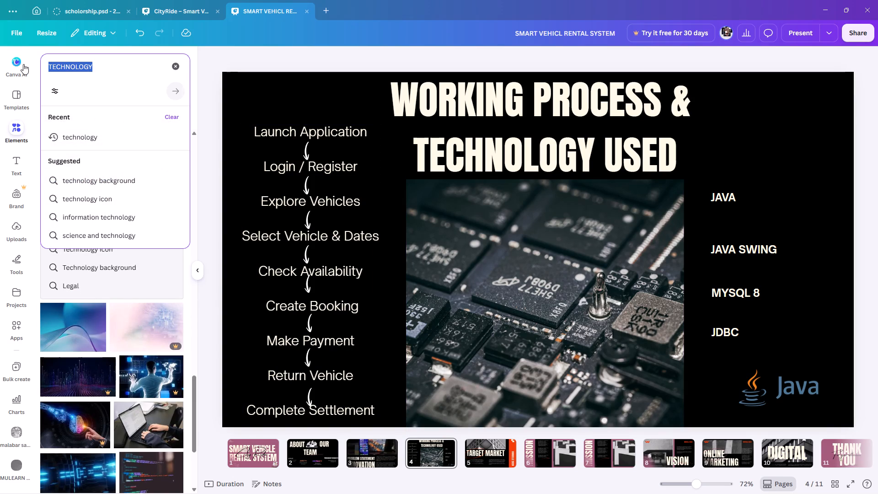
text(WORKING PROCESS)
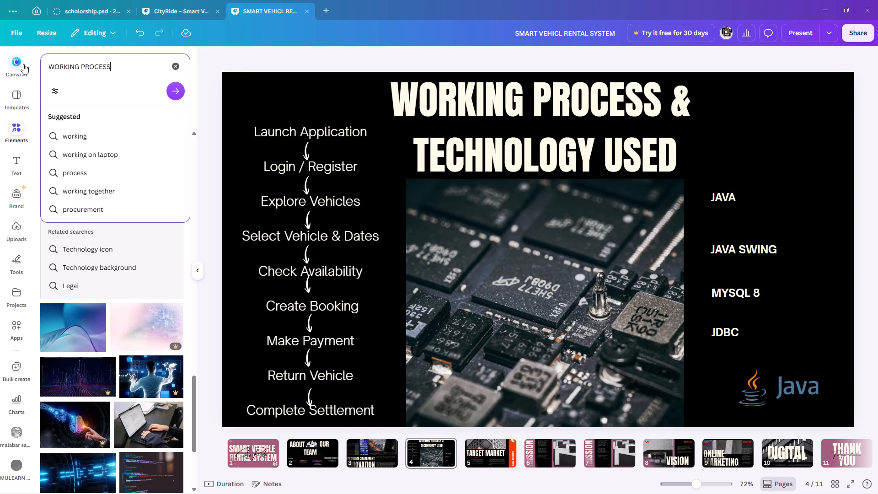
key(Return)
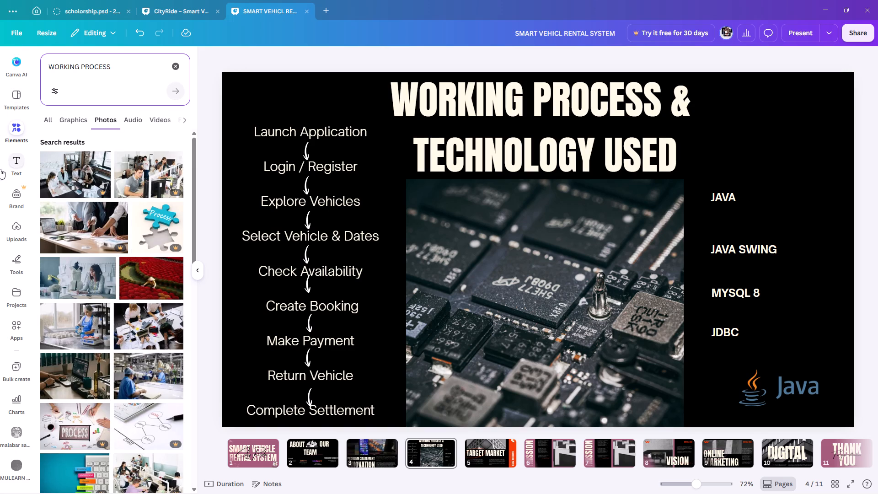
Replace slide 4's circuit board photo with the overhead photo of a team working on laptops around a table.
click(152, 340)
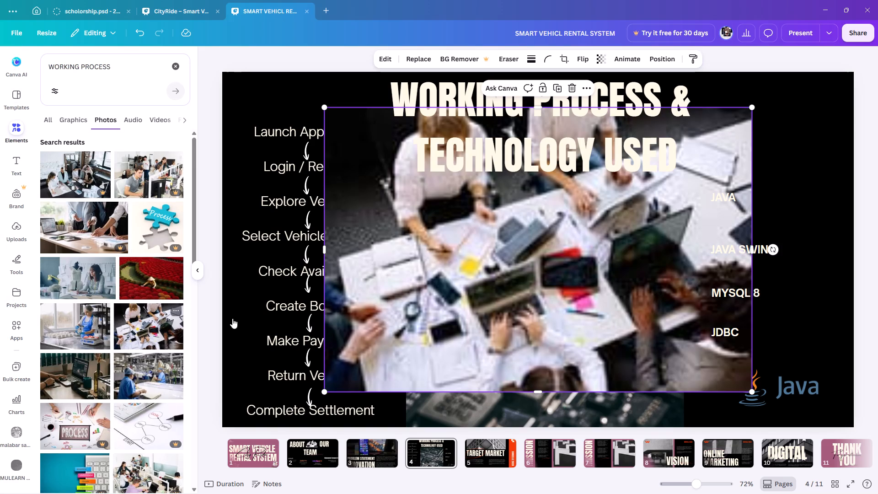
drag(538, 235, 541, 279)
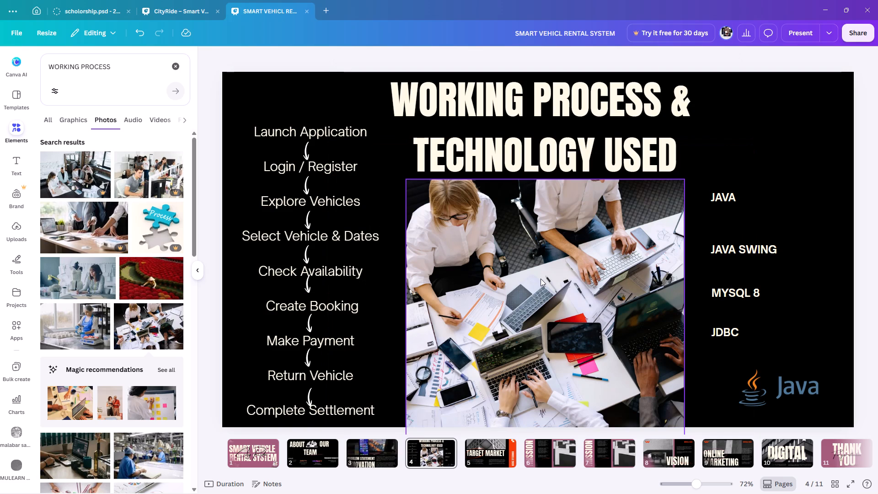
Replace slide 4's team photo with the photo of hands on a laptop keyboard beside a white coffee cup.
scroll(141, 329, down, 4)
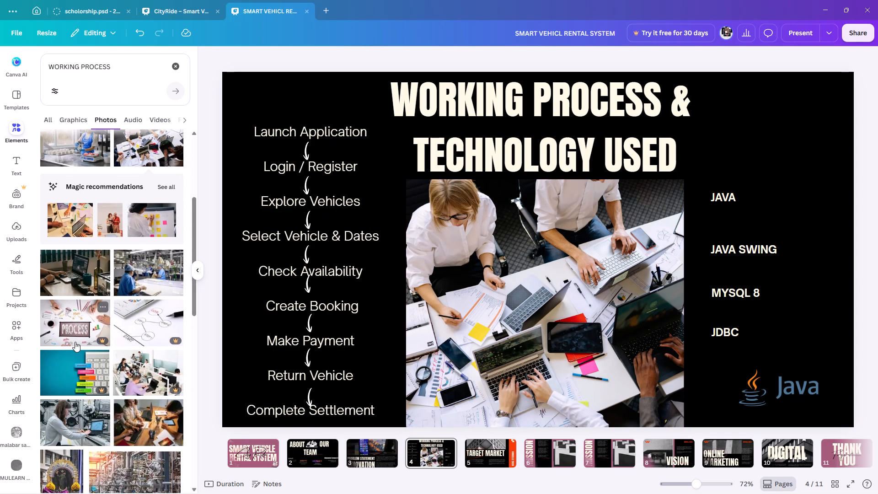
scroll(107, 375, down, 6)
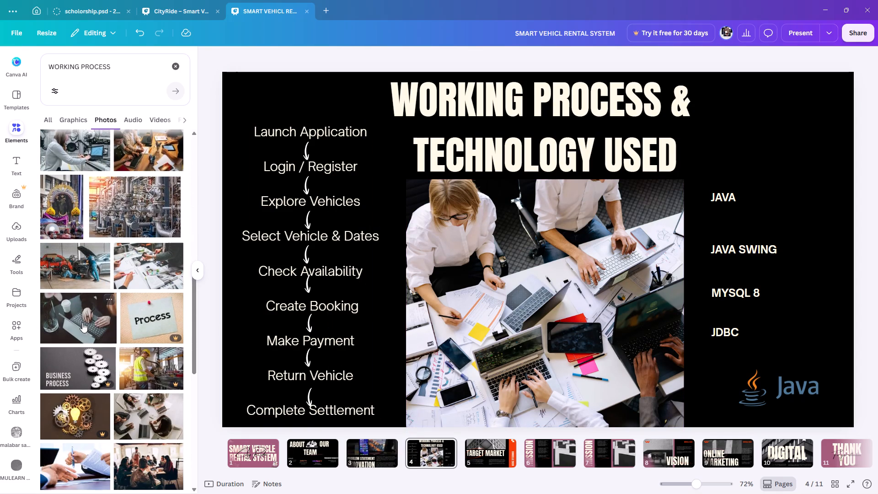
click(80, 317)
drag(655, 246, 645, 311)
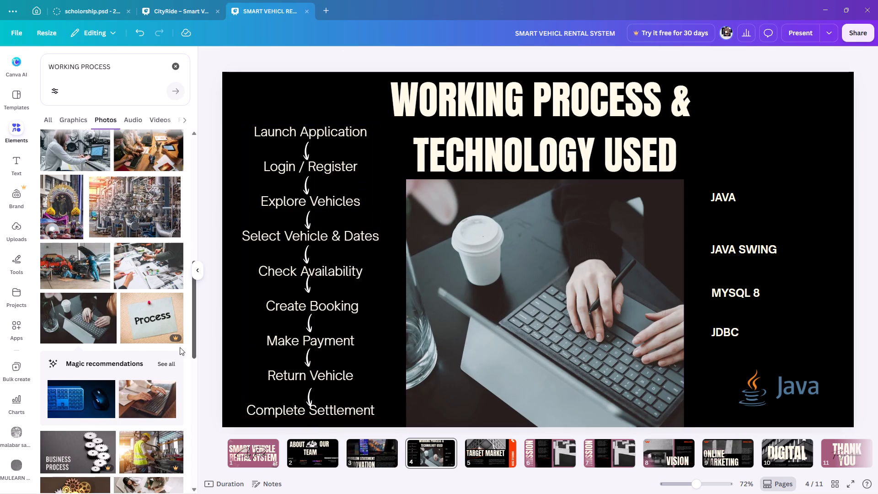
Browse further through the "WORKING PROCESS" photo results for alternative images for slide 4.
scroll(135, 348, down, 5)
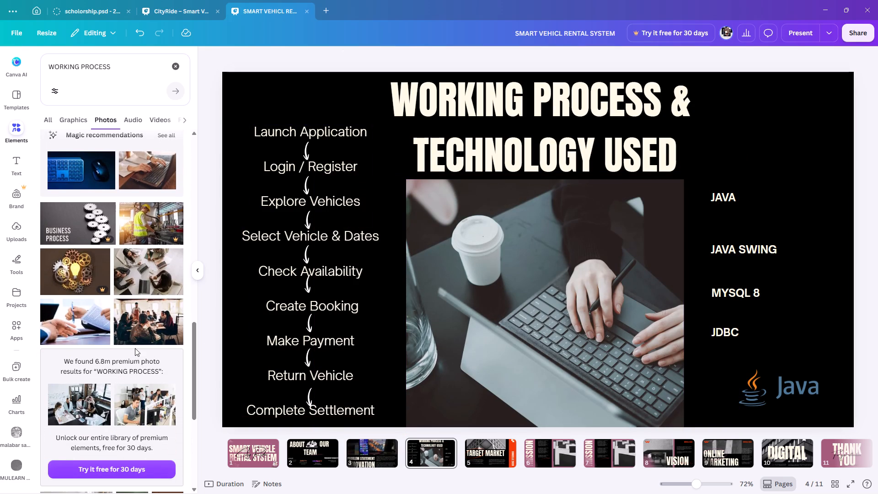
scroll(111, 329, down, 7)
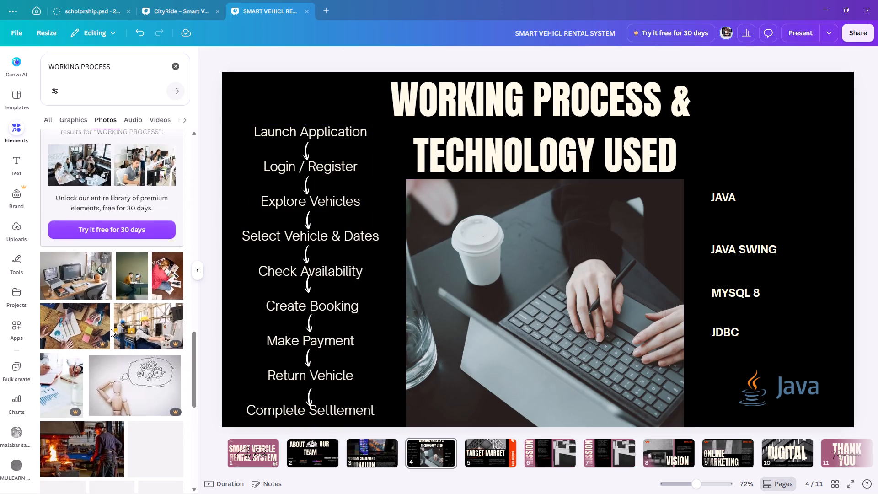
scroll(111, 329, down, 16)
On slide 5, recolour the hand-drawn ring around the word TARGET to the design's mauve, #A35C7A.
scroll(501, 368, down, 1)
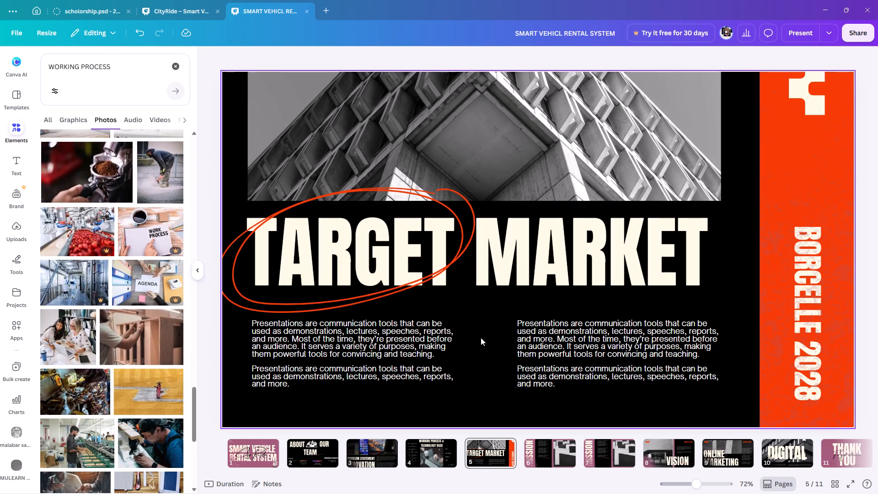
click(574, 245)
click(550, 150)
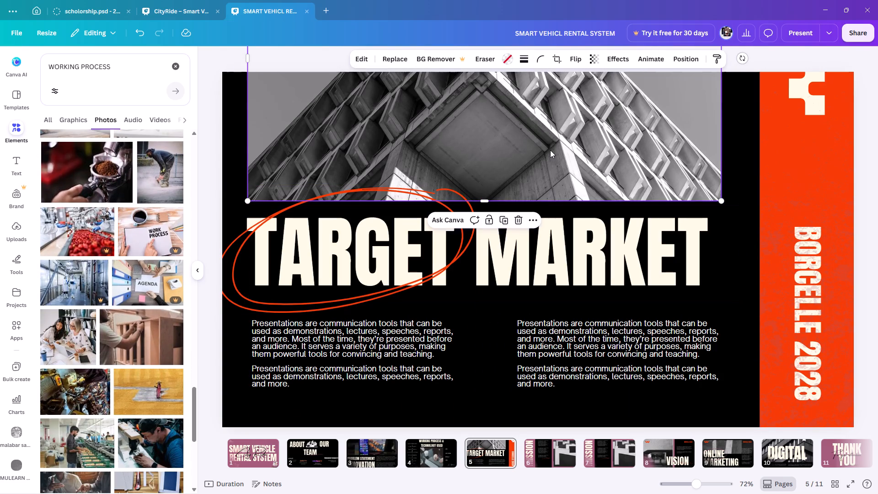
click(396, 288)
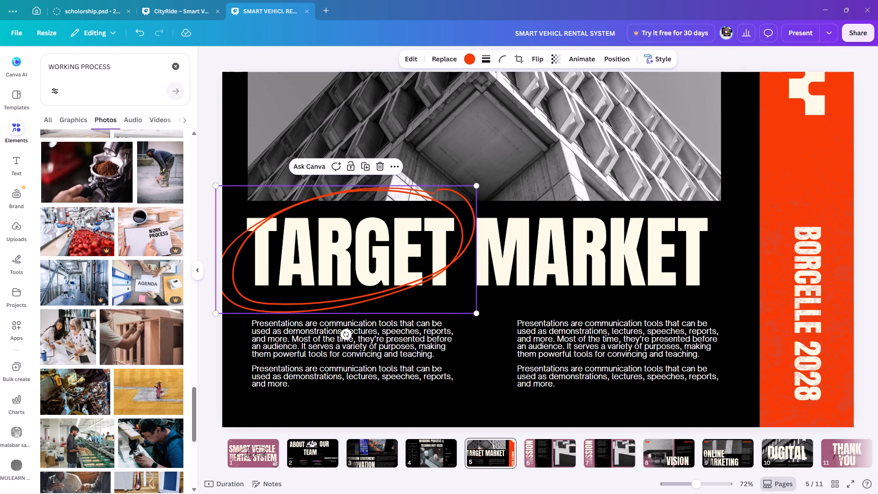
click(474, 53)
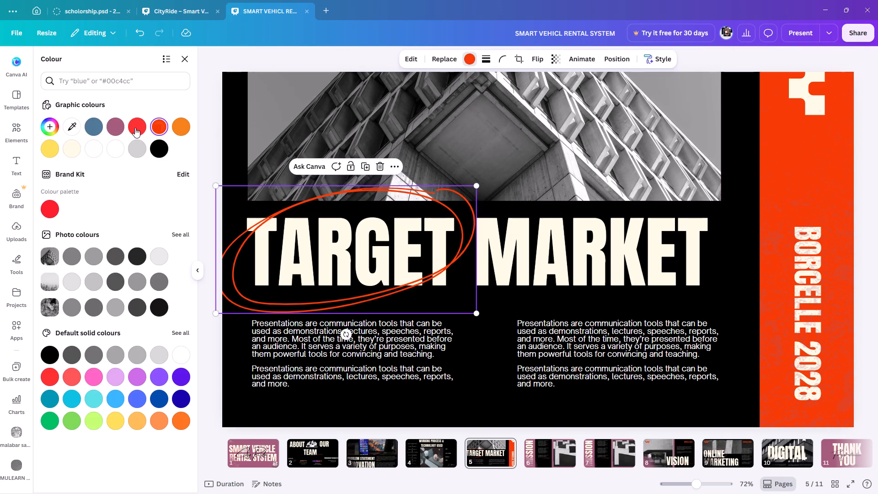
click(117, 127)
Recolour the grunge texture overlaying slide 5's orange vertical band to the design's cream.
click(793, 161)
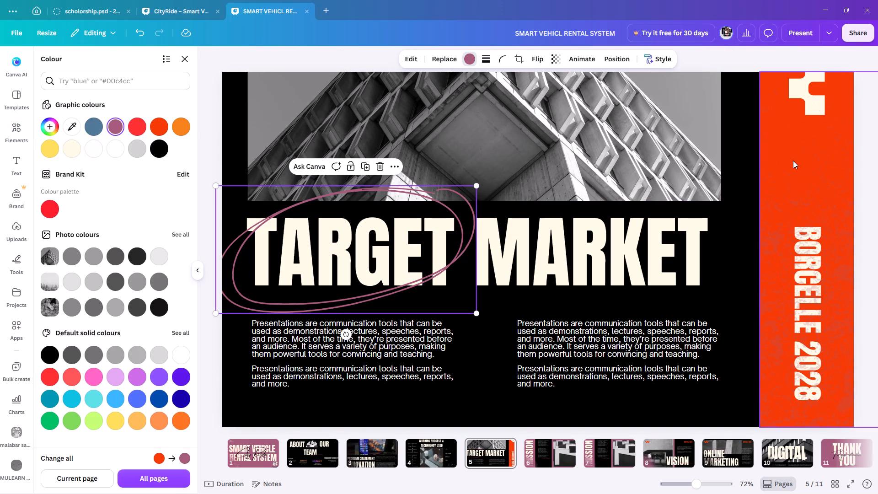
click(470, 58)
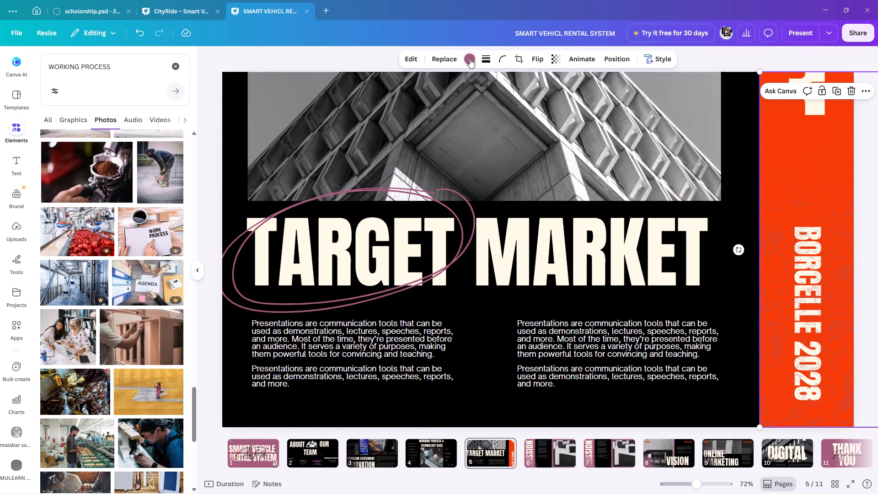
click(840, 176)
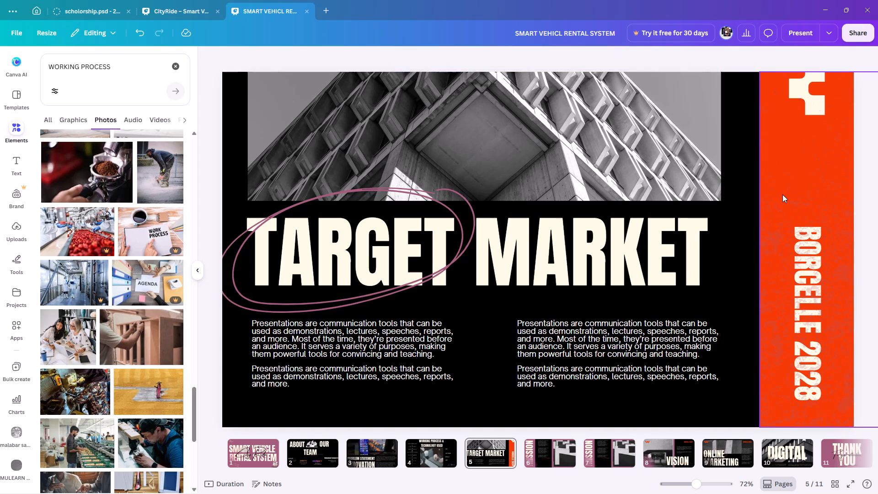
click(784, 194)
click(470, 59)
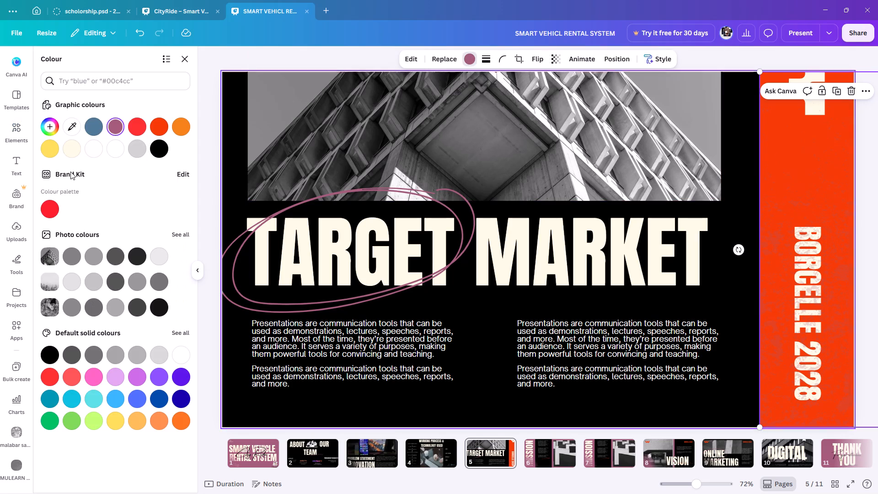
click(112, 129)
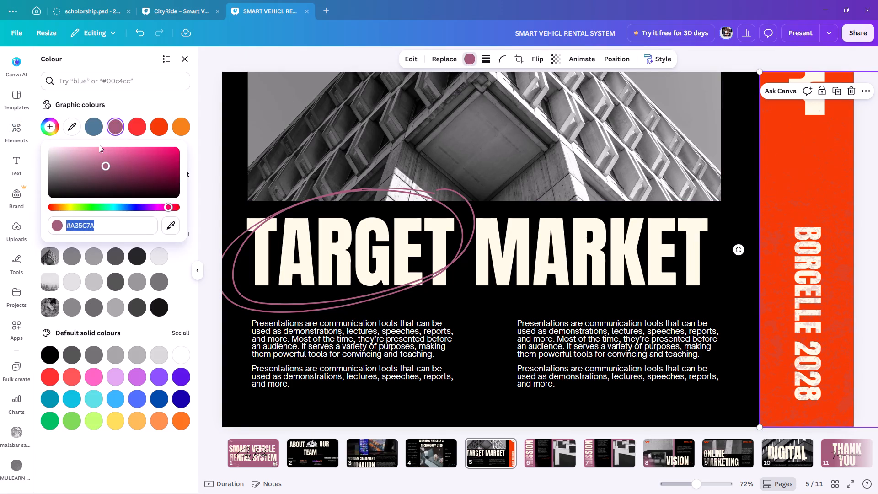
click(116, 129)
click(77, 151)
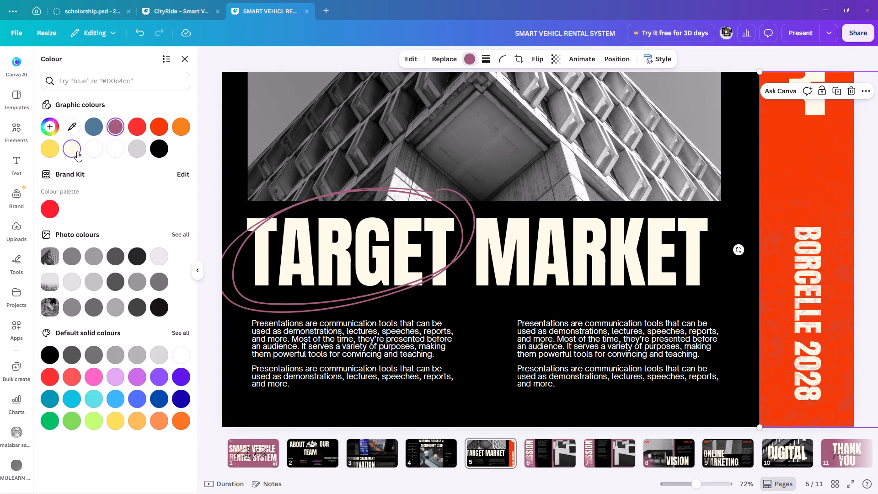
Select the orange vertical band among slide 5's layers and recolour it to the design's mauve.
click(828, 159)
click(804, 151)
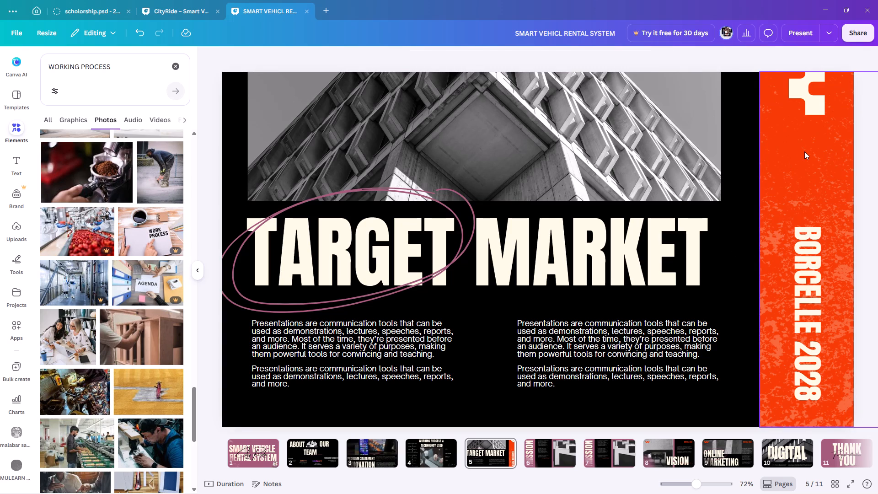
click(802, 152)
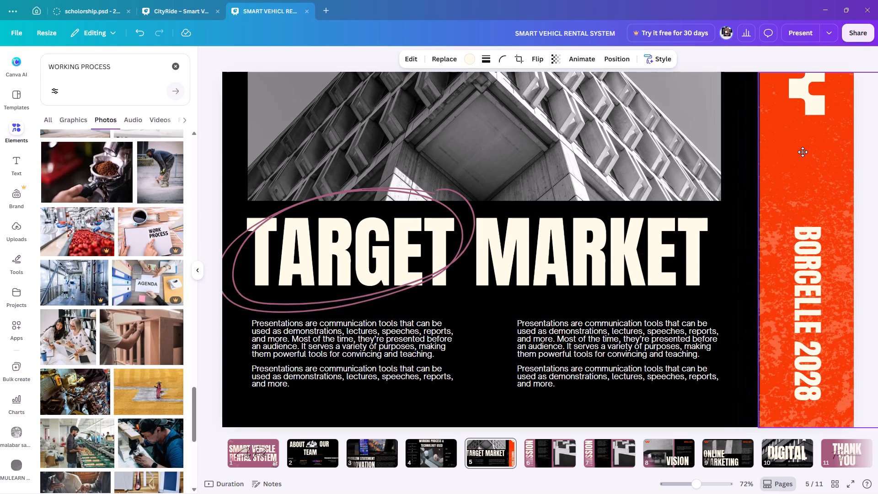
right_click(798, 131)
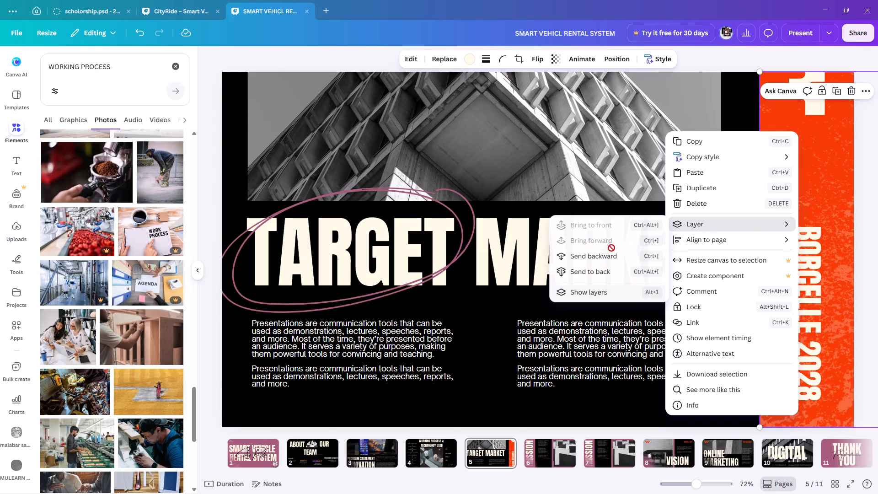
click(598, 287)
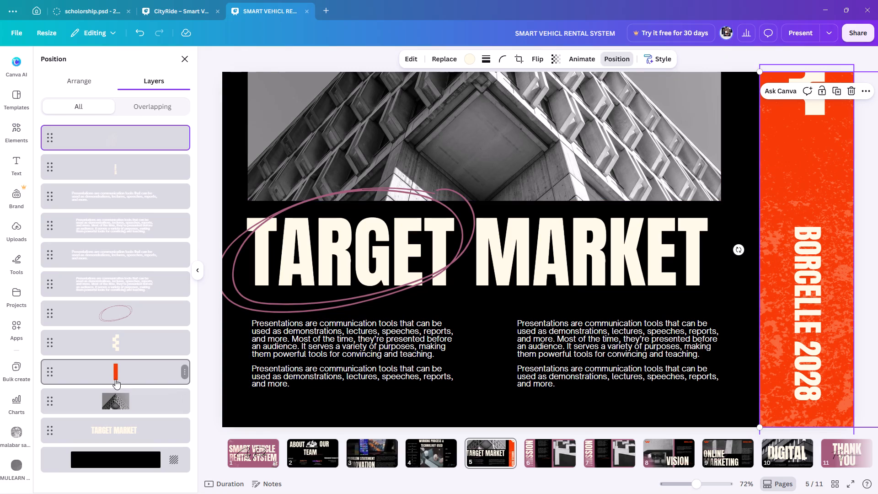
click(115, 379)
click(480, 57)
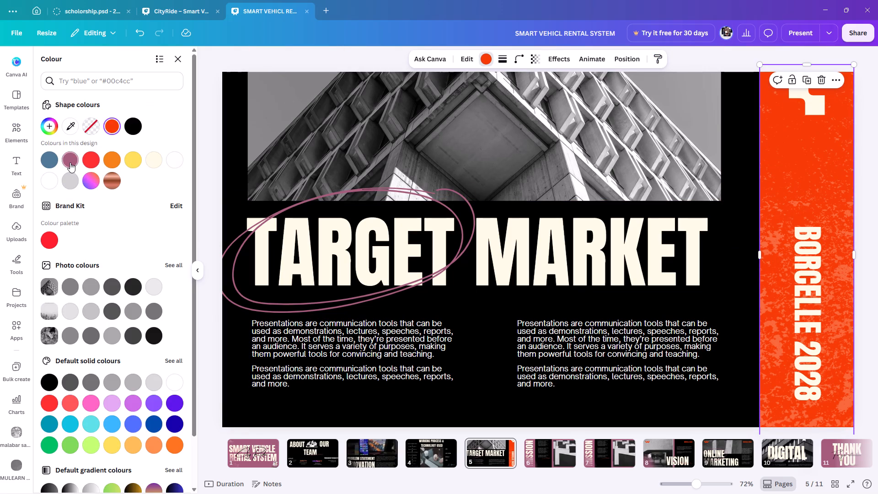
click(70, 162)
Examine slide 5's layer stack, selecting the texture, checkered shape, heading, photo, band, ring and background to identify each element.
click(591, 150)
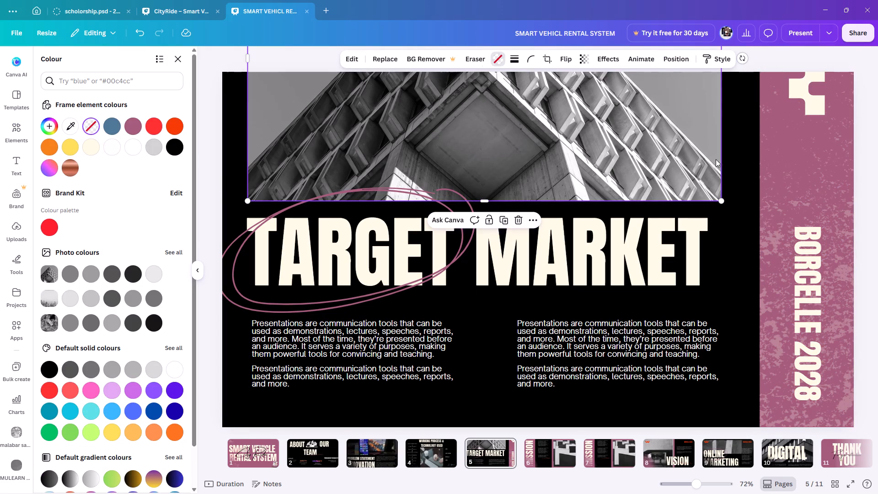
click(819, 256)
click(813, 260)
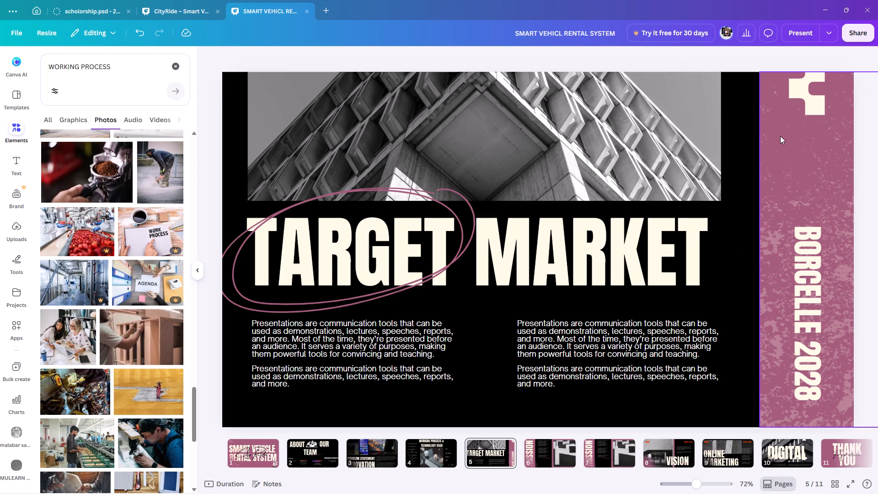
right_click(780, 136)
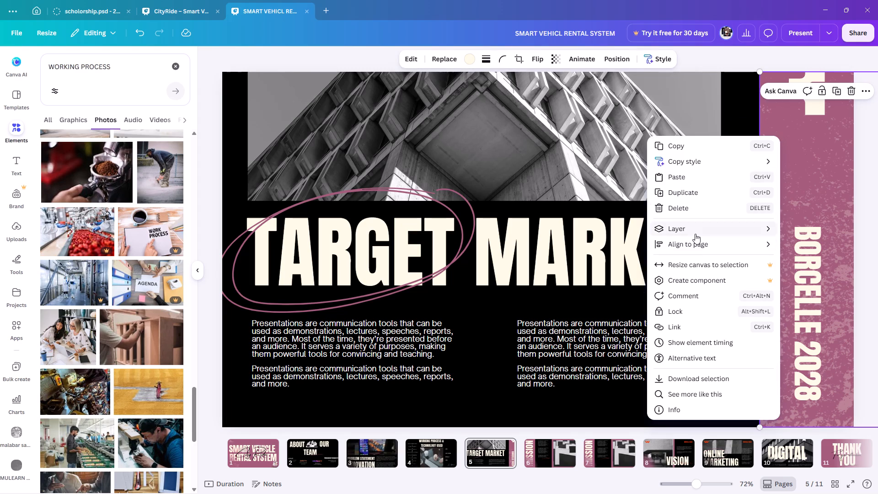
click(603, 298)
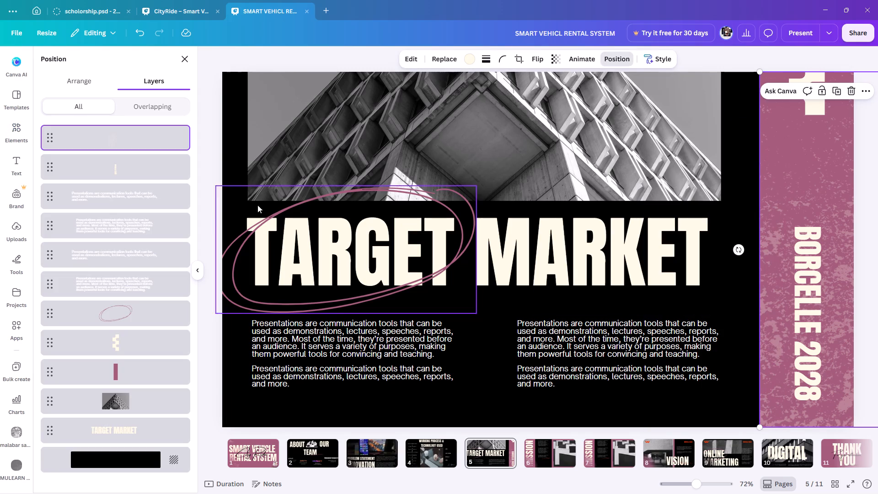
click(118, 347)
scroll(112, 381, down, 2)
click(113, 432)
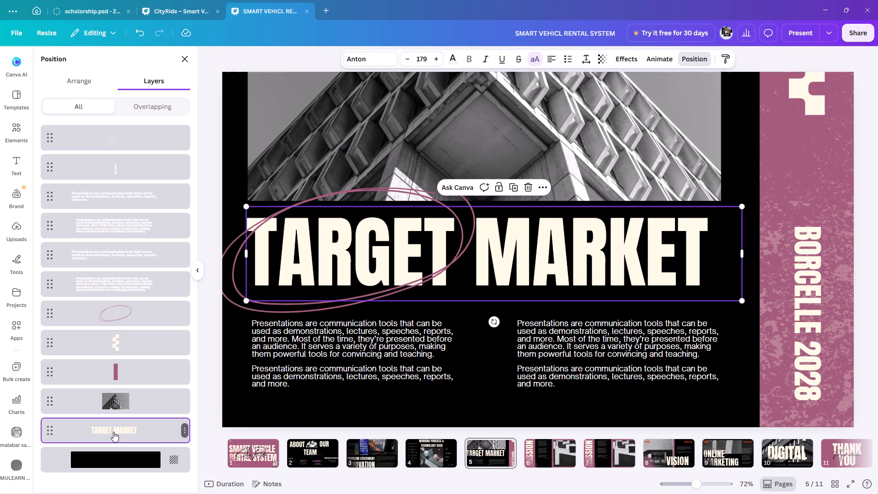
click(109, 406)
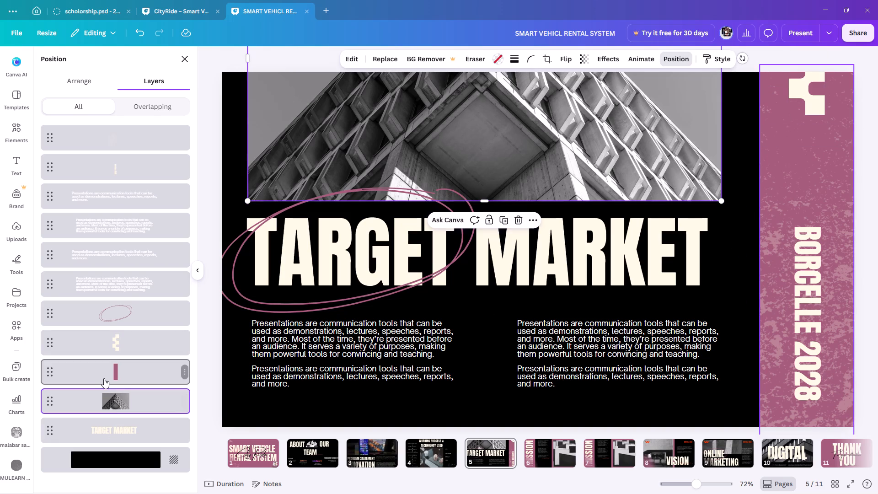
click(103, 375)
scroll(107, 376, down, 2)
click(113, 311)
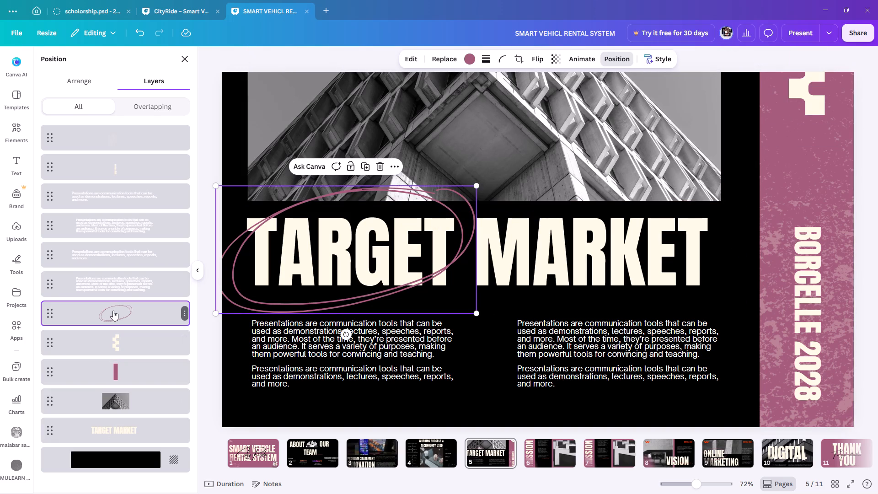
scroll(151, 272, up, 5)
click(107, 135)
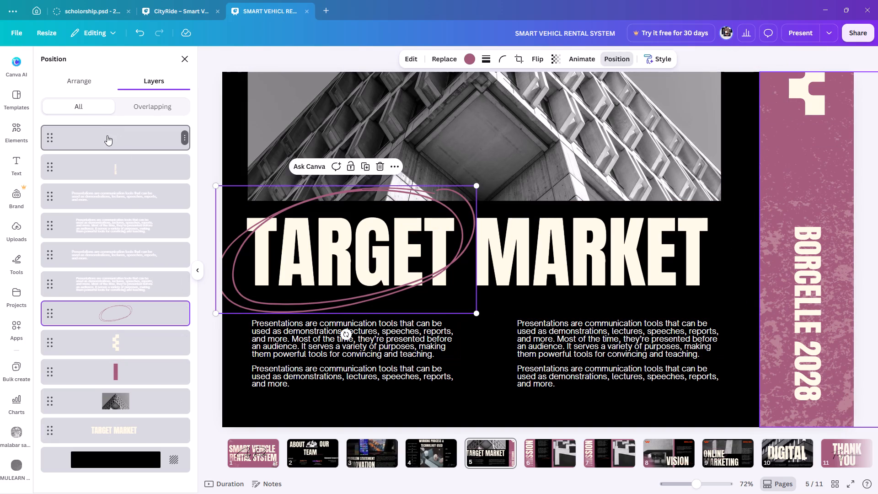
scroll(135, 390, down, 6)
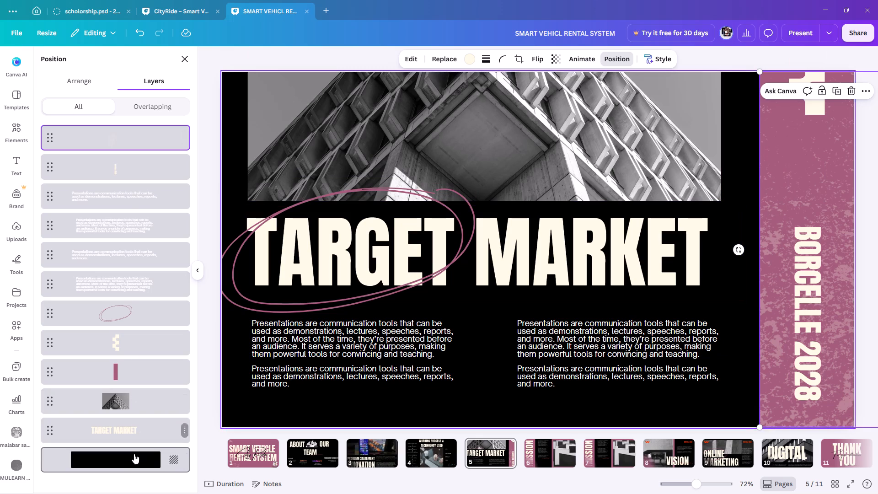
click(132, 458)
Delete the black-and-white building photo from the picture frame above slide 5's TARGET MARKET heading, leaving the frame in place.
click(113, 402)
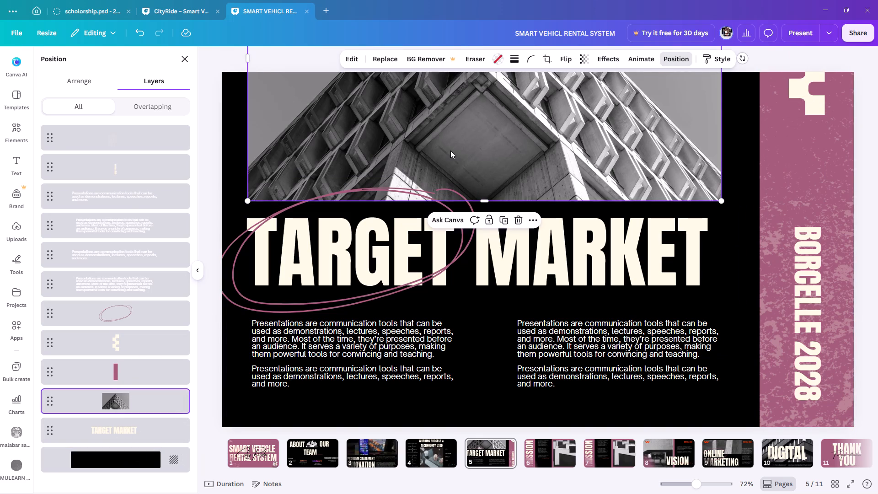
key(Delete)
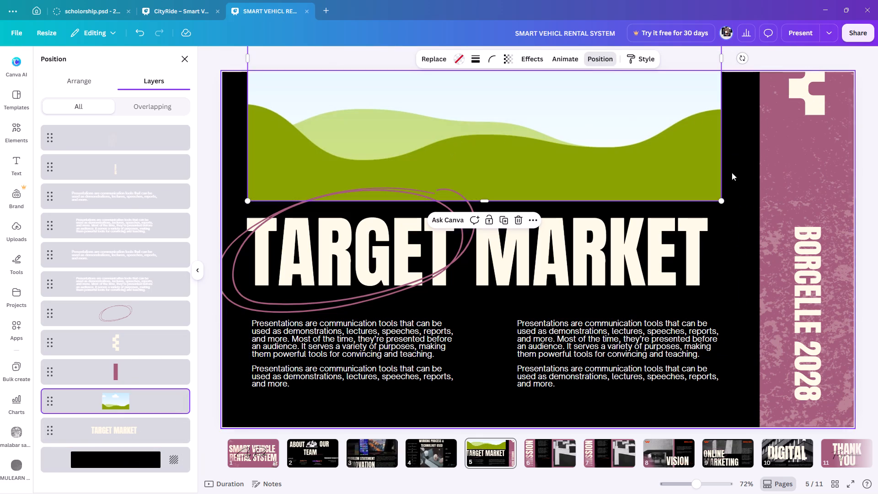
click(608, 244)
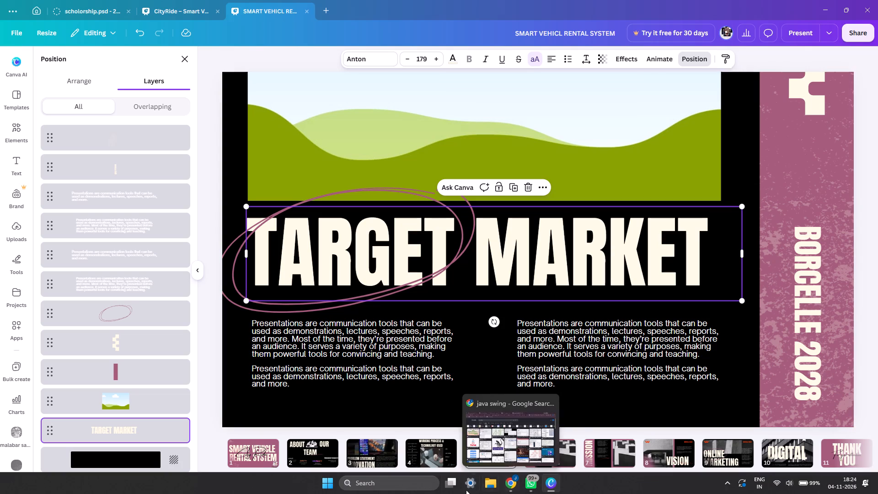
Bring up the Windows app launcher to look for another application.
click(319, 486)
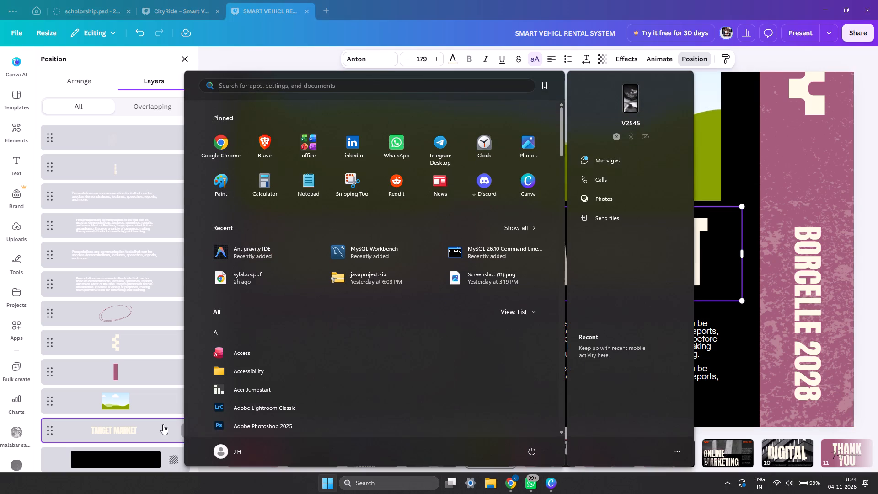
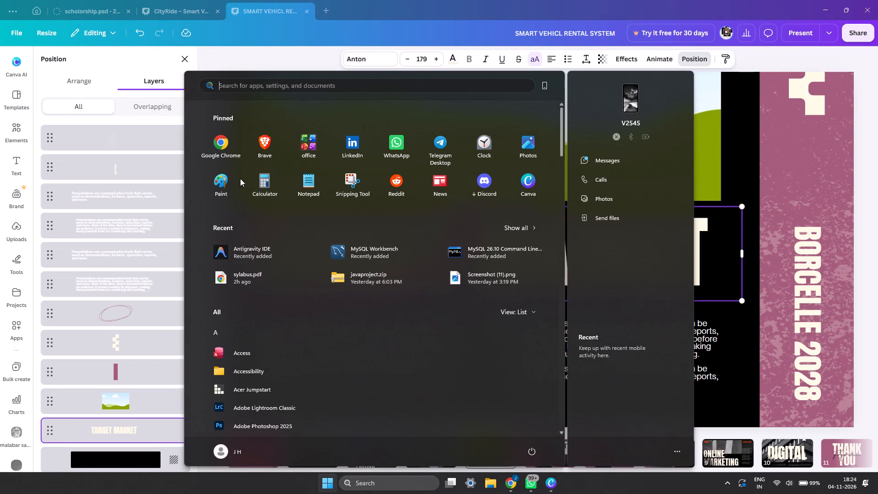
Find Visual Studio Code in the alphabetical list of installed apps, launch it and maximise its window.
click(236, 330)
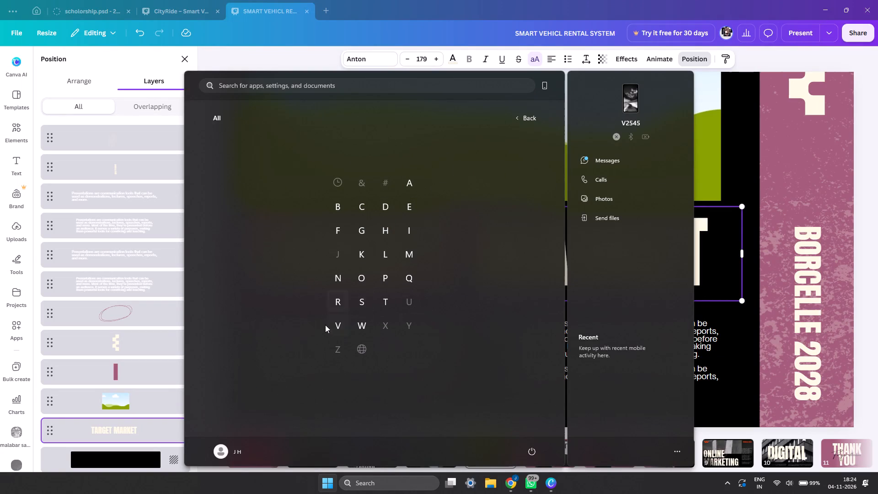
click(341, 327)
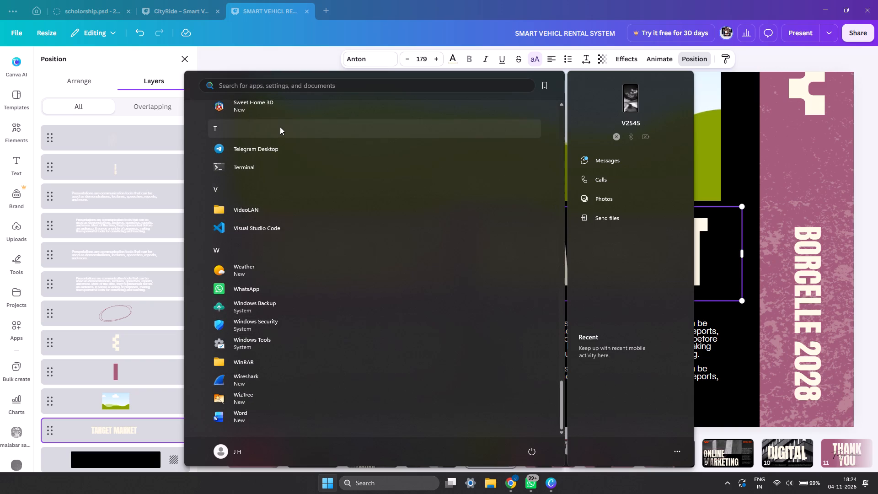
scroll(259, 383, up, 3)
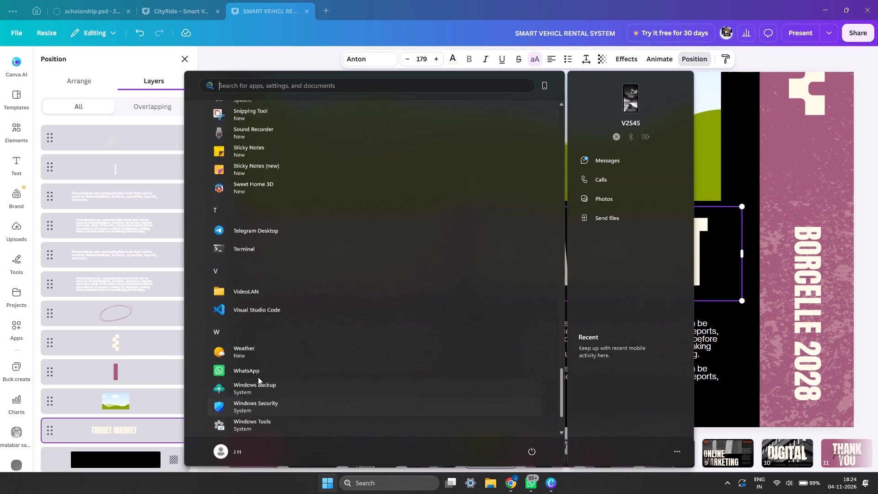
scroll(258, 377, up, 1)
scroll(259, 326, up, 6)
scroll(259, 326, down, 11)
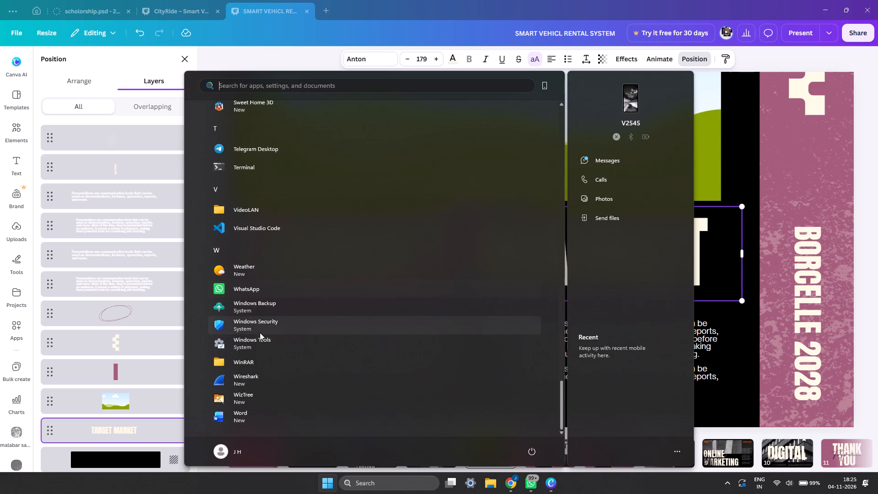
click(248, 221)
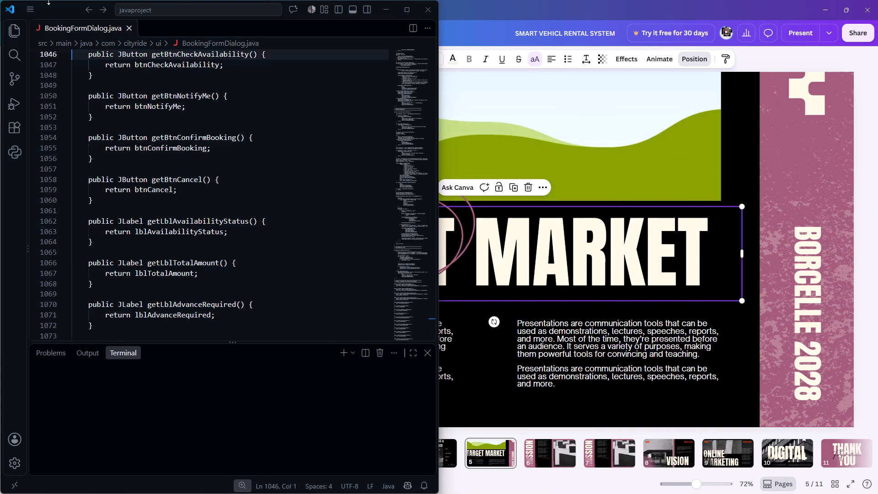
click(406, 11)
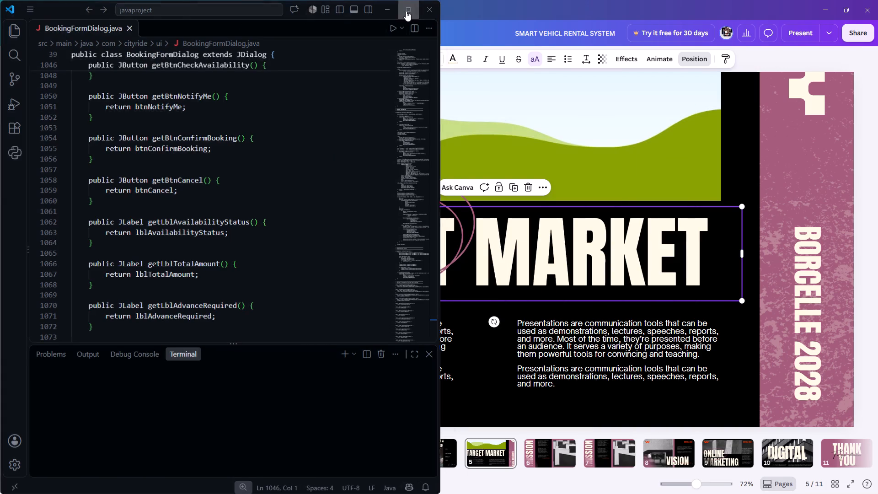
Start opening a project folder in Visual Studio Code by bringing up the folder chooser.
click(21, 12)
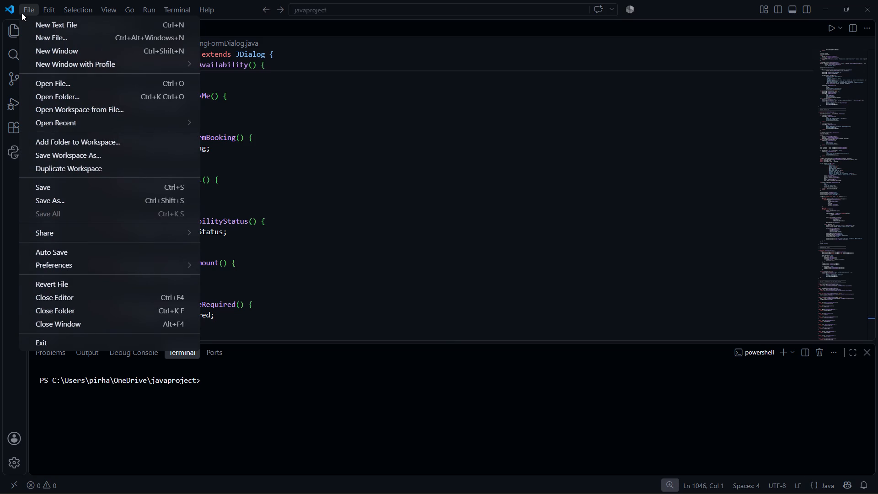
click(63, 100)
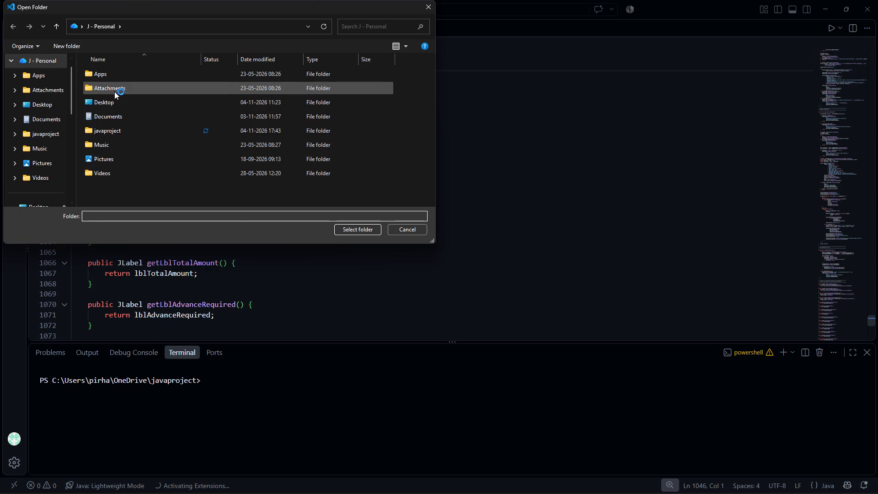
Open the javaproject folder from the personal OneDrive in Visual Studio Code and show its file tree.
click(110, 129)
click(348, 231)
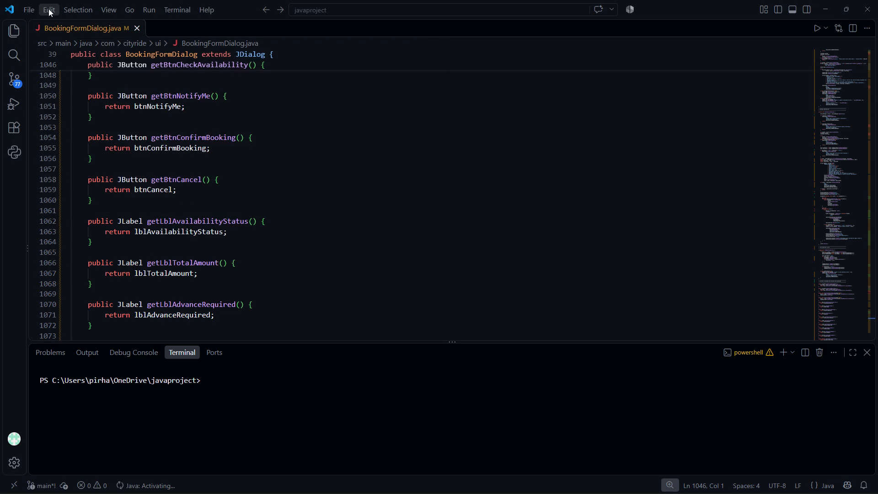
click(781, 7)
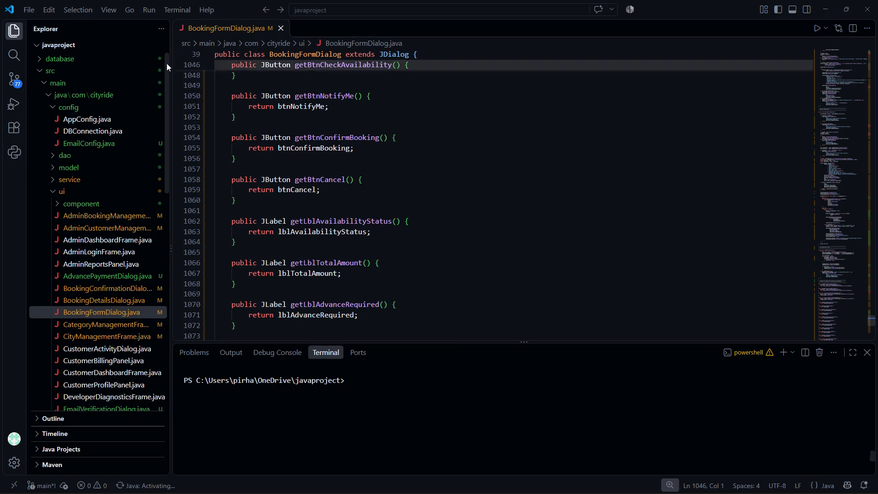
scroll(7, 129, up, 7)
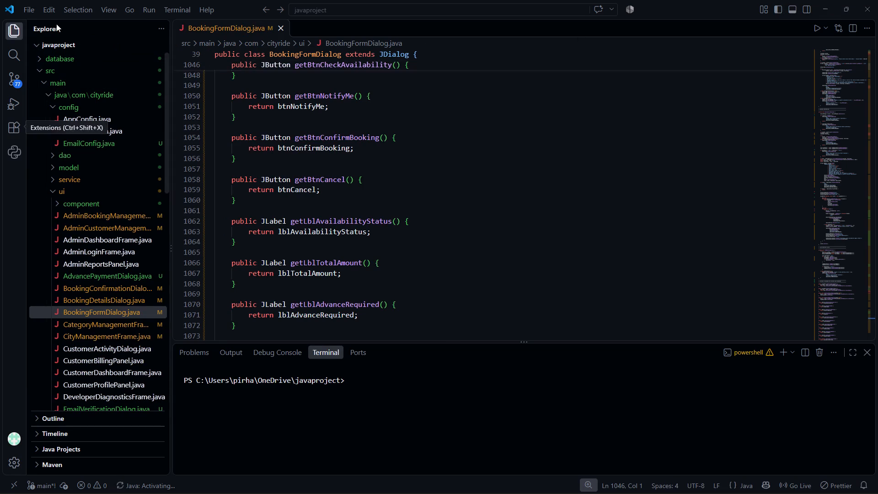
click(32, 13)
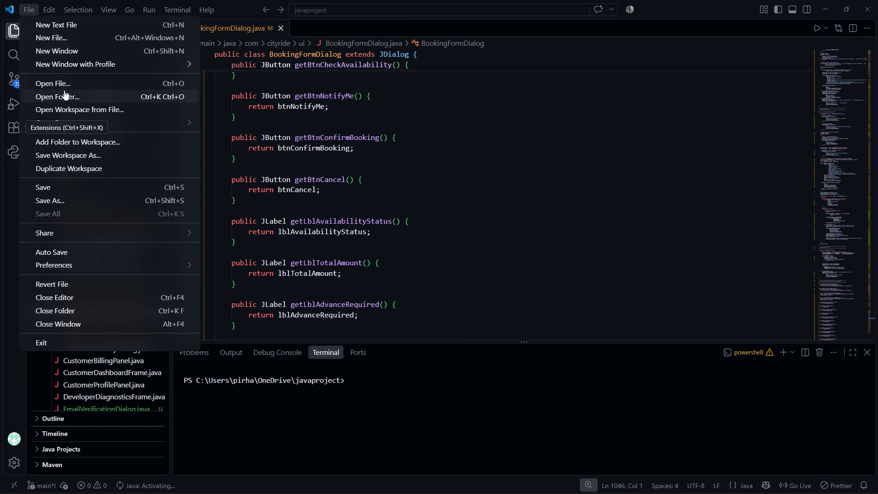
click(64, 93)
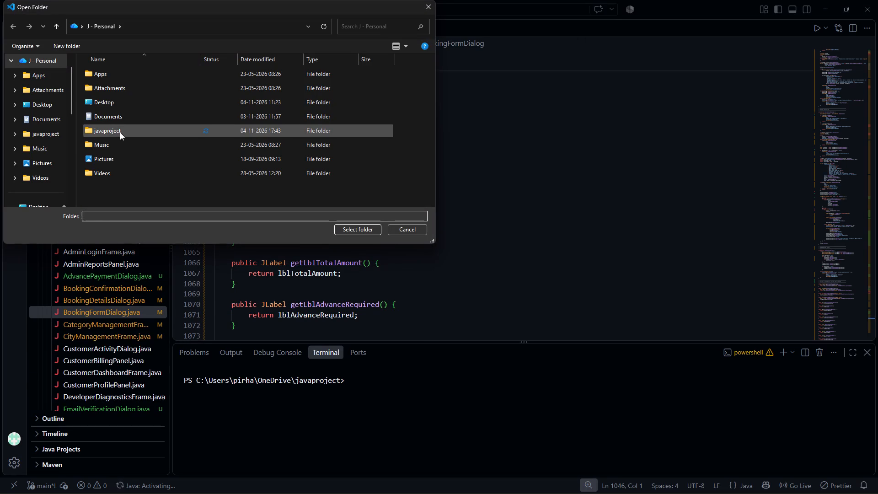
click(120, 132)
click(352, 229)
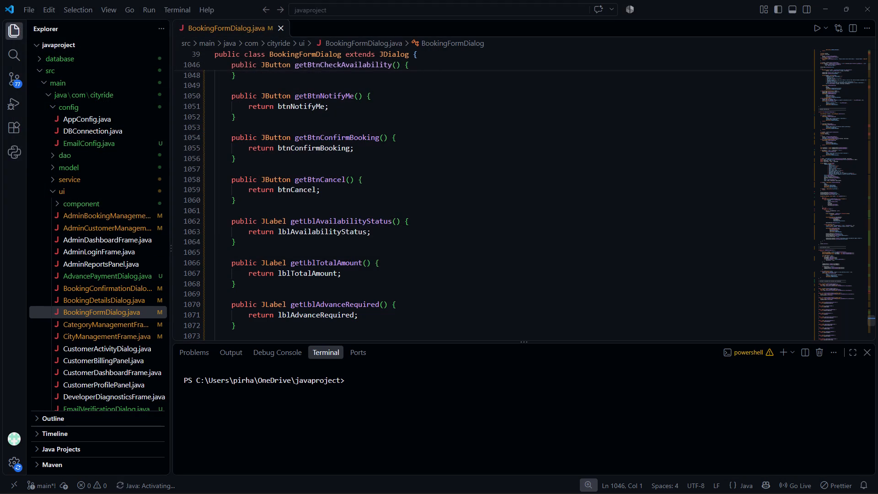
Close the BookingFormDialog.java file.
click(286, 31)
click(280, 26)
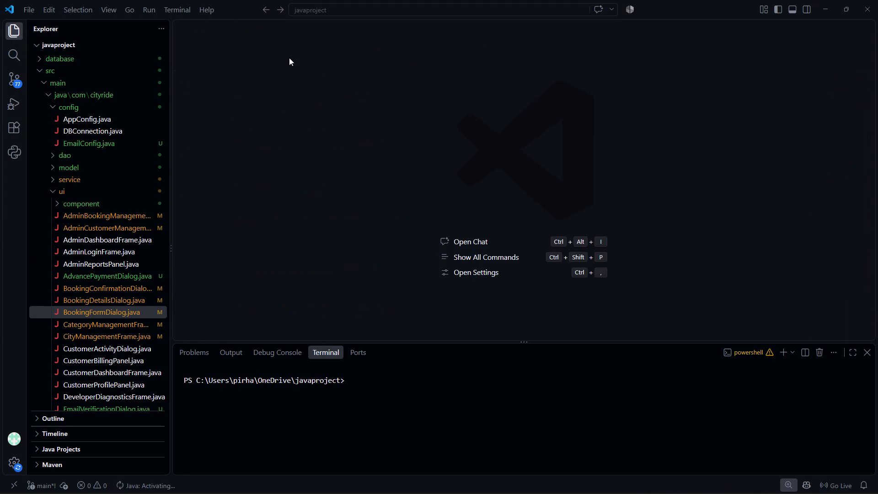
Rerun the previous terminal command to launch the CityRide Vehicle Rental Management System application.
click(364, 391)
key(Up)
key(Return)
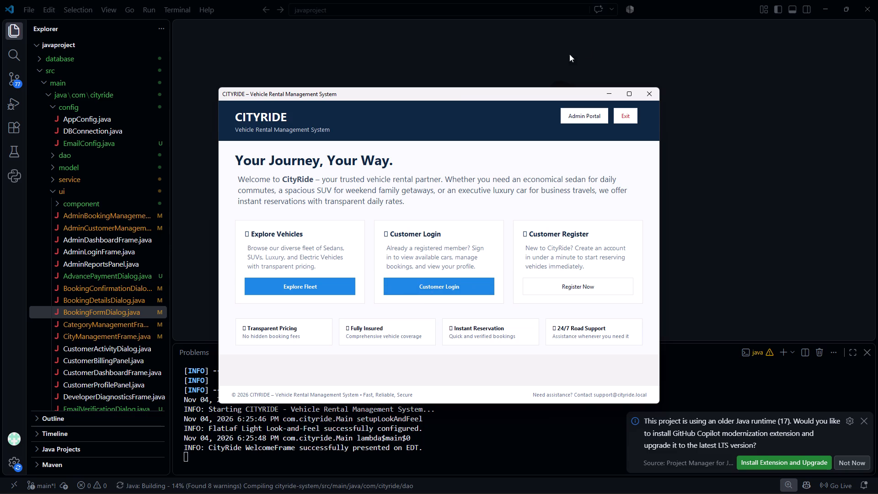
View the CityRide welcome screen with its window maximised, and restore the window to its original size.
click(627, 94)
scroll(291, 177, up, 2)
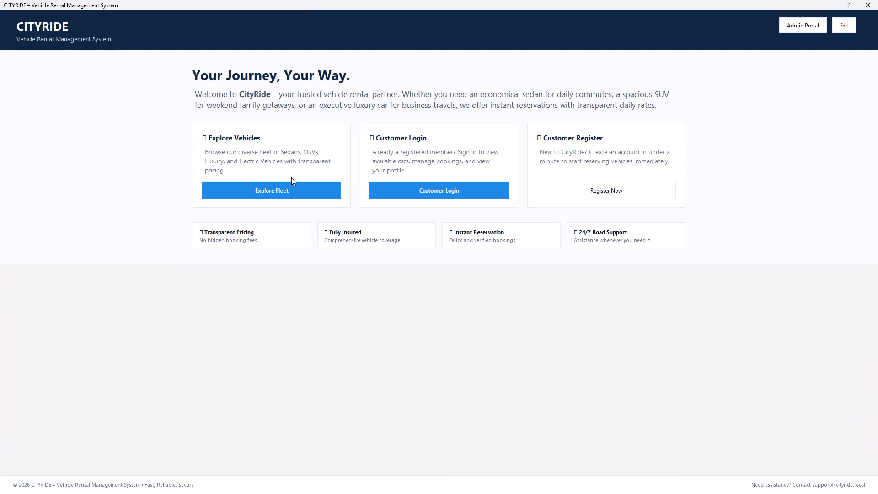
scroll(291, 177, up, 1)
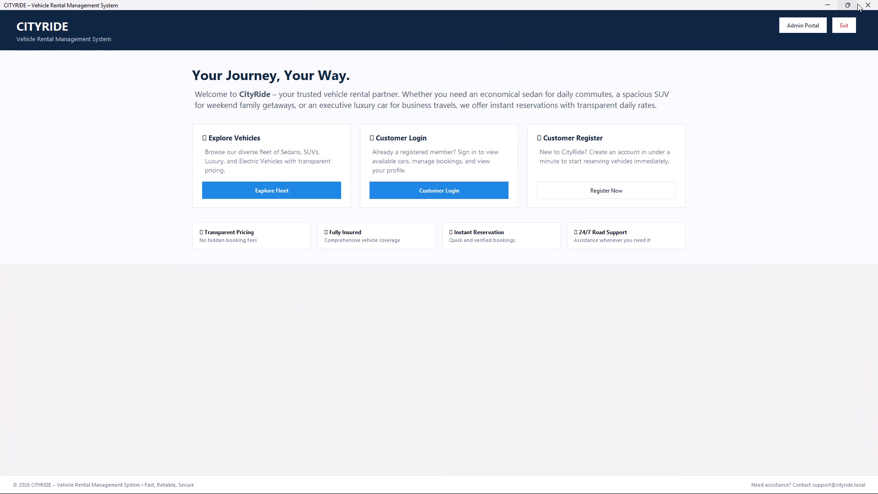
click(852, 2)
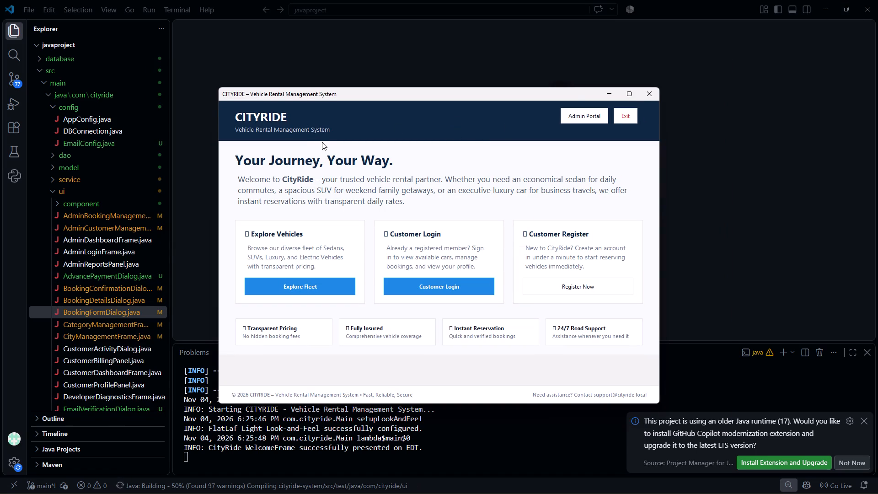
Capture a screenshot of the whole CityRide welcome window, cropped to the window's edges.
key(Print)
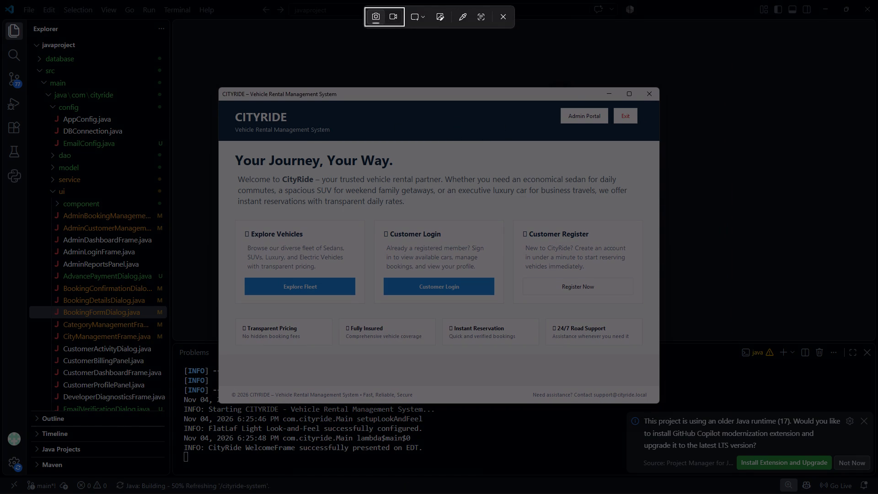
drag(219, 88, 427, 161)
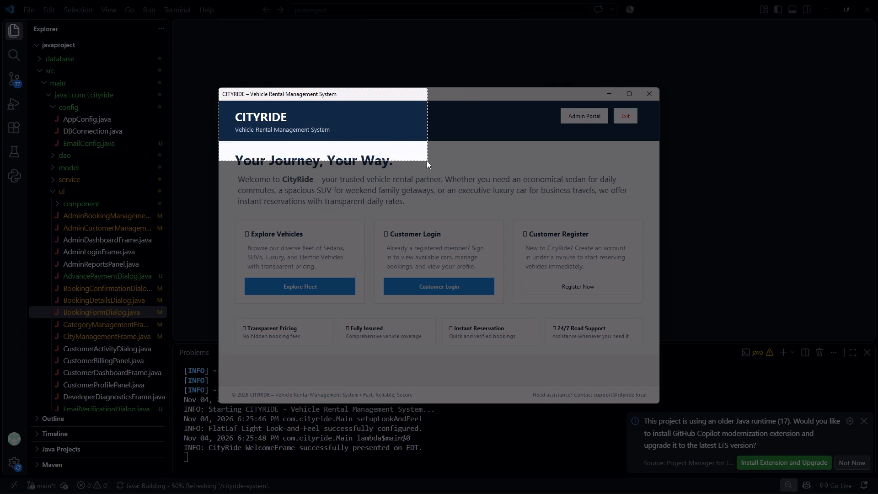
drag(427, 161, 642, 386)
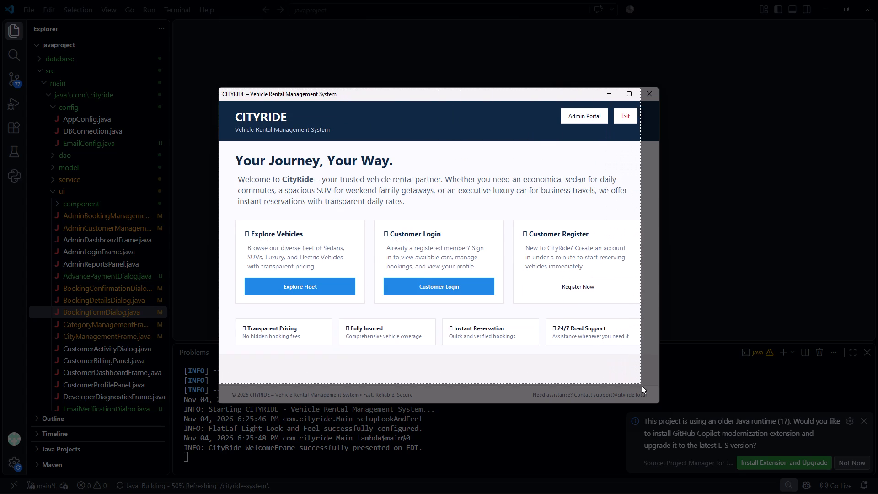
drag(642, 386, 659, 403)
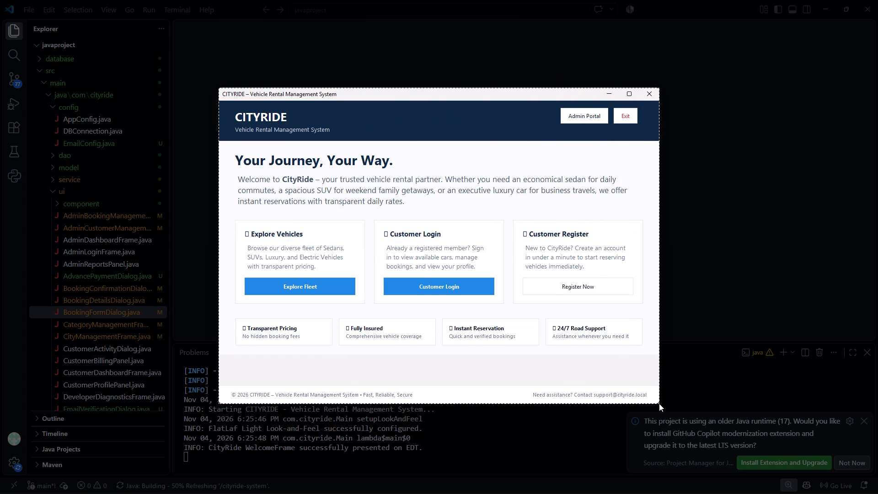
drag(659, 403, 660, 405)
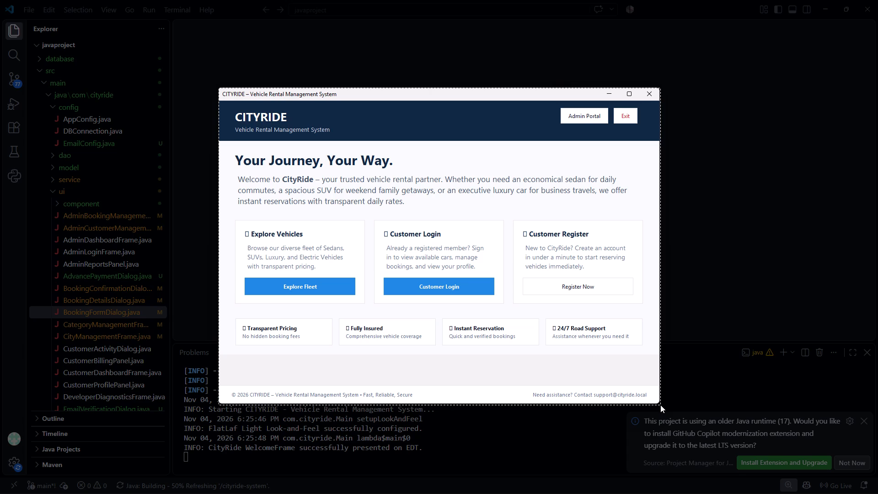
drag(660, 405, 658, 404)
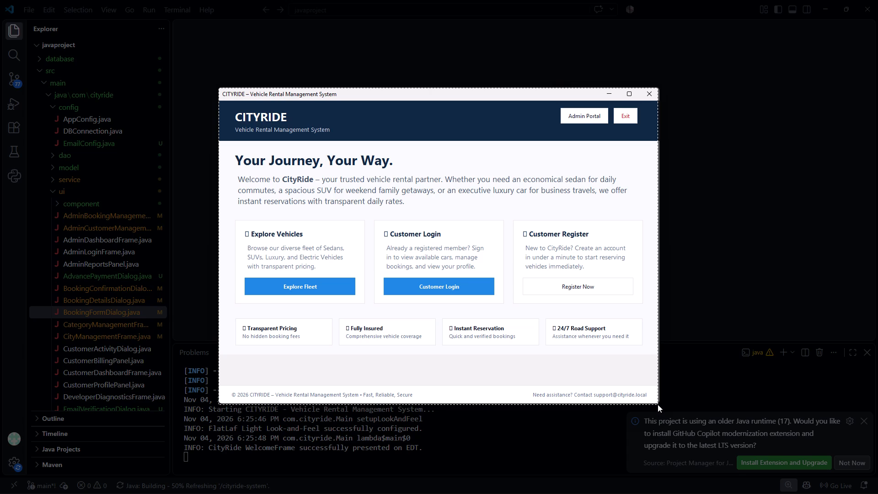
drag(658, 404, 660, 404)
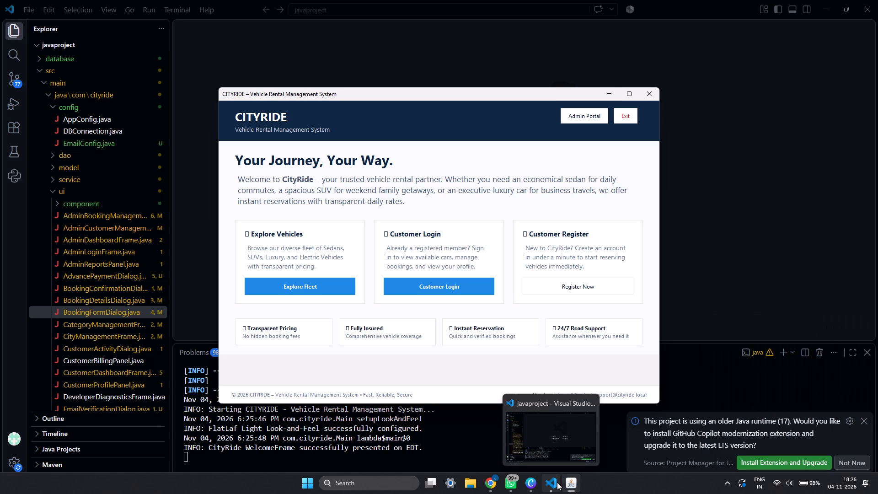
Switch back to Canva and select the empty picture frame above slide 5's TARGET MARKET heading.
click(533, 482)
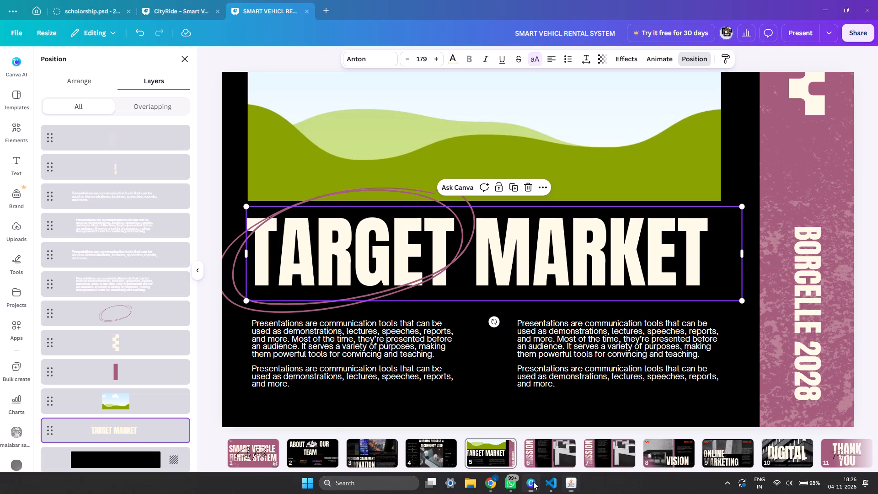
click(396, 121)
scroll(576, 124, up, 1)
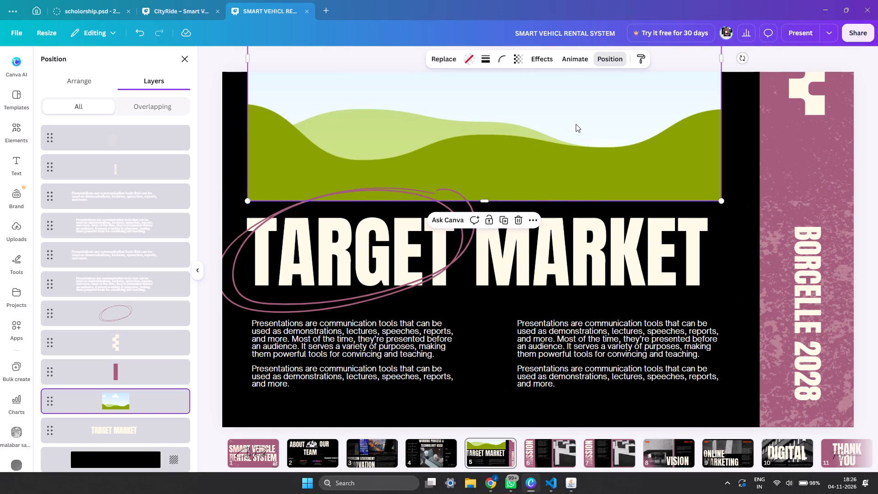
scroll(576, 124, up, 3)
scroll(529, 226, down, 3)
click(501, 145)
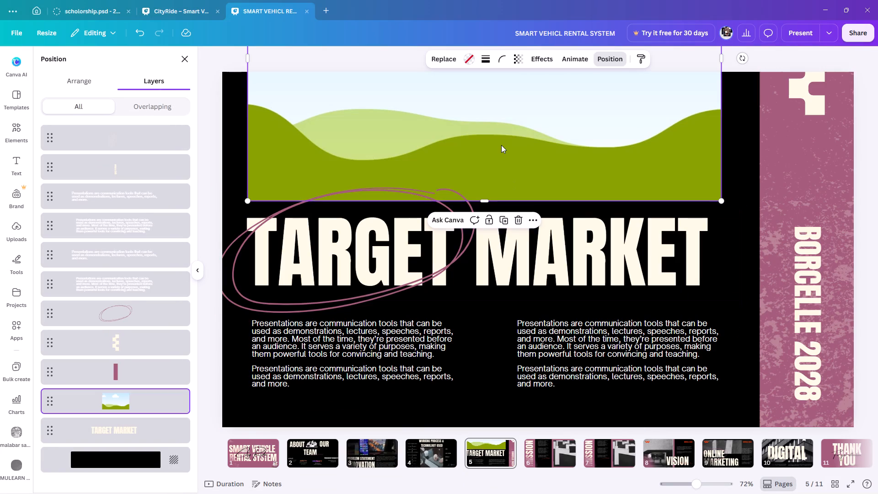
Browse the Pictures folder in File Explorer, open its Screenshots subfolder to find the CityRide capture, and return to Canva.
click(478, 483)
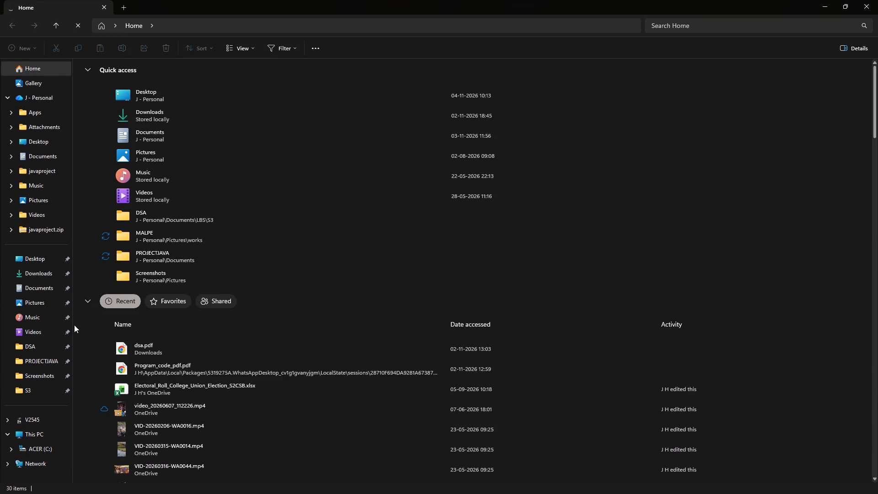
click(55, 298)
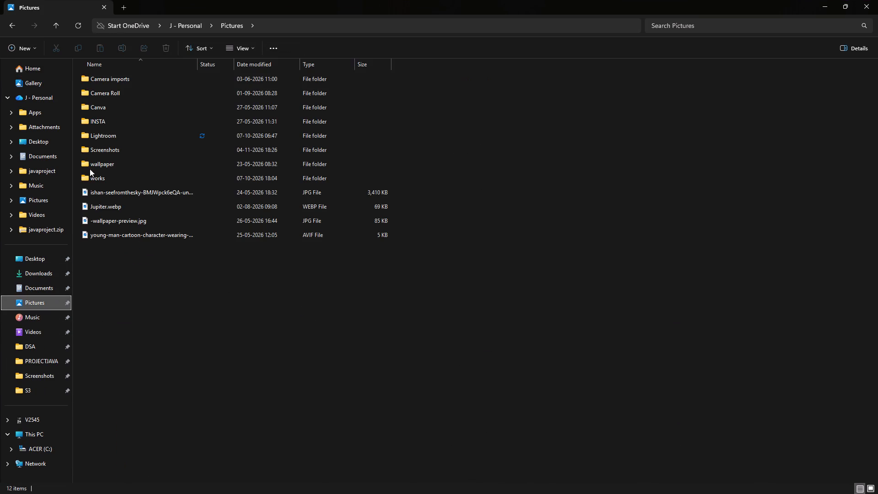
double_click(125, 94)
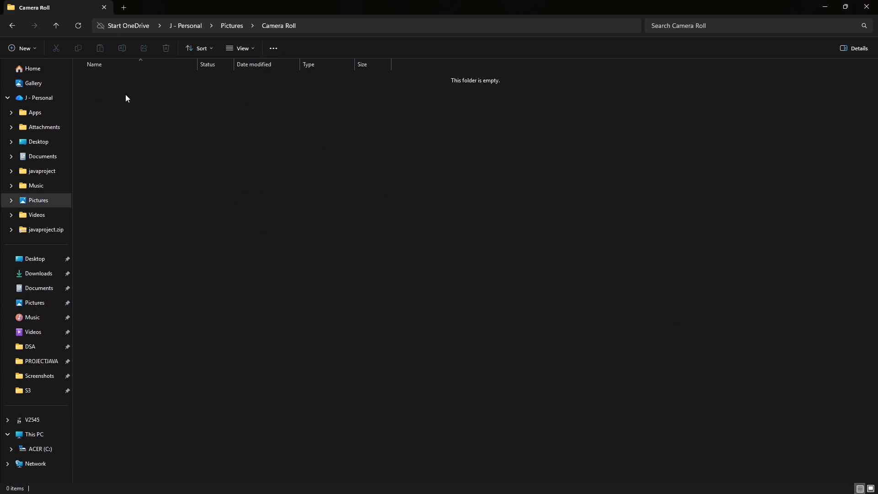
click(229, 17)
click(230, 27)
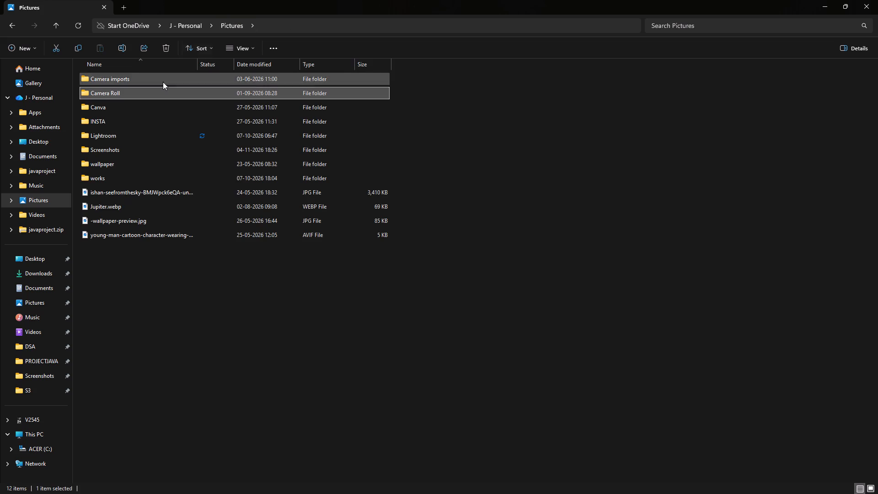
double_click(134, 148)
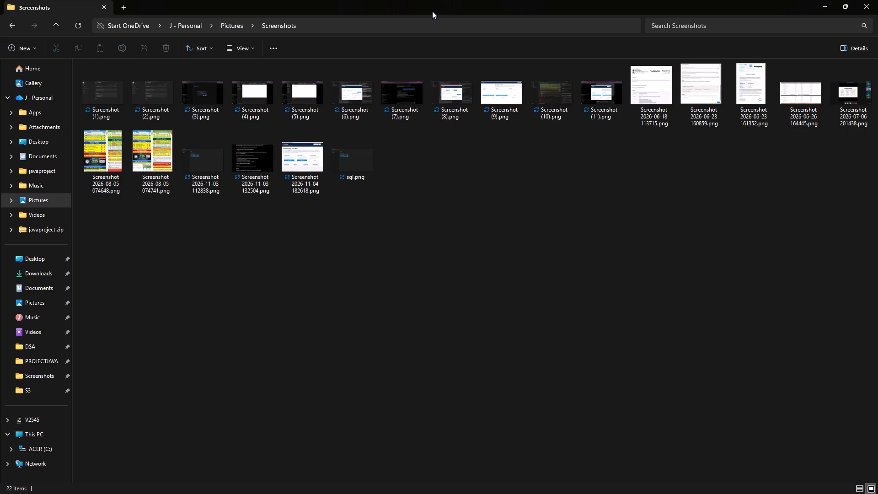
drag(432, 11, 478, 320)
click(430, 118)
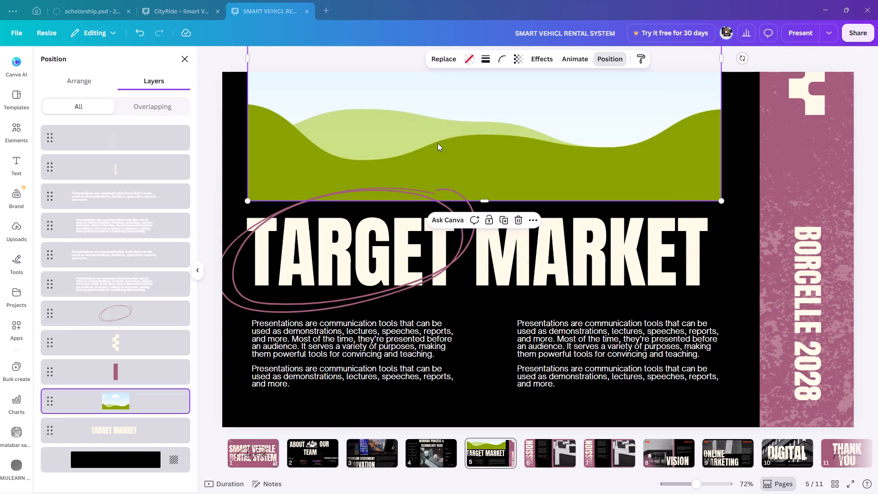
Shrink the empty picture frame above slide 5's TARGET MARKET heading and remove it from the slide.
click(707, 185)
drag(721, 200, 675, 209)
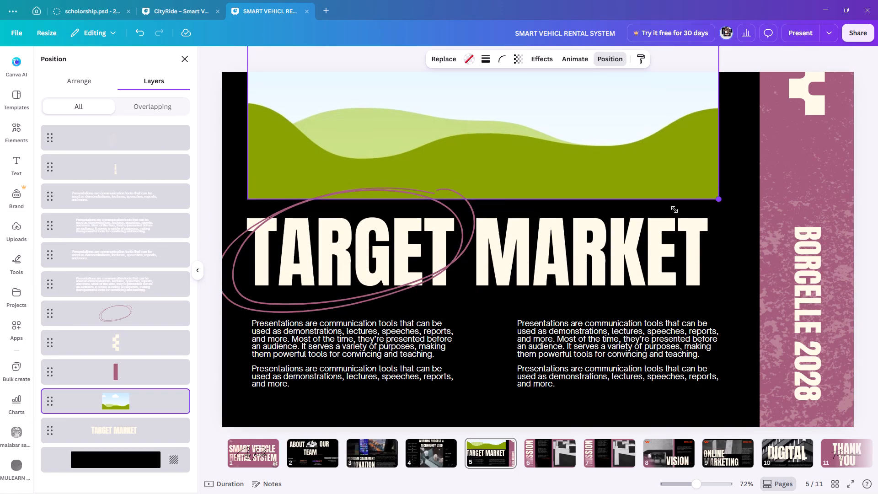
drag(675, 209, 534, 217)
scroll(475, 170, up, 5)
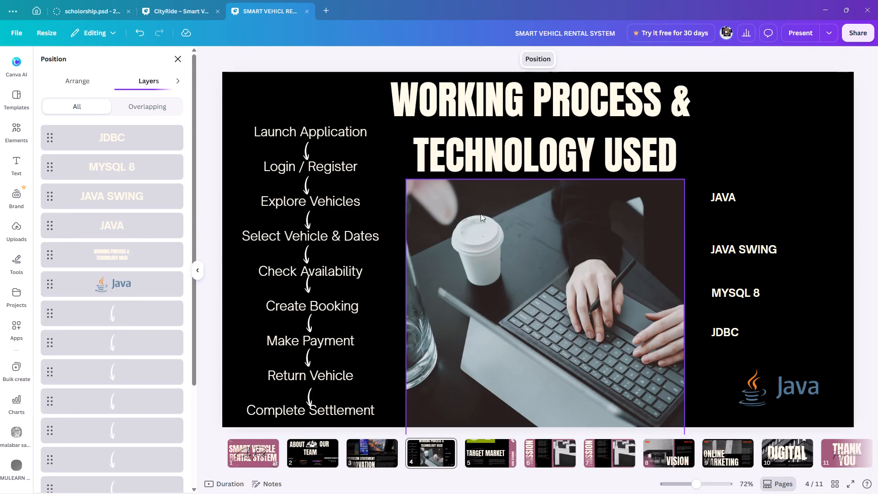
scroll(482, 221, down, 1)
drag(466, 113, 459, 318)
click(445, 102)
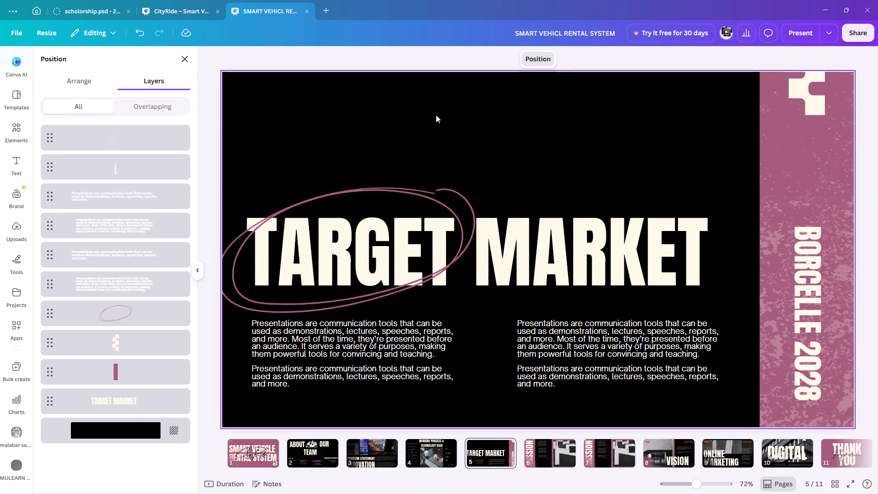
click(449, 121)
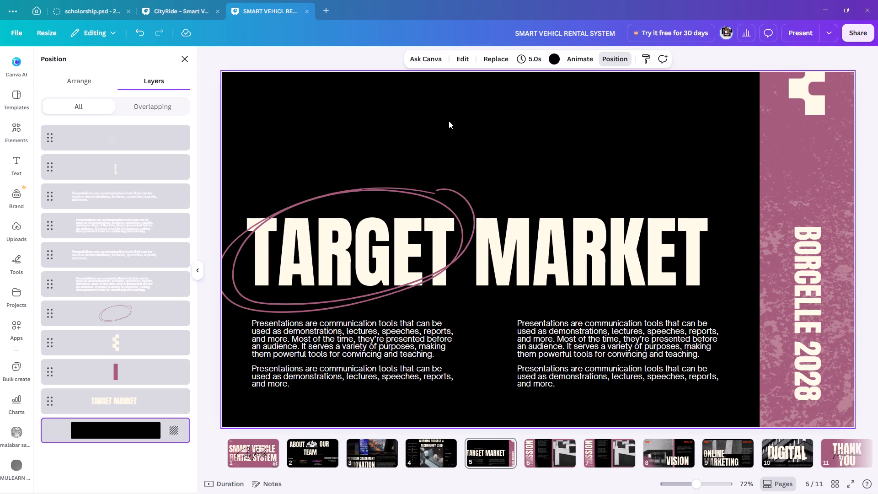
click(442, 141)
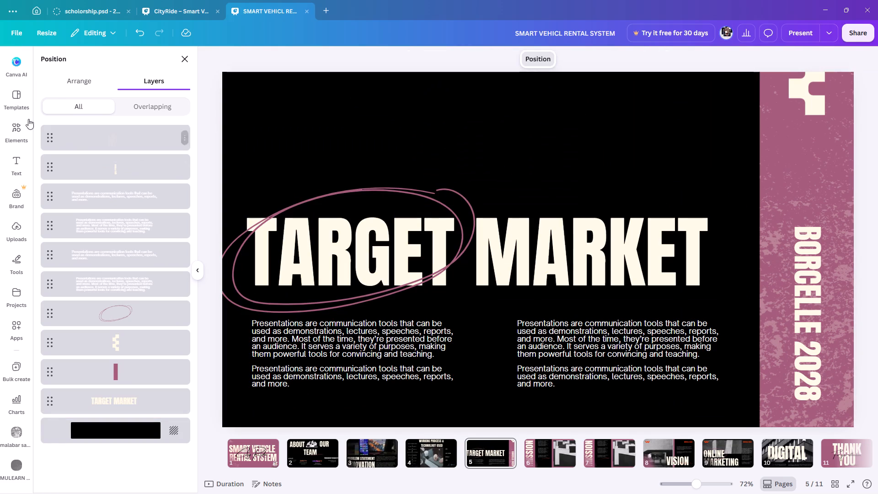
Clear the old WORKING PROCESS search in the elements library.
click(17, 130)
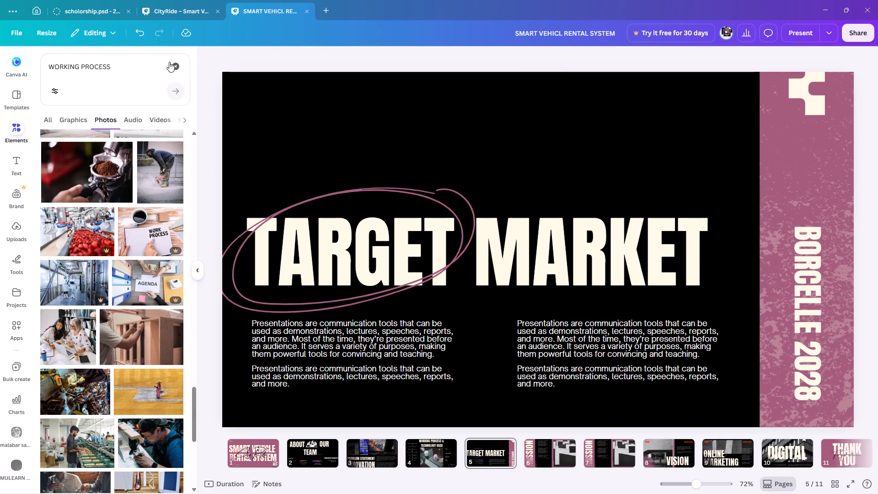
click(180, 67)
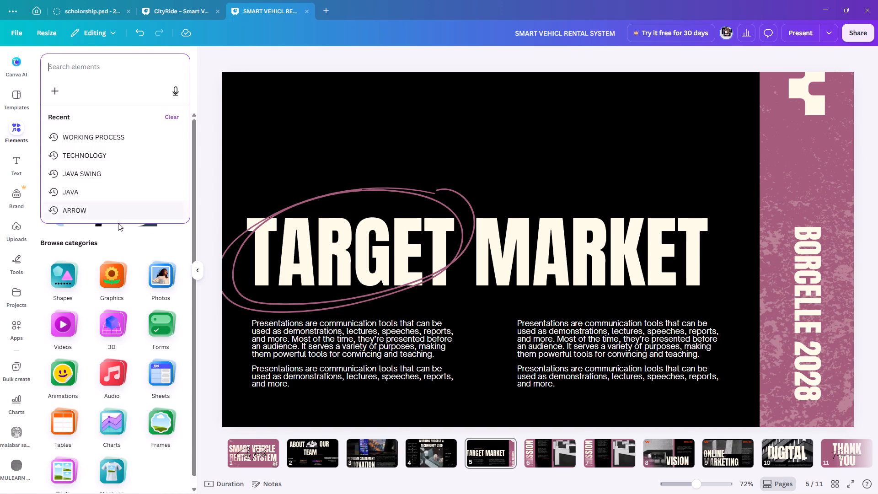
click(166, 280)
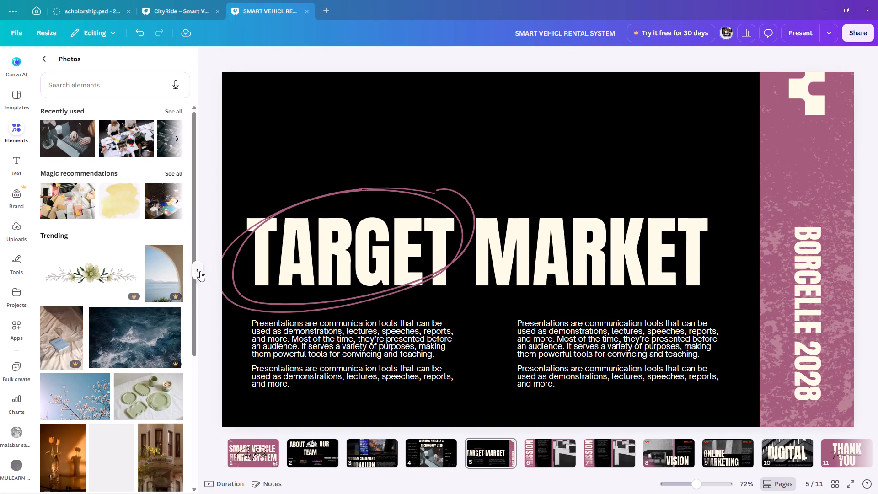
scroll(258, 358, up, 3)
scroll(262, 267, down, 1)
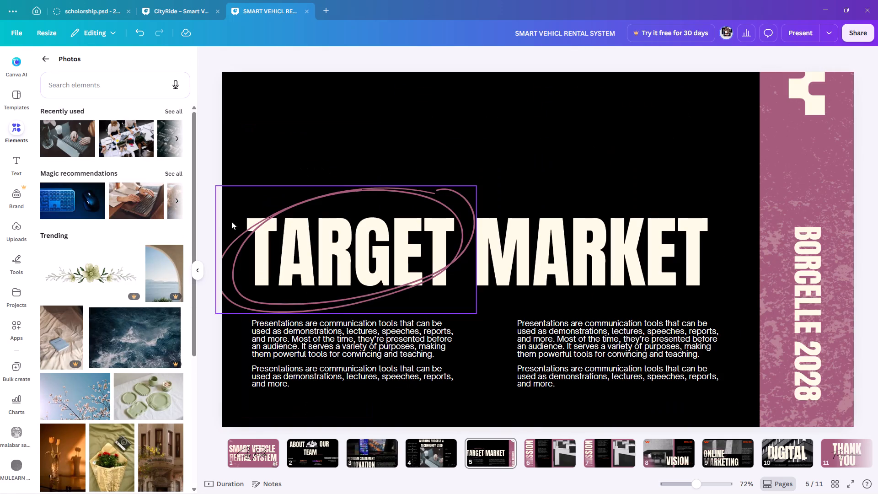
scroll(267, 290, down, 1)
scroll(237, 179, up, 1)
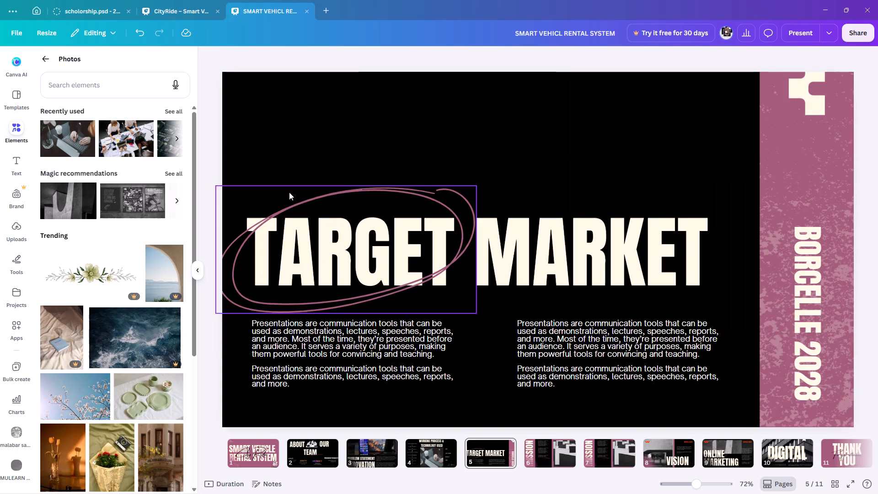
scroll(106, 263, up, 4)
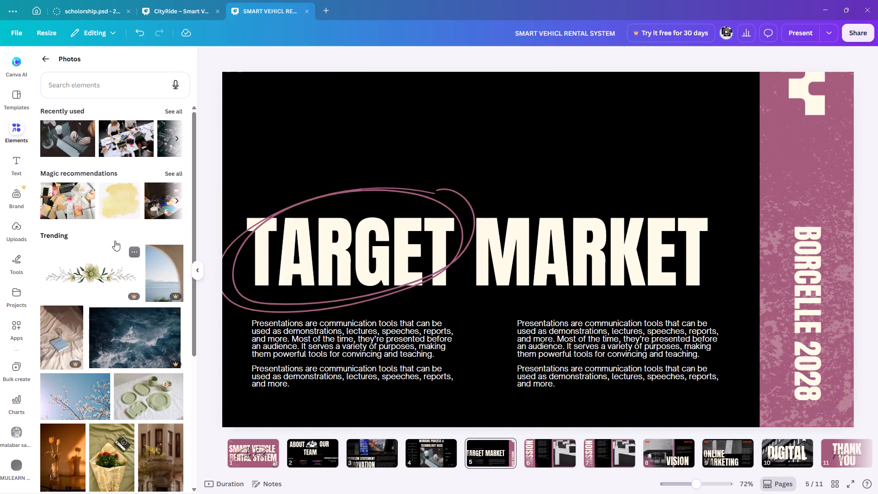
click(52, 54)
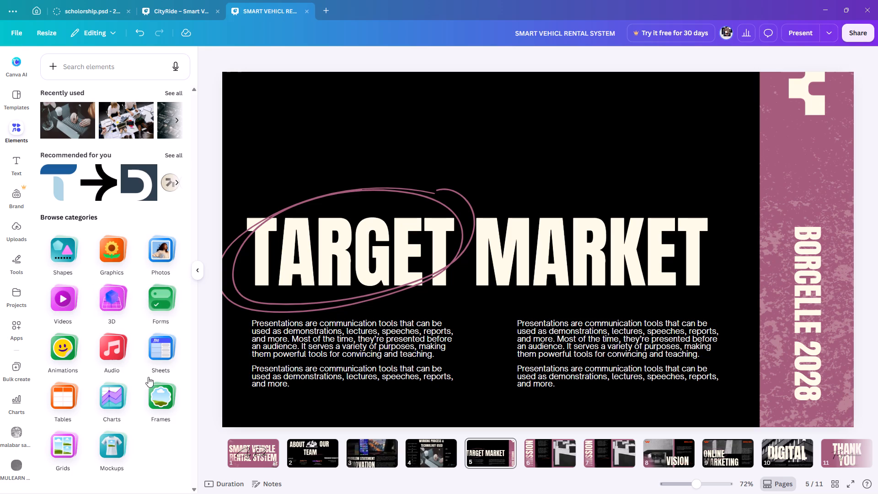
Add a square frame to slide 5, resize it to about 369 by 369, and place it above the word TARGET.
click(162, 415)
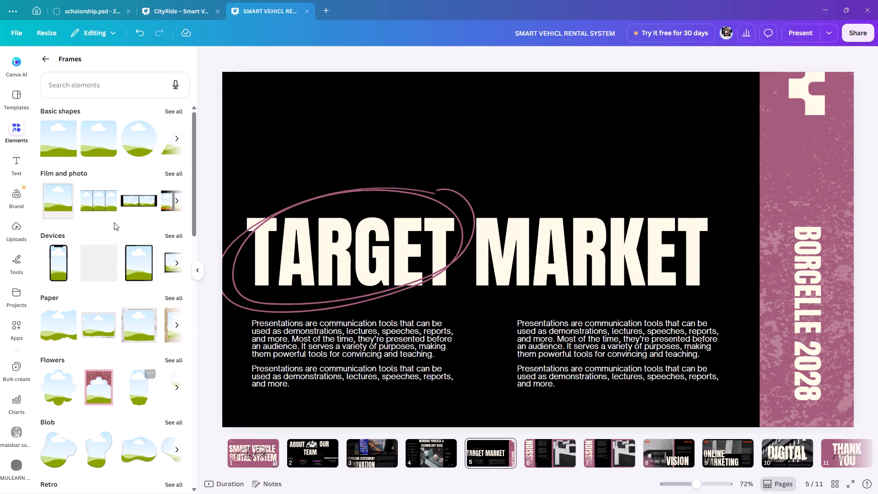
click(60, 152)
drag(567, 285, 350, 217)
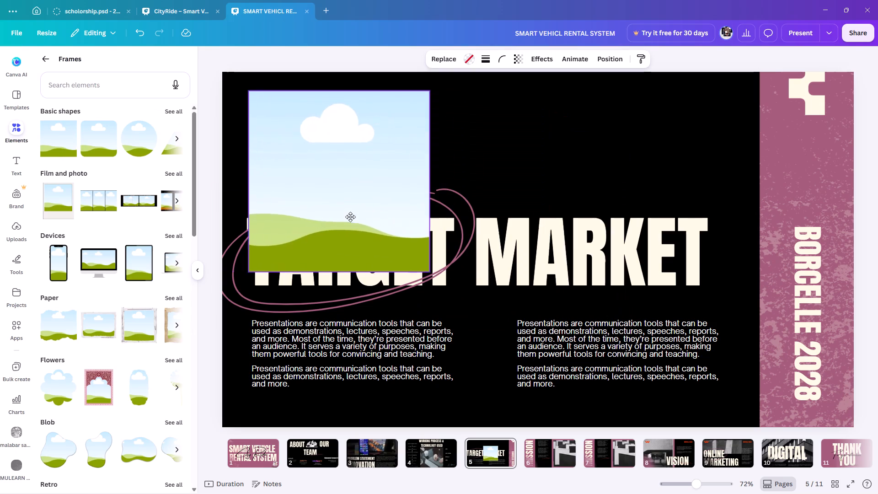
drag(350, 217, 350, 217)
drag(408, 91, 352, 171)
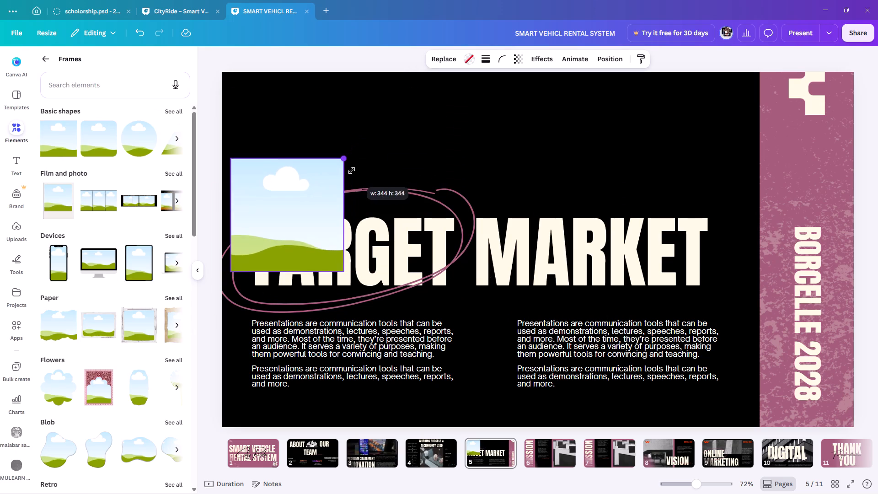
drag(352, 171, 354, 156)
drag(305, 204, 321, 145)
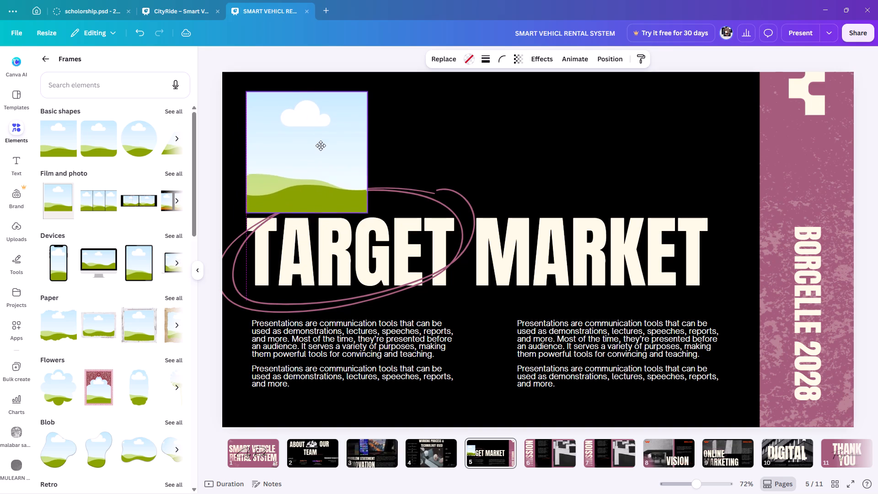
drag(321, 145, 321, 140)
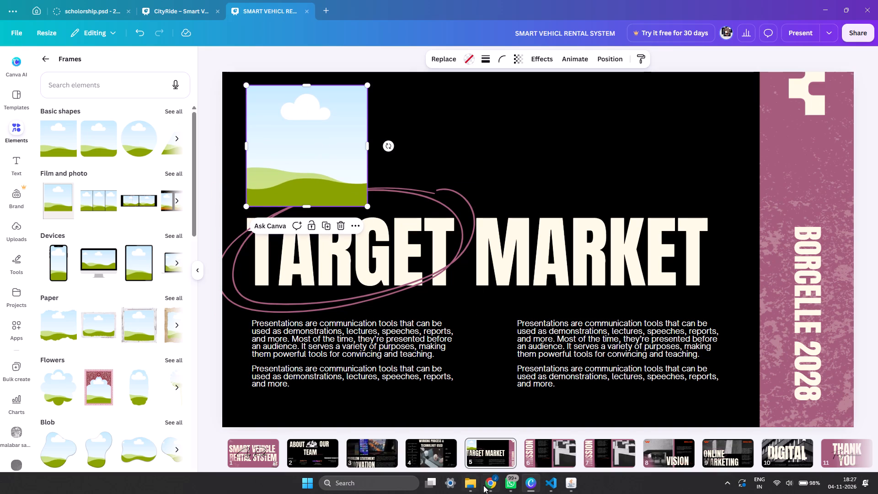
Bring the CityRide welcome screenshot, Screenshot 2026-11-04 182618.png, from File Explorer's Screenshots folder into slide 5's empty frame.
click(476, 486)
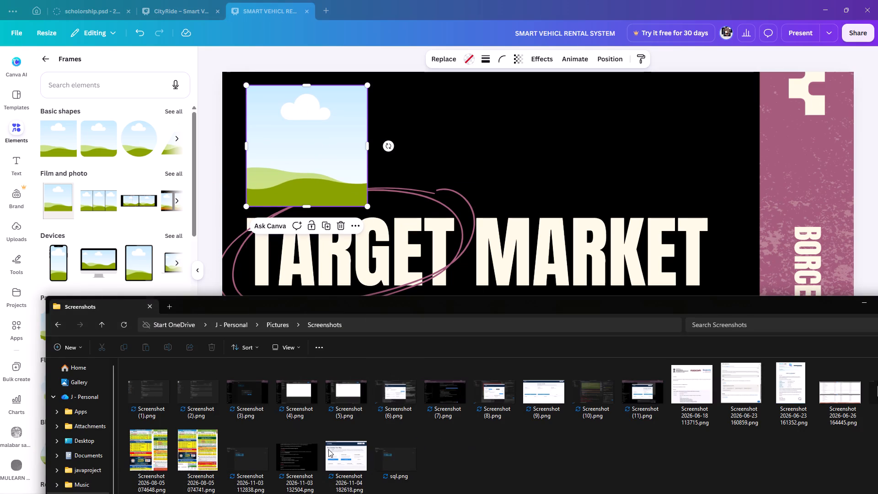
drag(346, 461, 305, 179)
drag(631, 270, 441, 220)
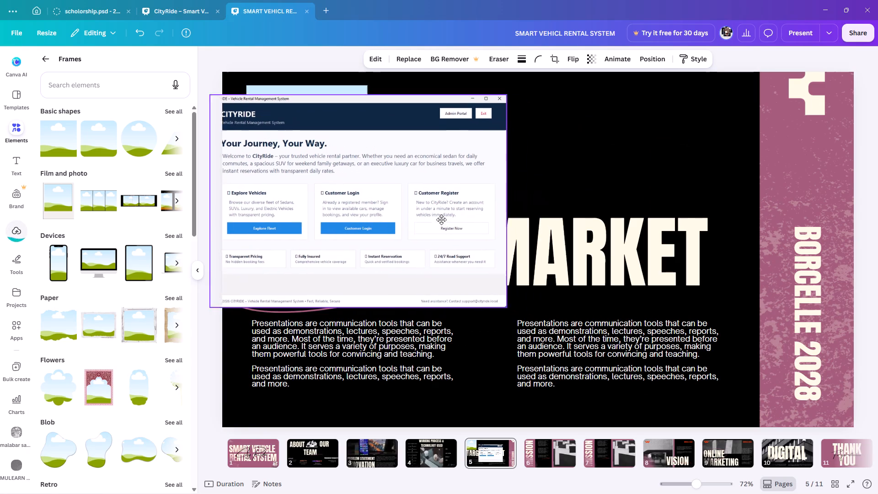
drag(441, 220, 350, 166)
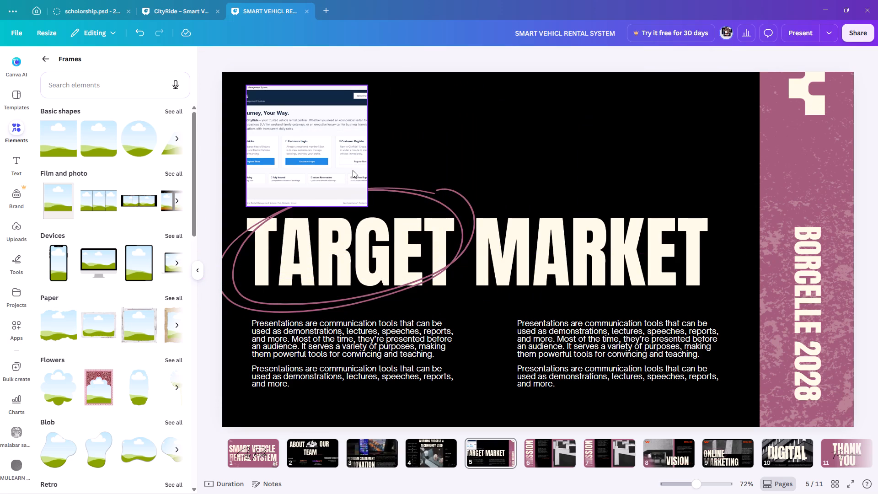
Widen the welcome screenshot's frame to about 520 by 369 so the whole CityRide window shows.
click(342, 154)
drag(365, 147, 398, 150)
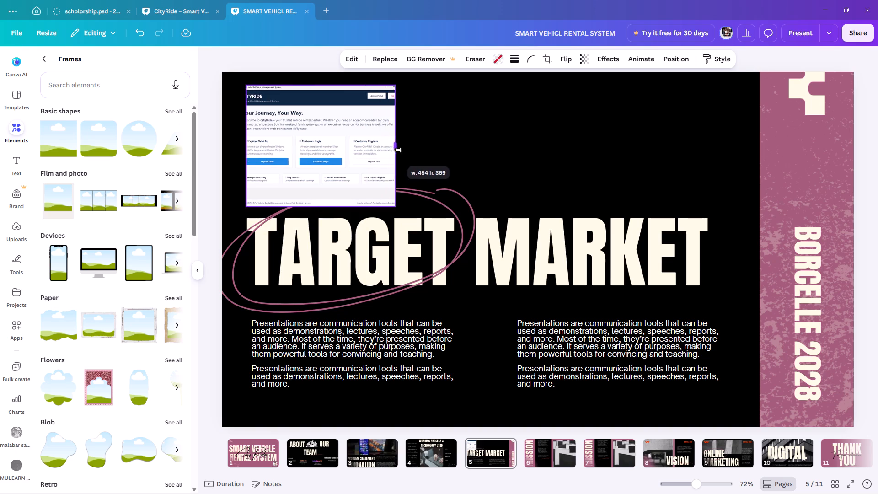
drag(398, 150, 424, 145)
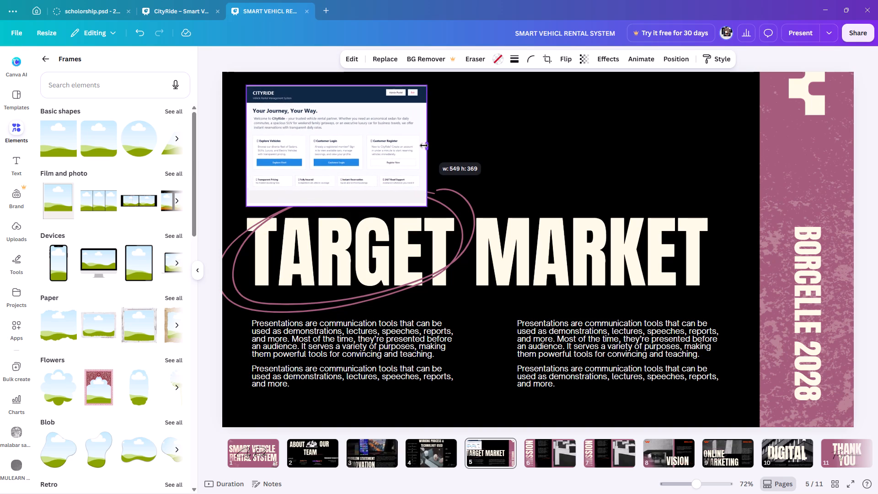
drag(424, 145, 415, 146)
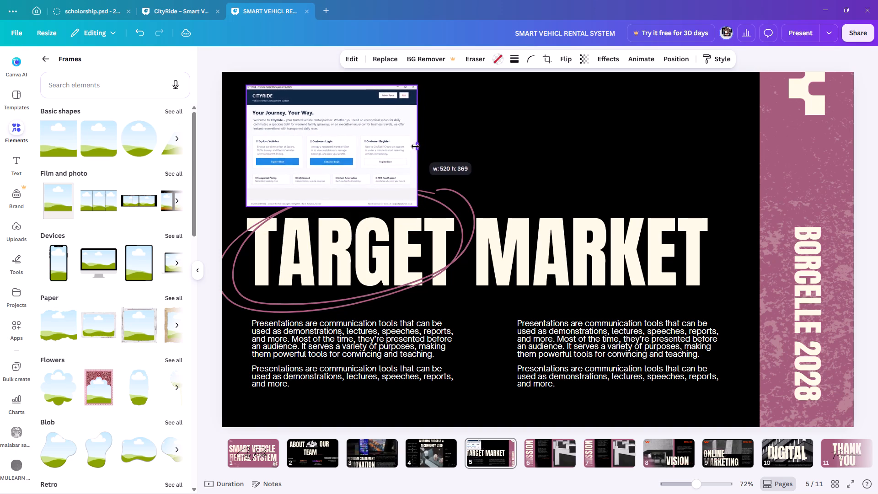
drag(415, 146, 415, 148)
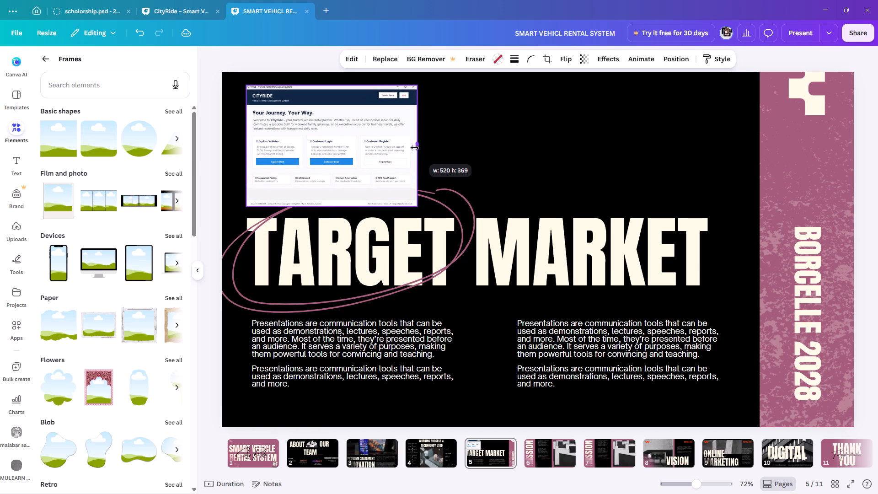
drag(415, 148, 416, 148)
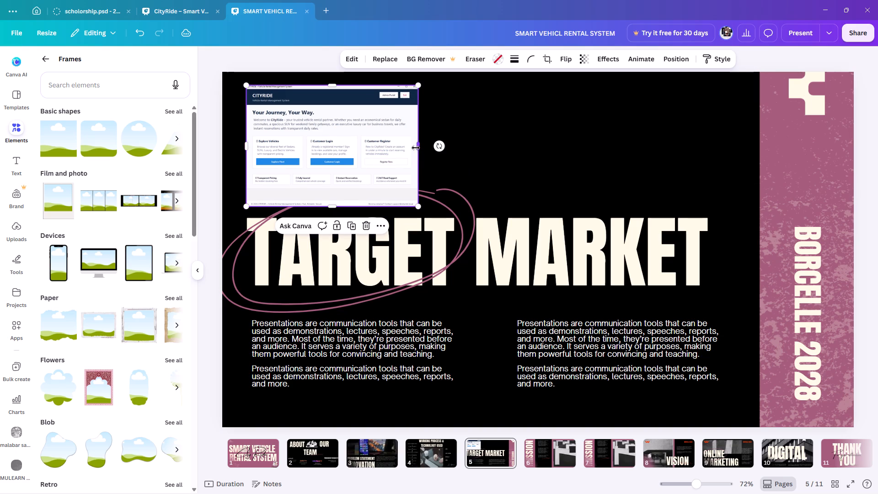
click(573, 150)
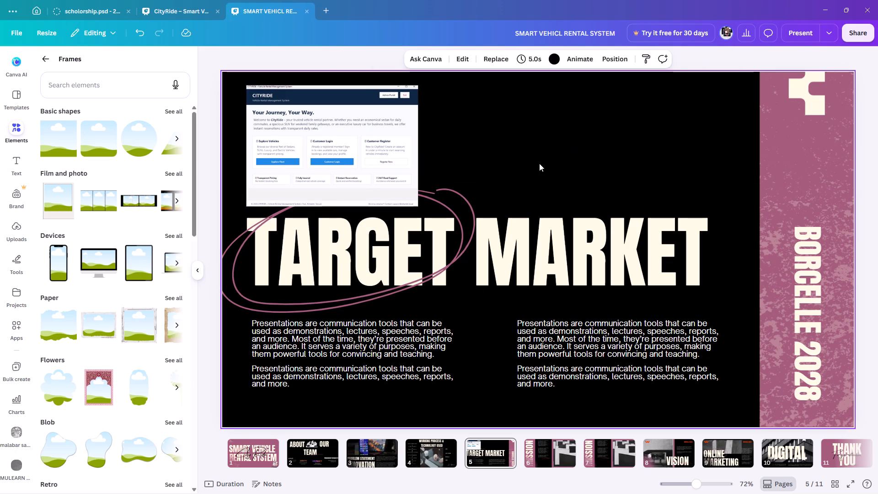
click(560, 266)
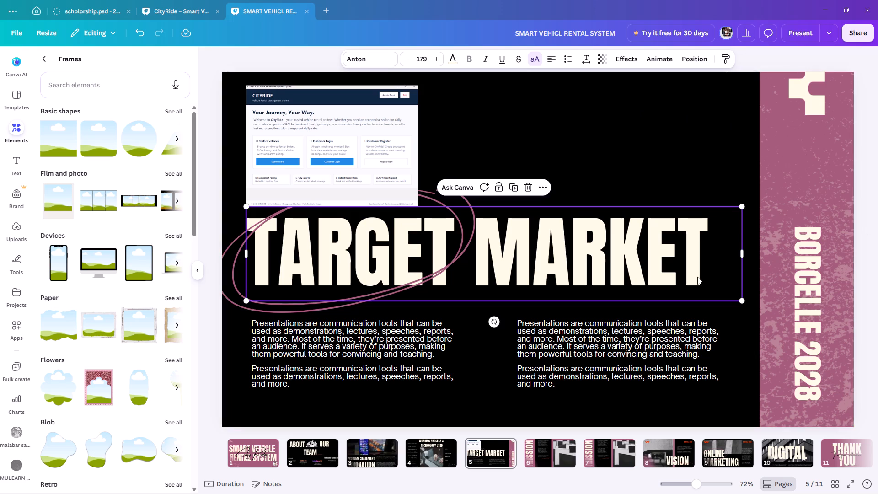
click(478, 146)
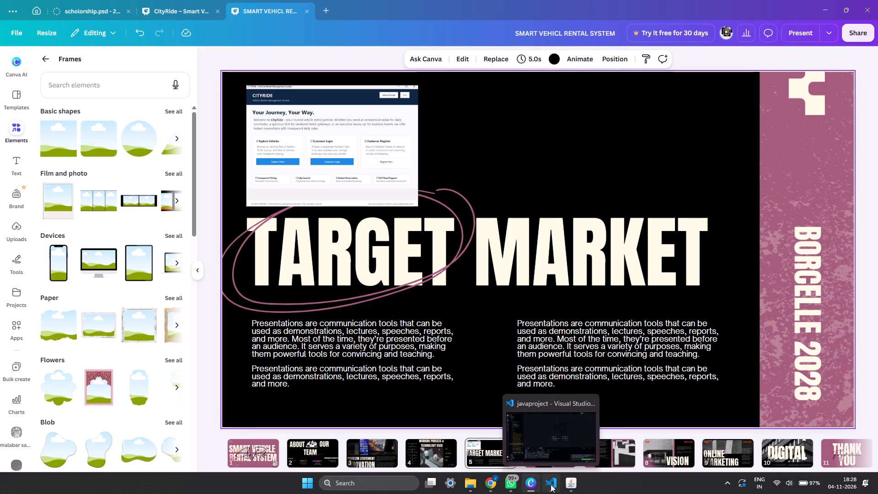
Switch to the CityRide app and capture a screenshot of its Customer Registration window.
click(573, 480)
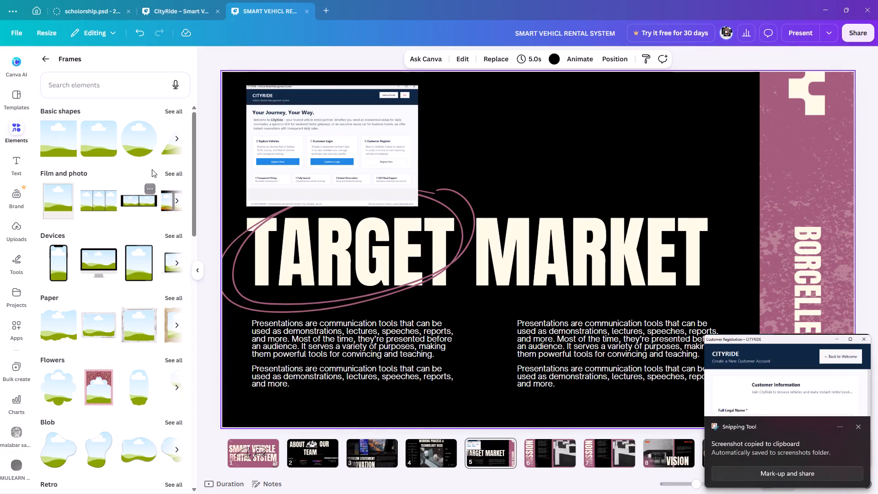
Add a second square frame to slide 5 in Canva.
click(67, 141)
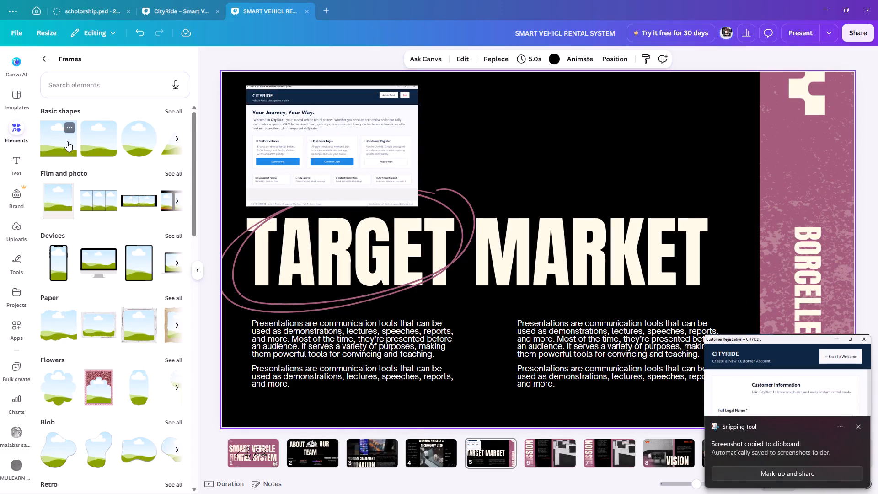
Browse the Basic shapes and Film and photo frame collections for other frame options.
click(181, 143)
click(181, 143)
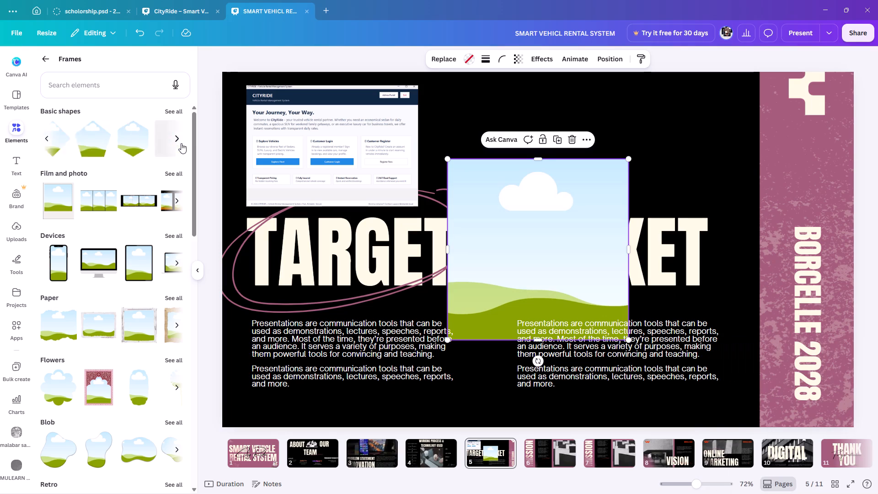
click(181, 143)
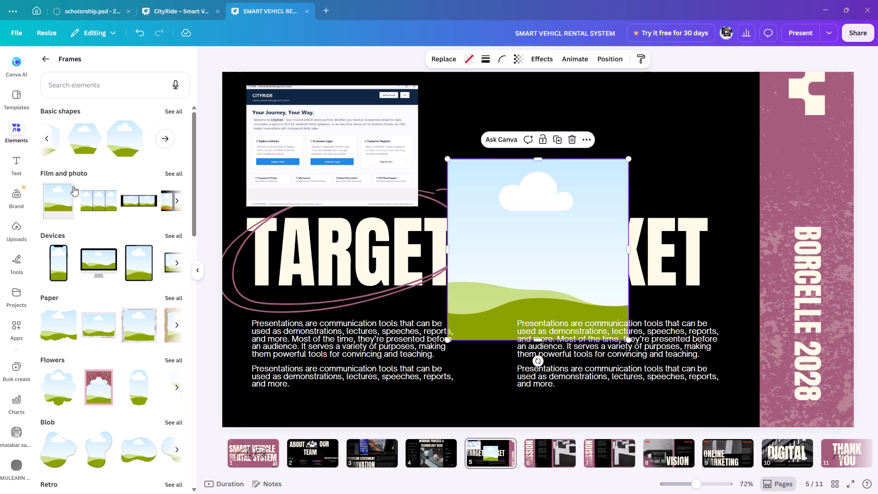
click(176, 203)
click(164, 142)
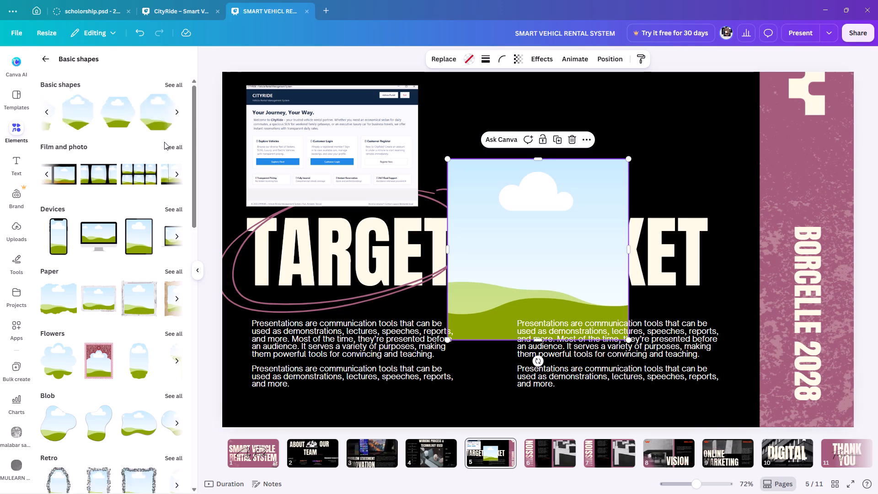
scroll(134, 242, down, 3)
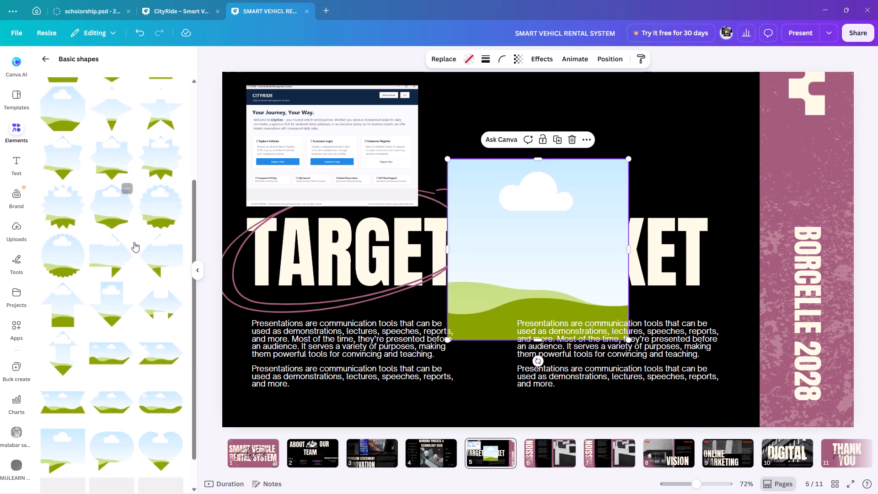
scroll(134, 242, down, 6)
scroll(134, 242, up, 8)
Move the new empty frame up beside the CityRide welcome screenshot.
drag(507, 288, 502, 217)
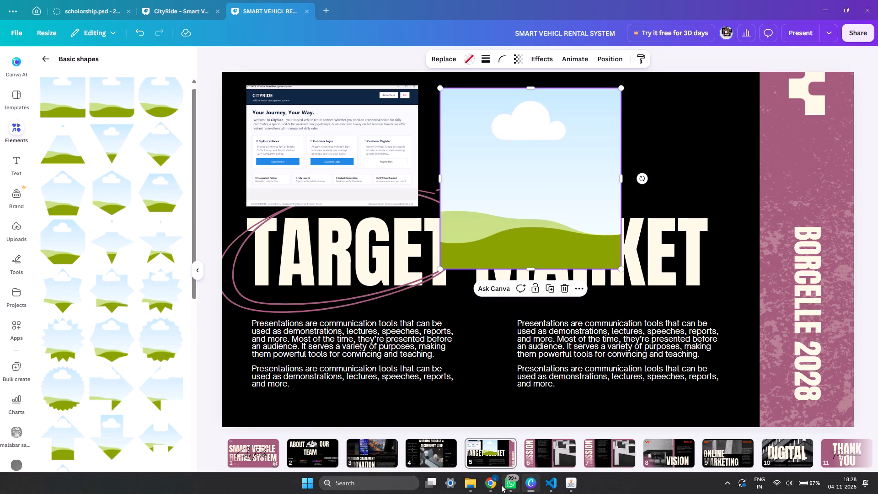
In File Explorer's Screenshots folder, delete the whole first row of older screenshots, starting with Screenshot (1).png.
click(476, 485)
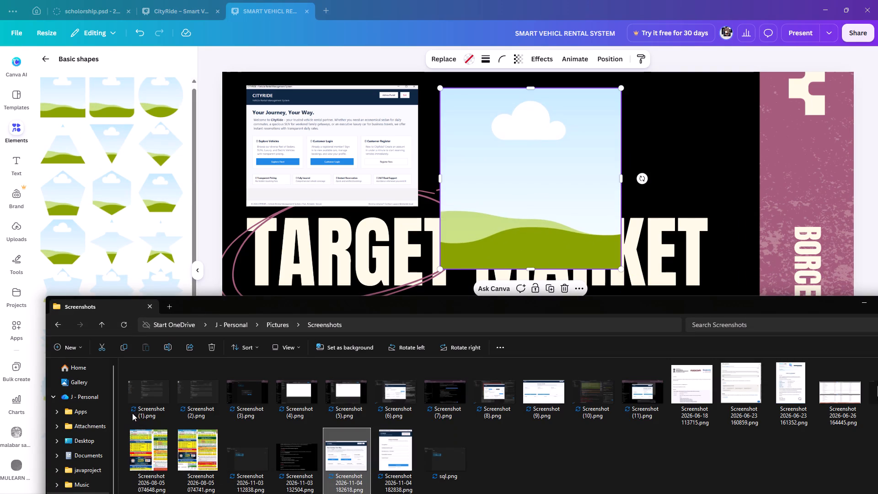
drag(120, 396, 877, 387)
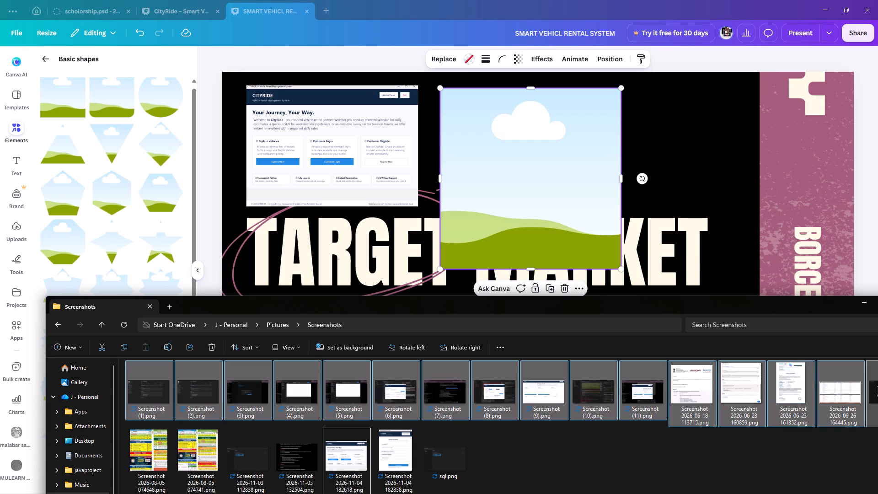
key(Delete)
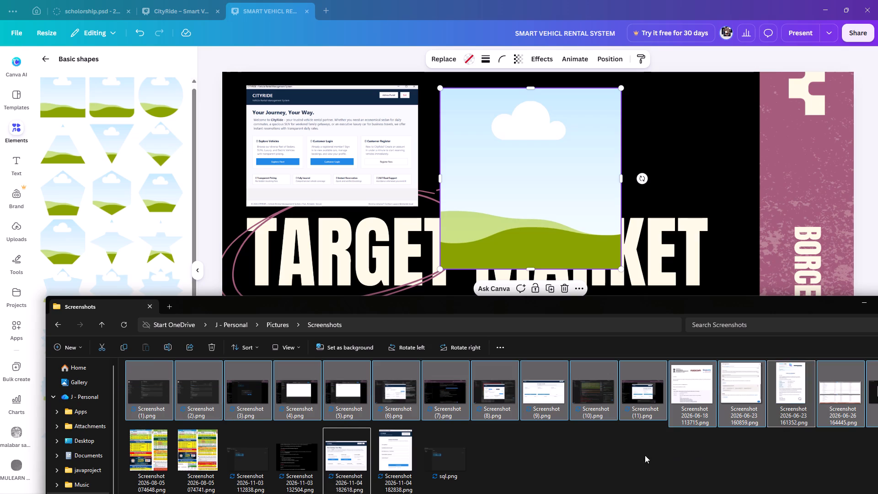
Bring the registration capture, Screenshot 2026-11-04 182838.png, into Canva and place it in slide 5's second frame beside the welcome screenshot.
drag(397, 392, 473, 311)
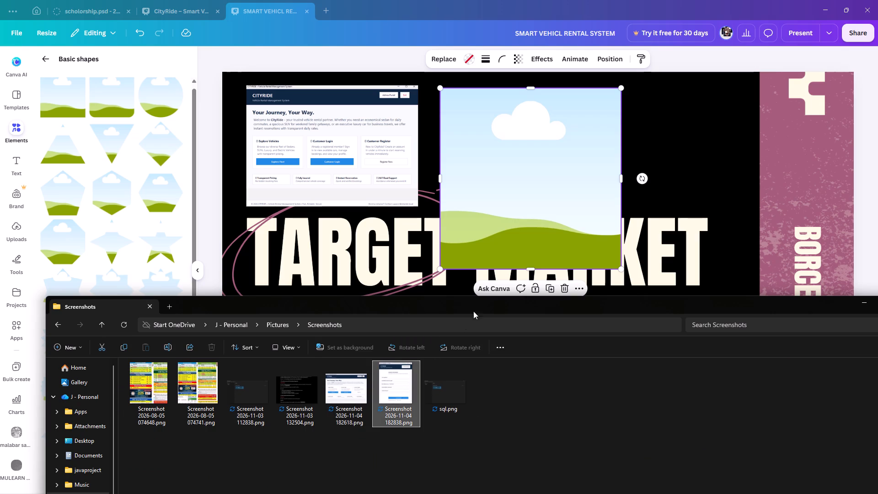
drag(473, 311, 483, 215)
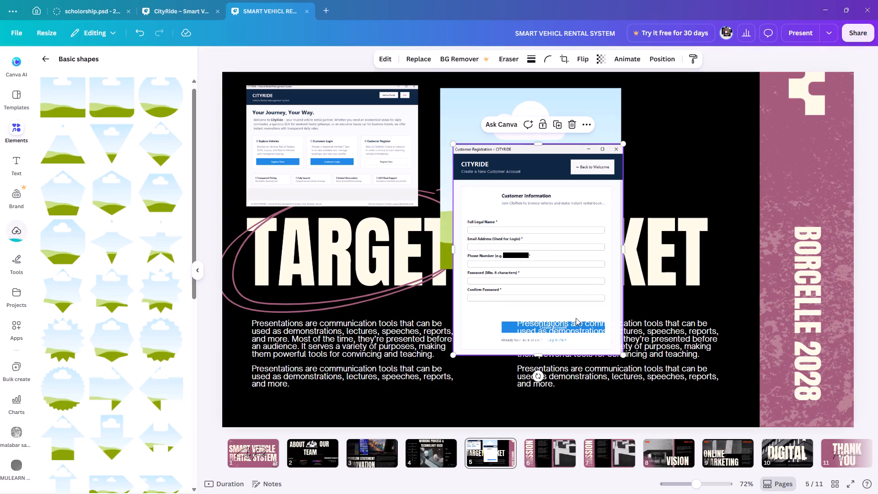
drag(578, 235, 567, 197)
drag(568, 196, 557, 187)
Extend the registration screenshot's frame downward to about 551 by 674 so the whole window shows.
drag(525, 258, 525, 260)
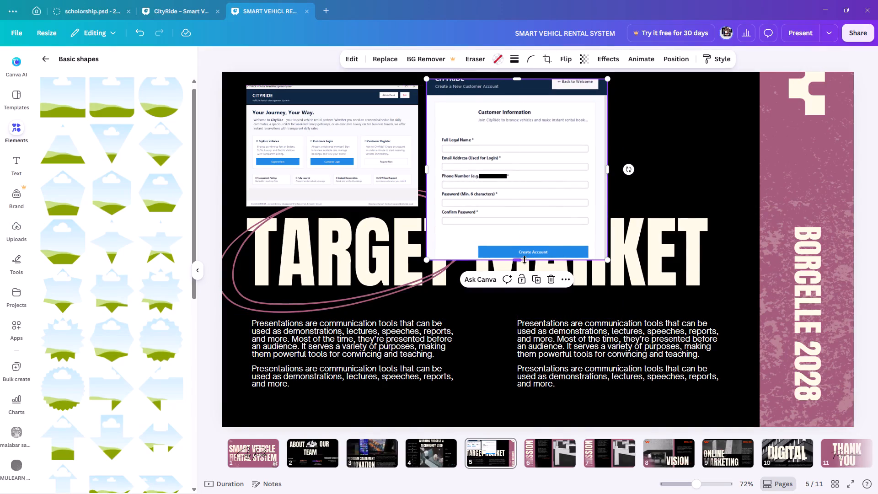
drag(525, 260, 527, 296)
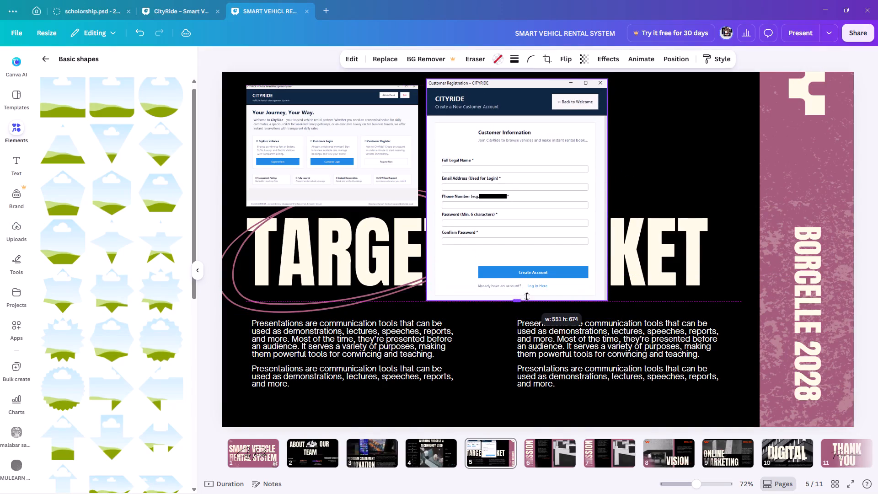
drag(527, 296, 527, 297)
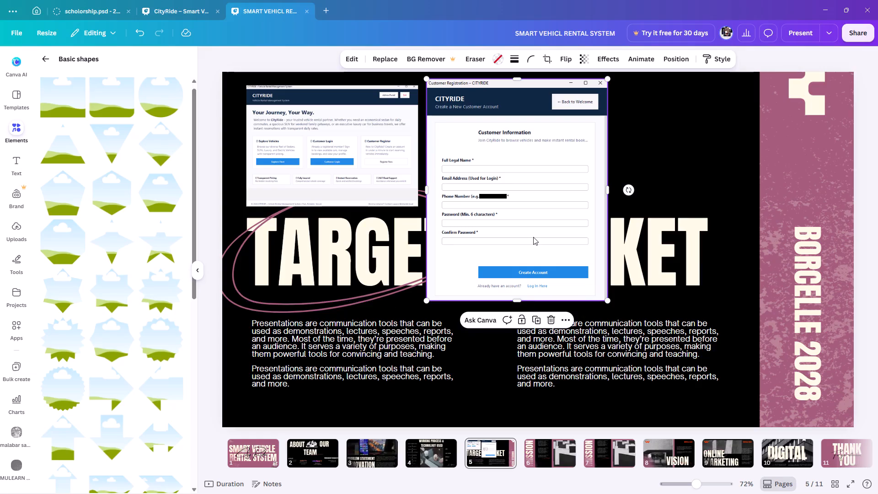
Shrink the registration screenshot proportionally to fit above the TARGET MARKET heading, beside the welcome screenshot.
drag(608, 300, 559, 271)
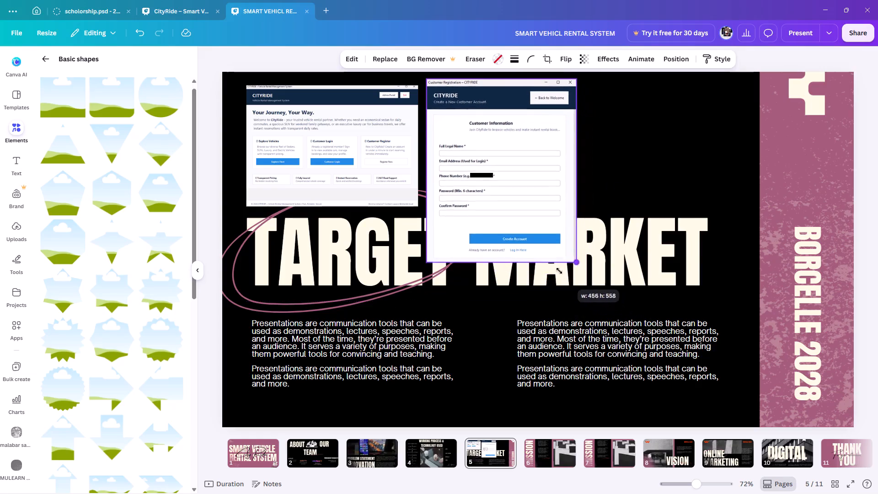
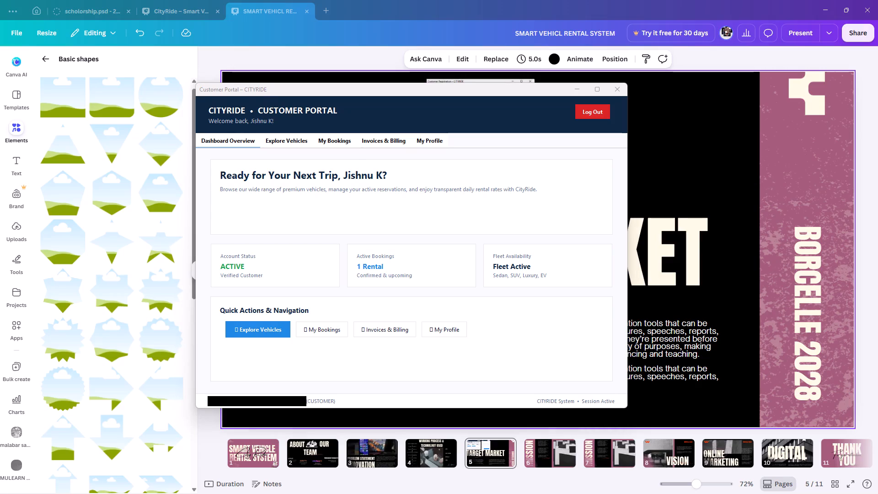
Capture the CityRide Customer Portal dashboard window as a screenshot, trimming the selection to the window's edges.
drag(197, 83, 634, 405)
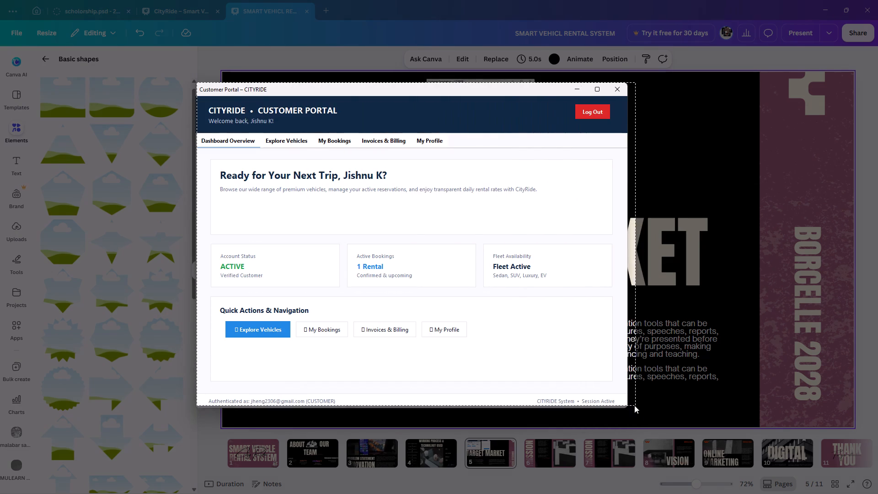
drag(634, 405, 627, 409)
click(656, 143)
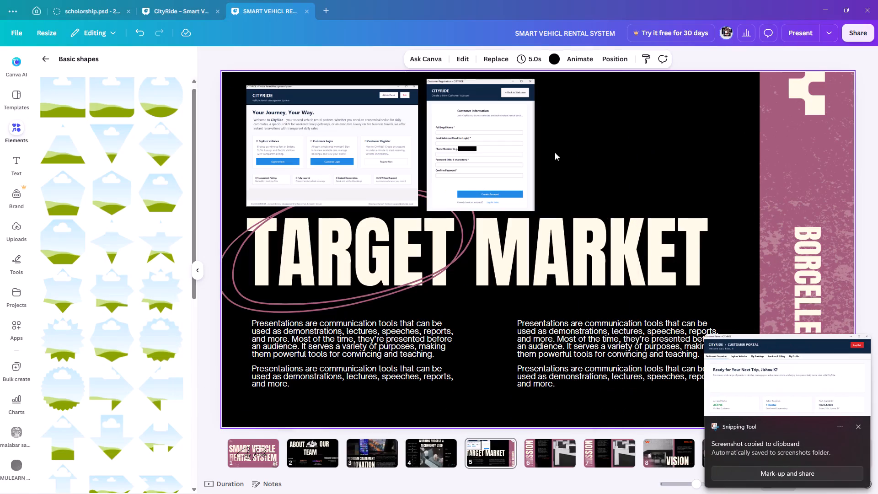
Add a square frame to slide 5 and place it beside the registration screenshot.
scroll(110, 161, up, 4)
click(59, 97)
drag(554, 286, 597, 244)
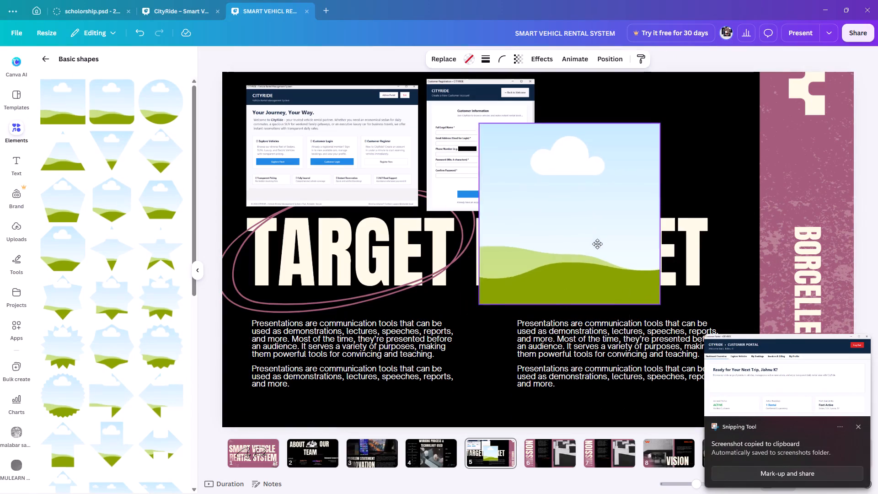
drag(597, 244, 633, 231)
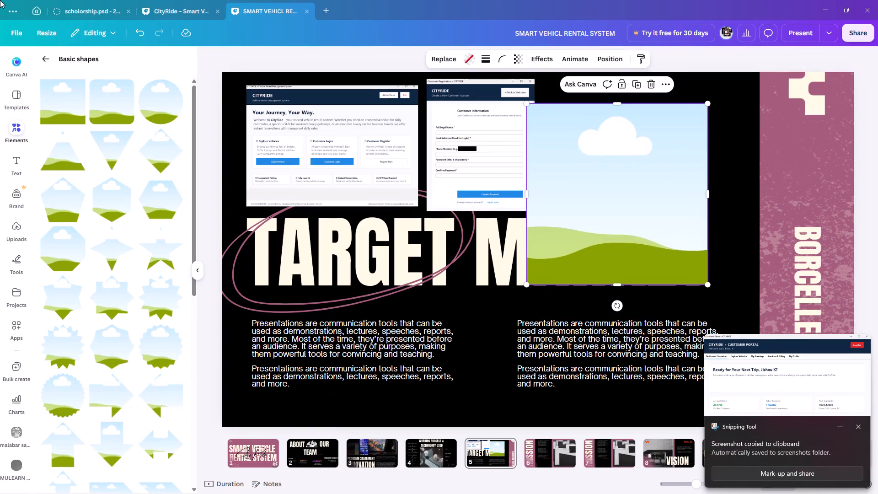
Bring the customer portal capture, Screenshot 2026-11-04 183025.png, from File Explorer into slide 5's new frame and shift it toward the pink band.
drag(769, 368, 591, 219)
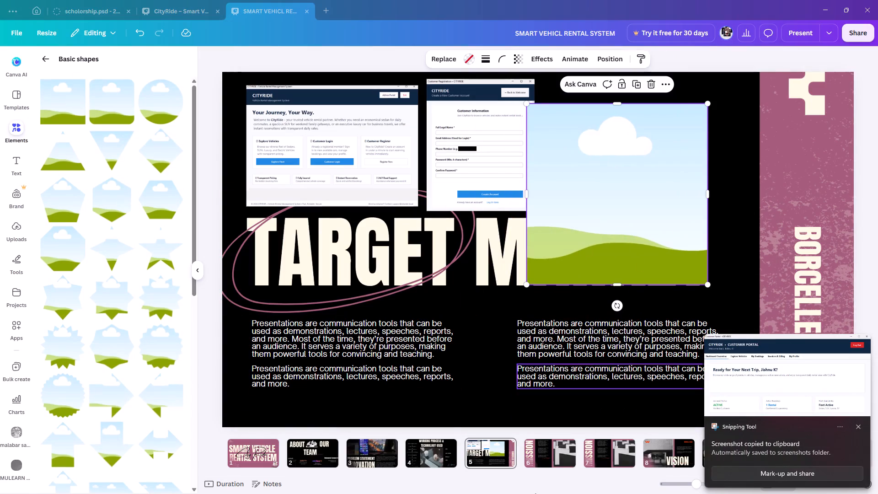
click(470, 490)
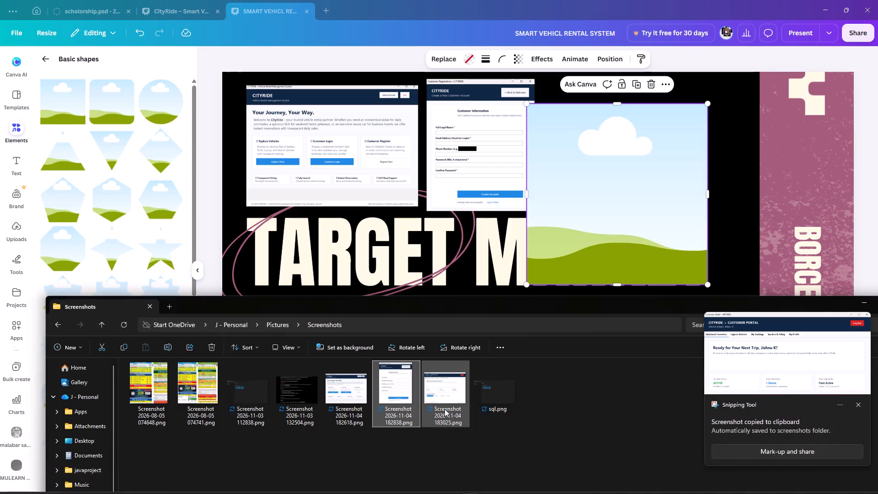
drag(446, 409, 583, 237)
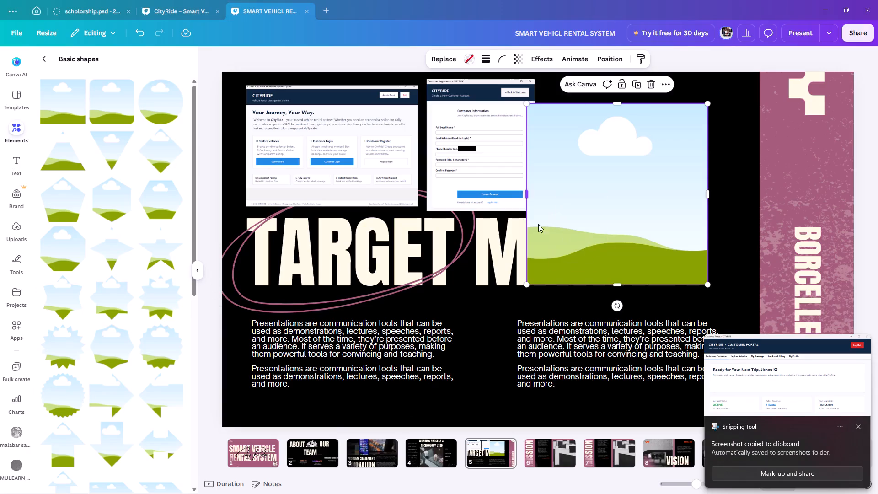
drag(558, 227, 608, 198)
drag(645, 222, 664, 211)
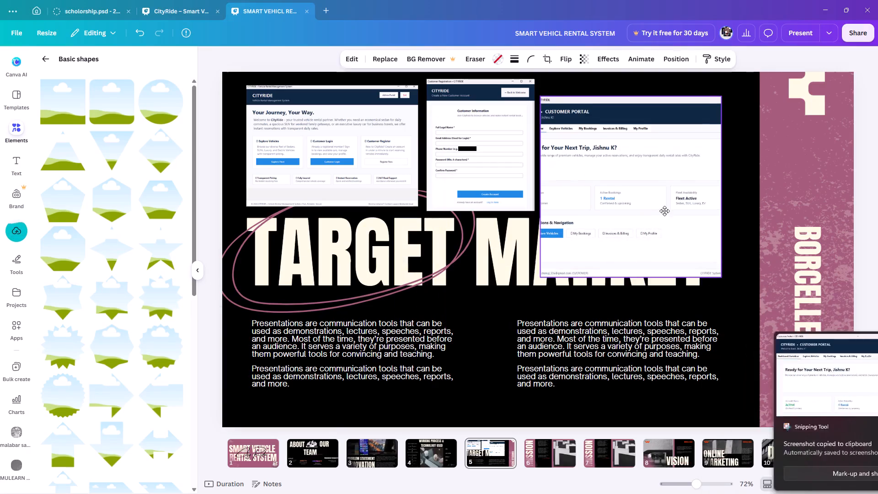
drag(664, 211, 687, 197)
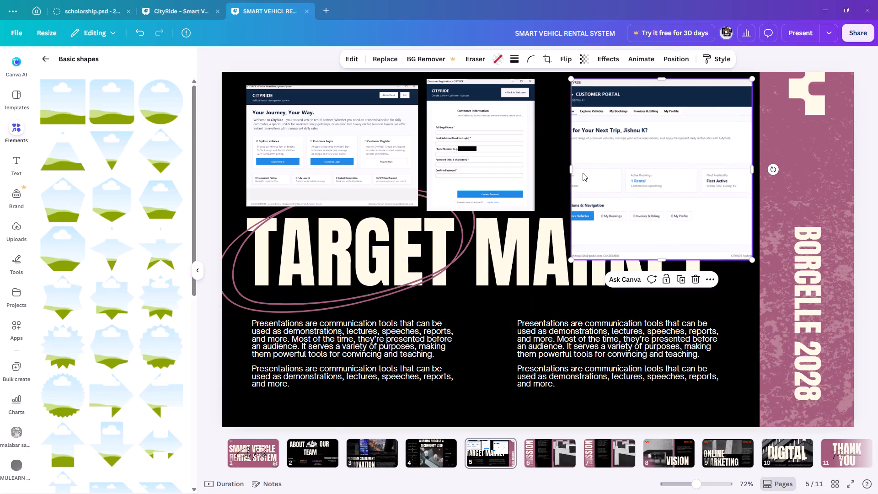
Widen the customer portal screenshot's frame toward the registration screenshot so the whole window shows.
drag(572, 169, 522, 185)
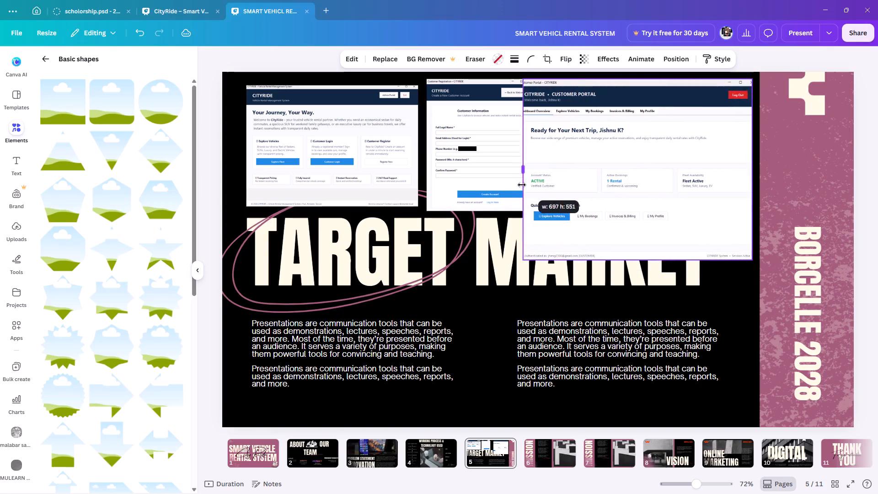
drag(522, 185, 510, 193)
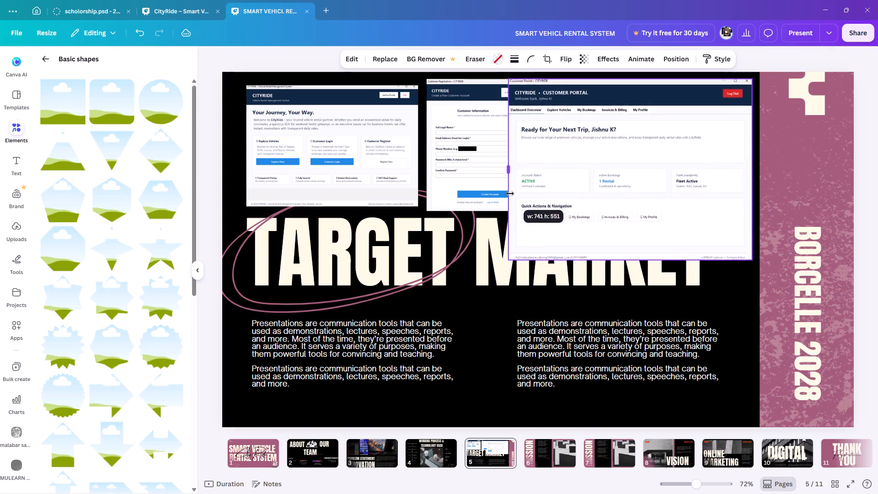
drag(510, 193, 517, 193)
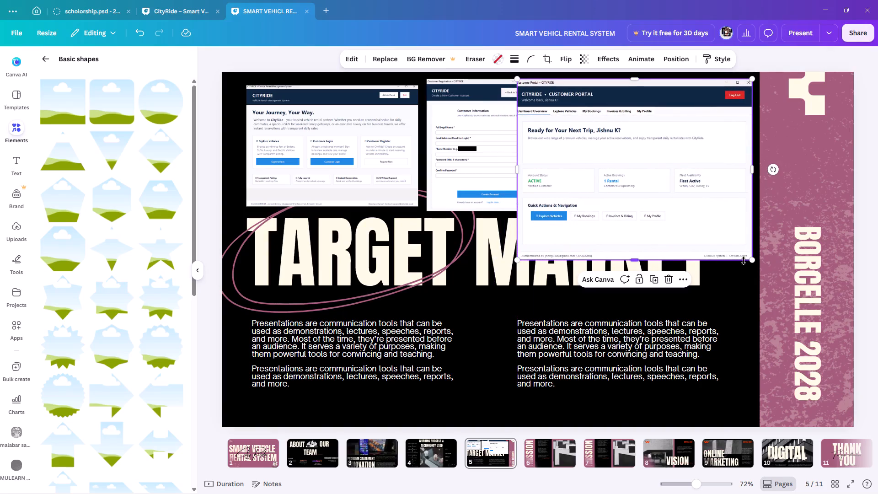
Shrink the customer portal screenshot proportionally and position it at slide 5's upper edge, between the registration screenshot and the pink band.
drag(750, 261, 701, 249)
drag(631, 188, 670, 184)
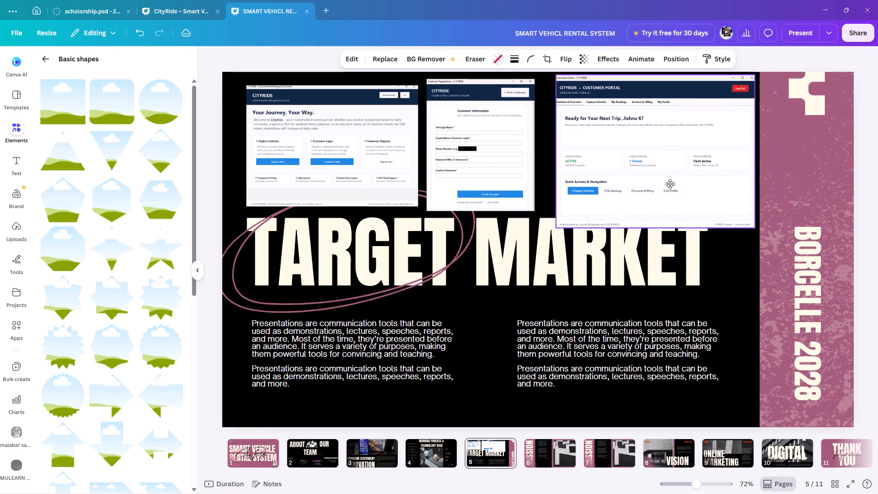
drag(670, 184, 657, 183)
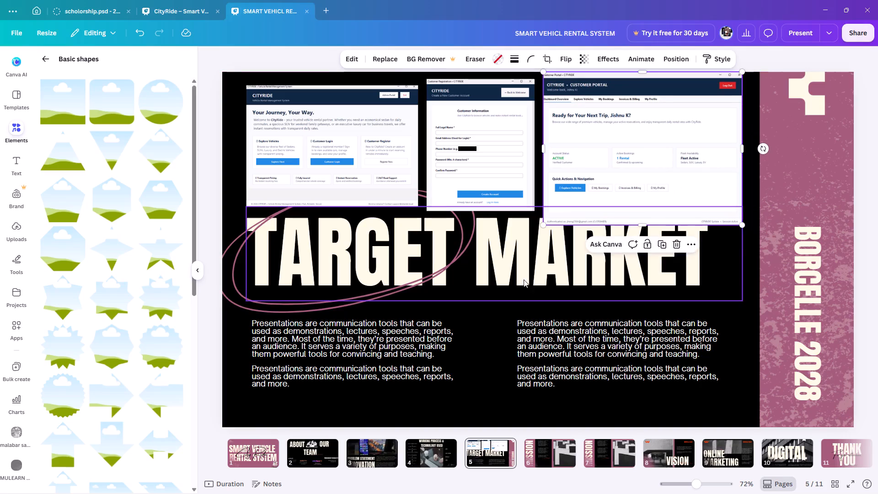
Move the TARGET MARKET heading down slightly so it clears the three screenshots.
click(524, 270)
drag(524, 270, 522, 294)
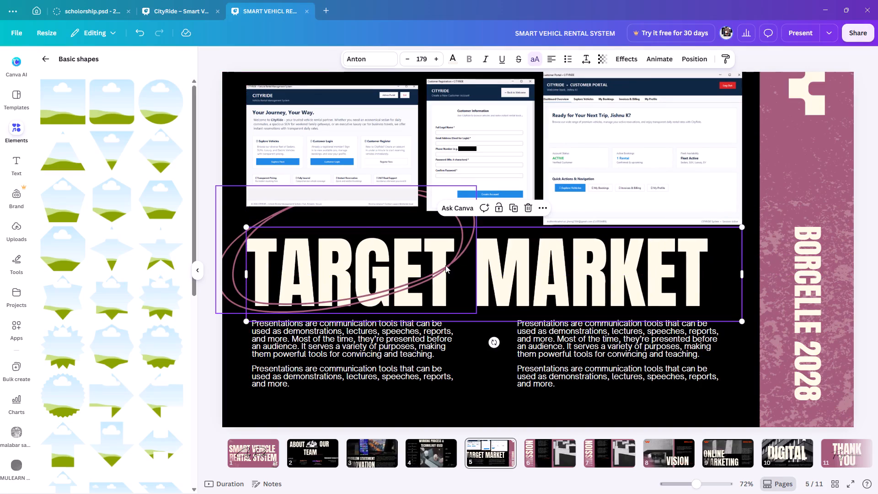
click(445, 265)
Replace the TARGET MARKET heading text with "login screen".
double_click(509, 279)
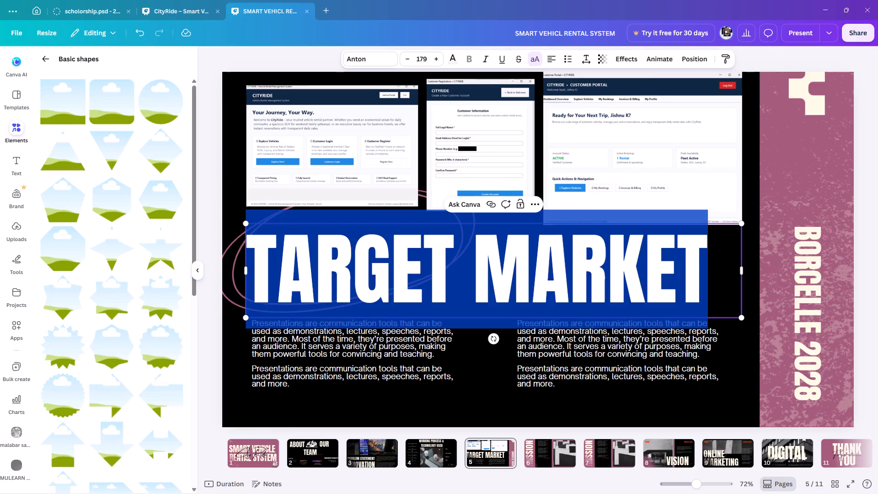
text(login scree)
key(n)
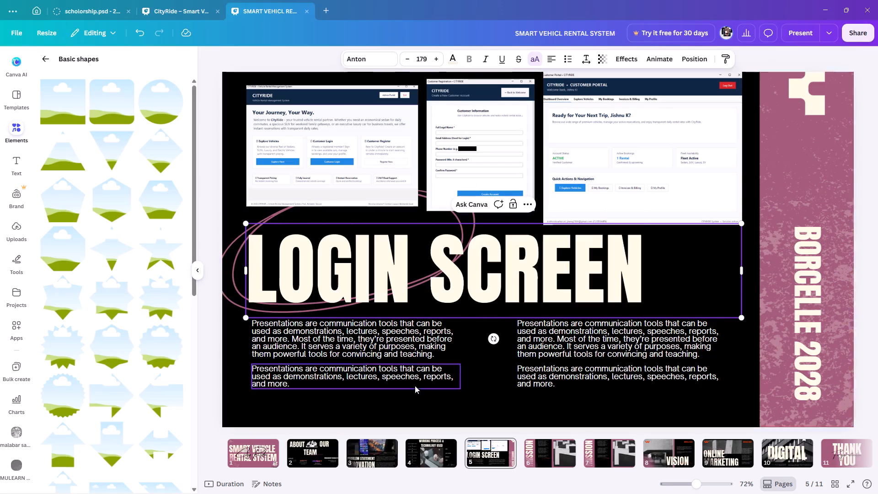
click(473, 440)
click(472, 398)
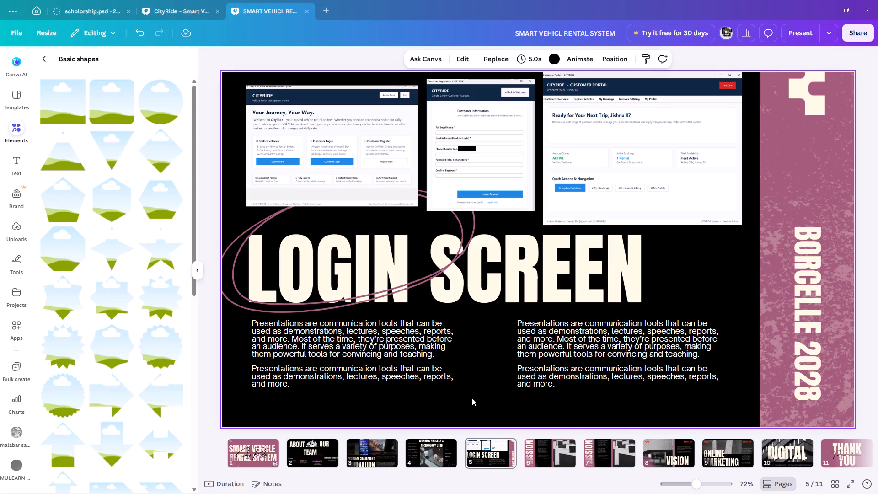
Replace slide 5's heading with "Registration , Login & Logout" and turn off its all-uppercase formatting.
triple_click(513, 281)
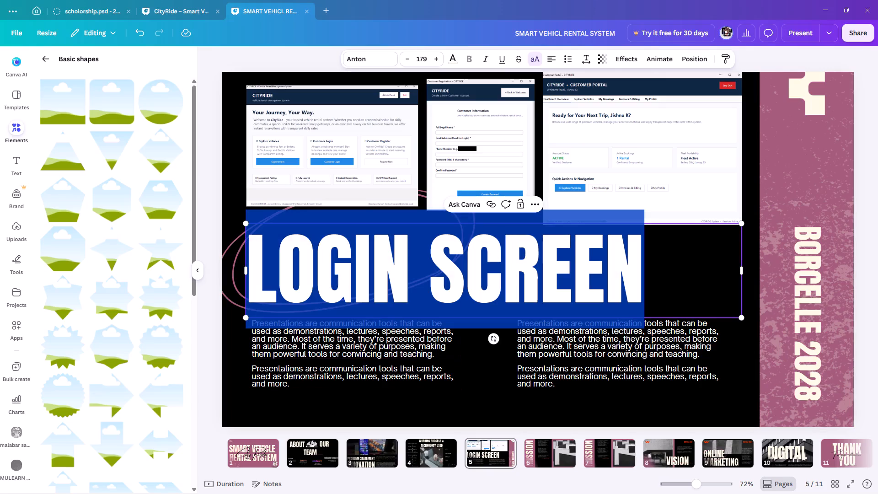
key(r)
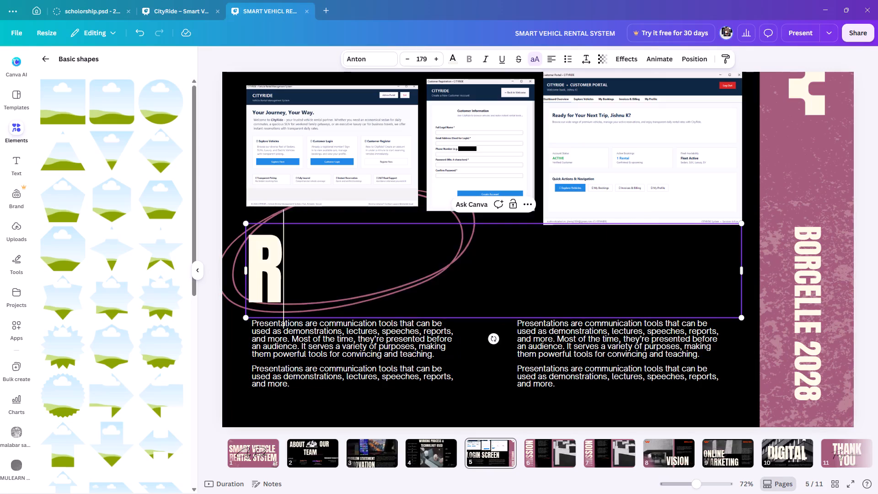
key(e)
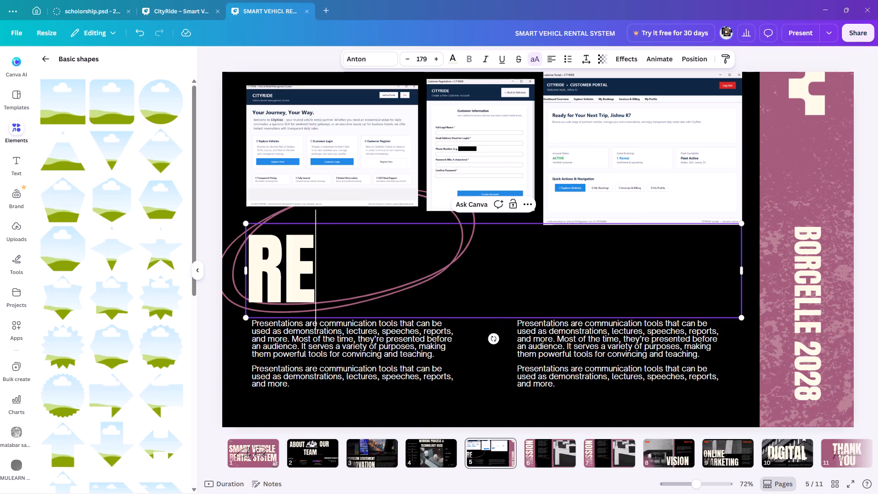
click(535, 60)
text(gistration)
key(comma)
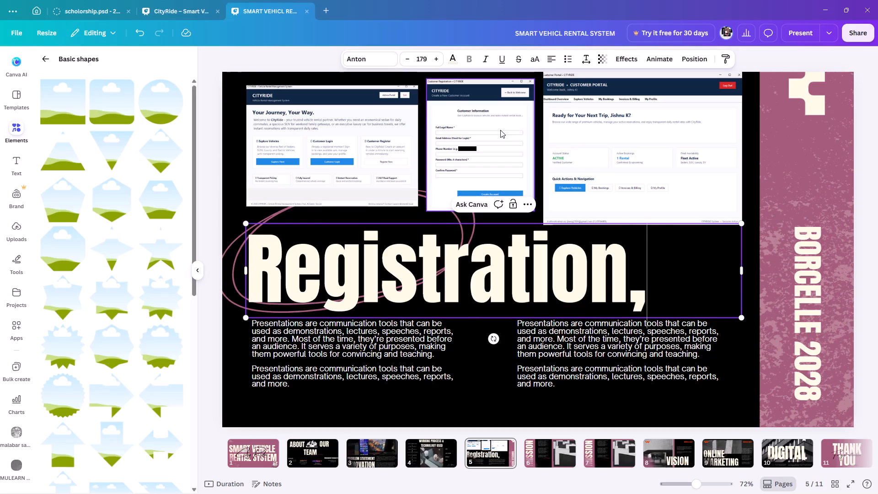
key(space)
key(BackSpace)
key(BackSpace)
key(space)
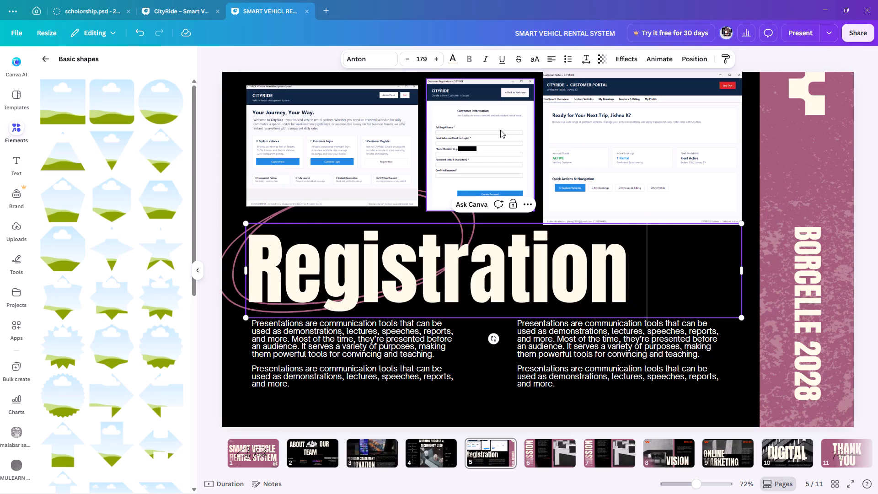
text(,)
key(space)
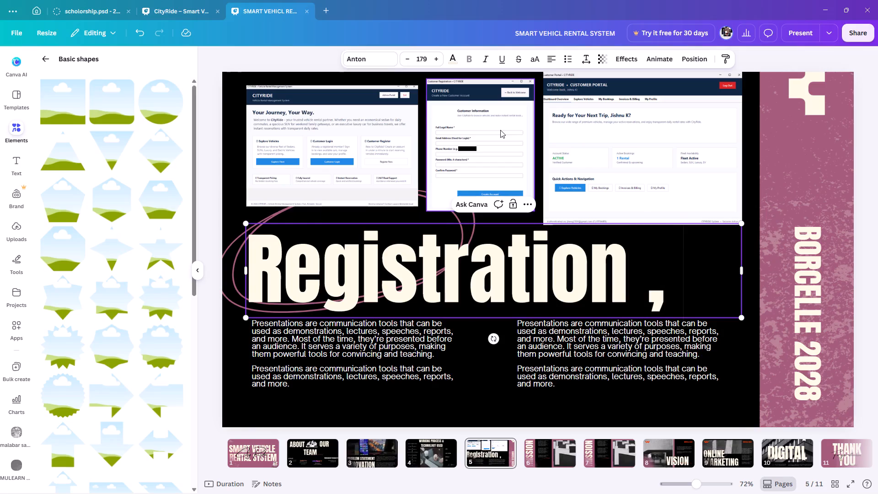
text(Lo)
text(gin)
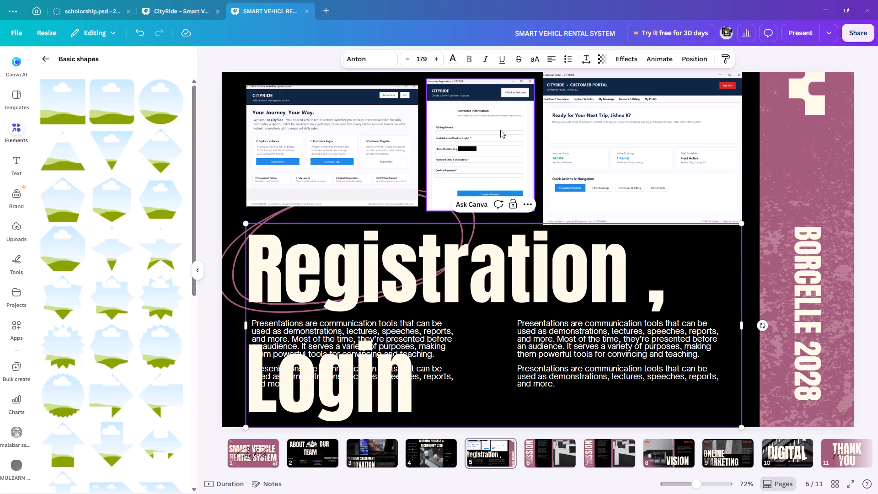
key(space)
text(& Logout)
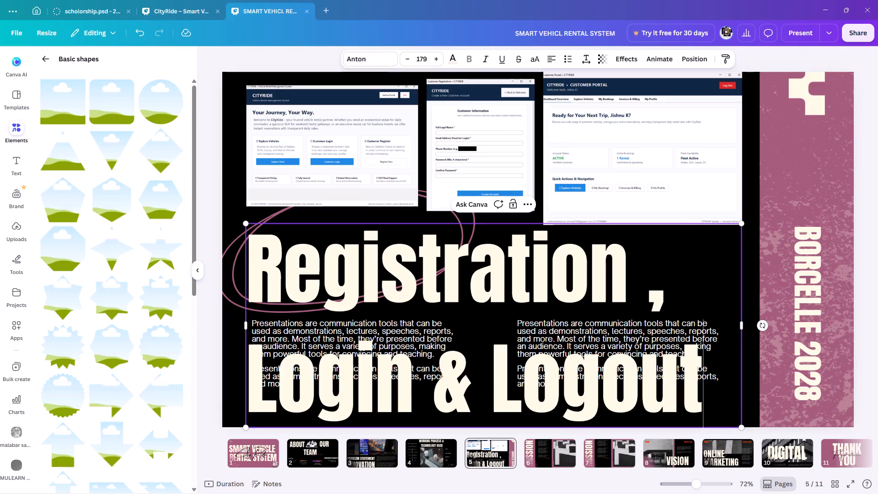
Narrow the heading's text box to end just past "Logout" and reduce its font size to 136.
drag(742, 326, 758, 327)
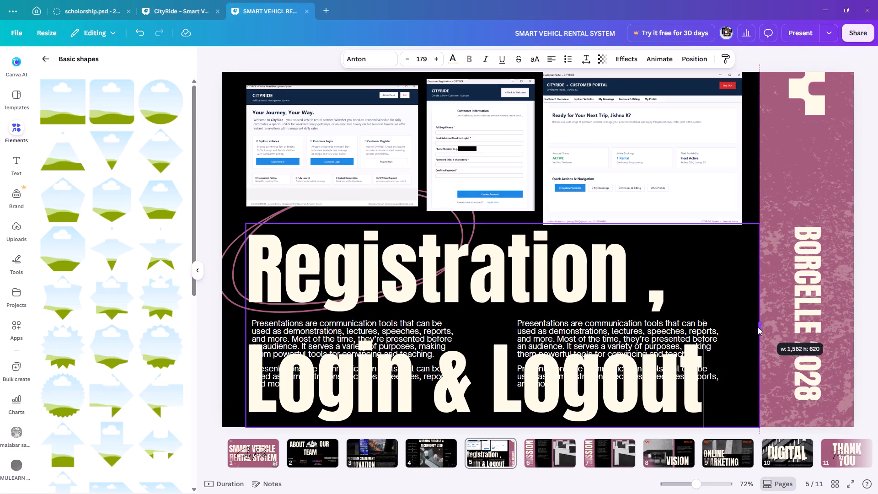
drag(758, 327, 714, 336)
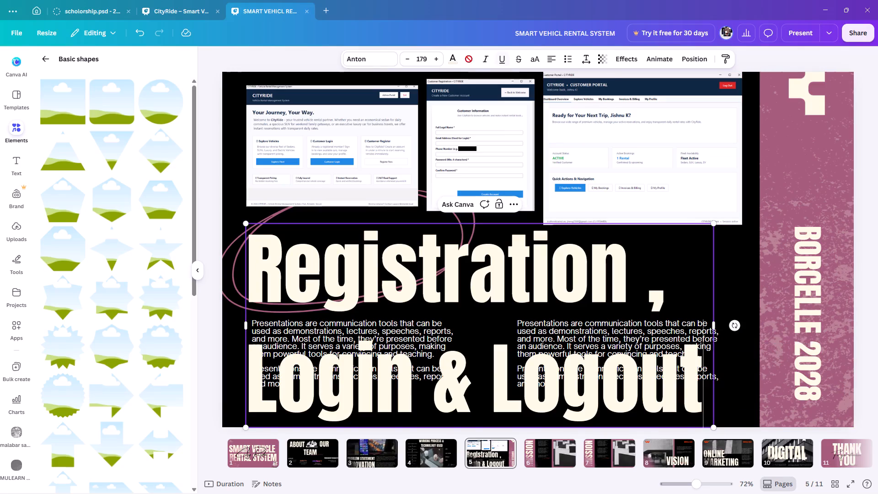
click(407, 58)
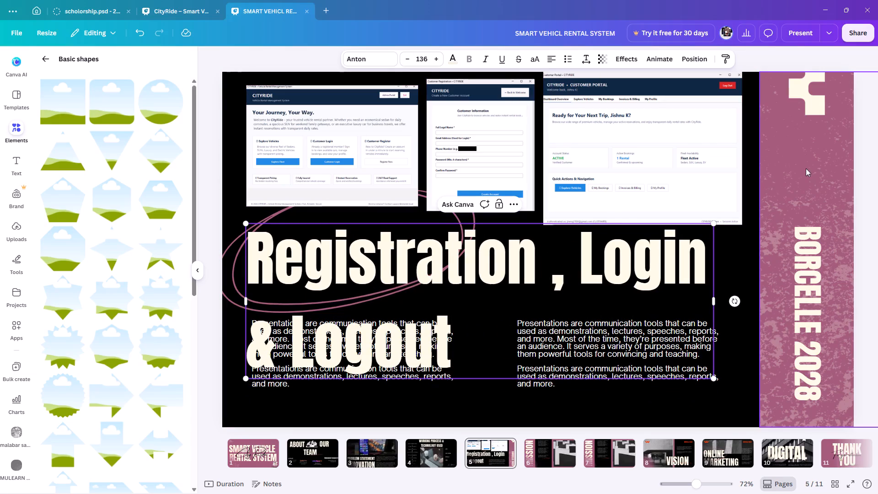
Move the grunge texture graphic off the pink side band to the bottom of the slide's black area.
click(810, 244)
click(806, 260)
click(808, 291)
right_click(808, 211)
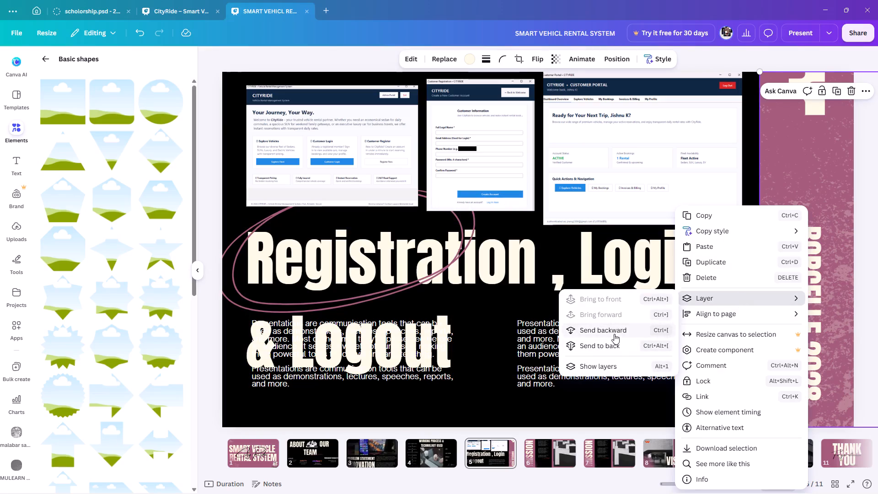
click(829, 192)
drag(829, 192, 693, 237)
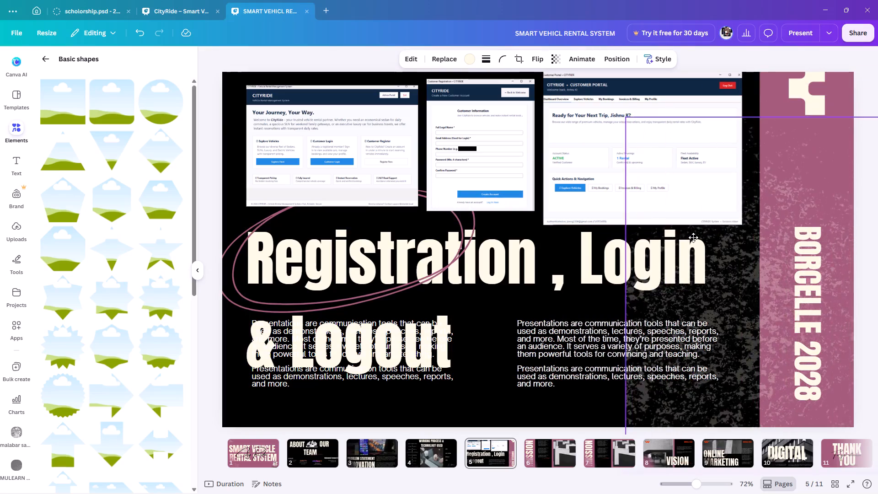
drag(693, 237, 517, 426)
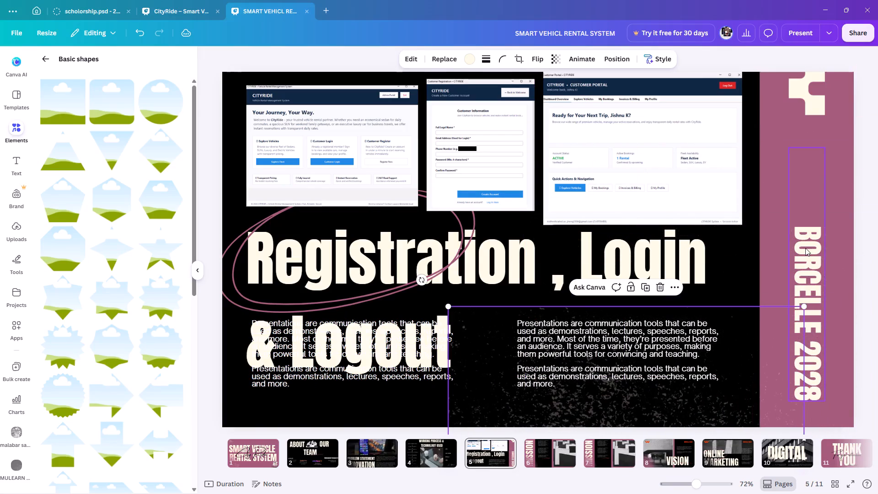
Delete the vertical BORCELLE 2028 text and the cream ornament from the pink side band.
click(801, 251)
key(Delete)
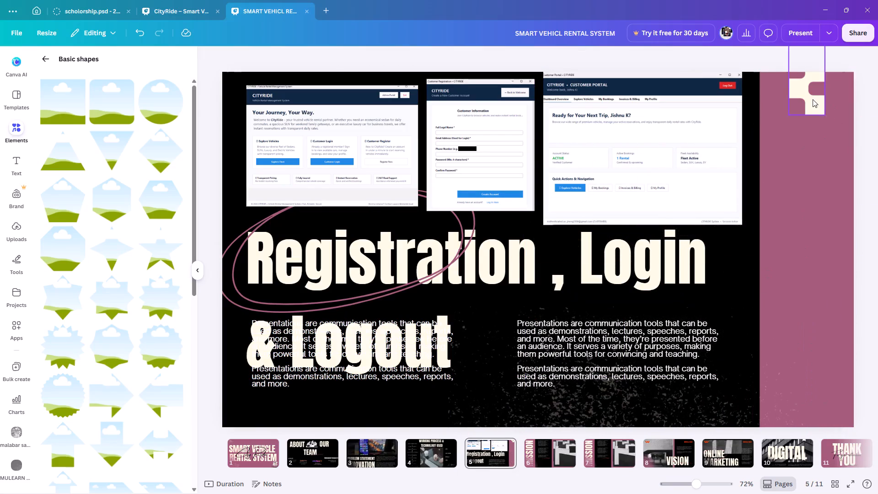
click(813, 99)
key(Delete)
Rotate the "Registration , Login & Logout" heading by about 90° so it reads vertically down the slide.
drag(499, 256, 551, 268)
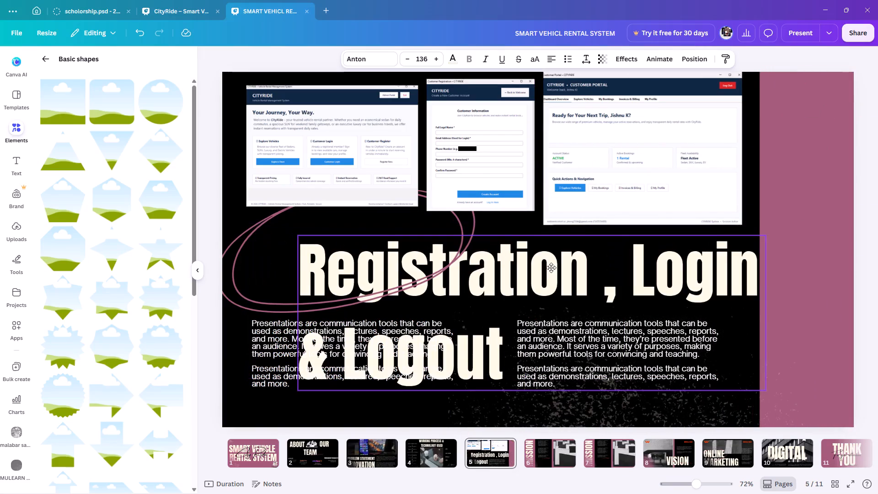
drag(551, 268, 483, 249)
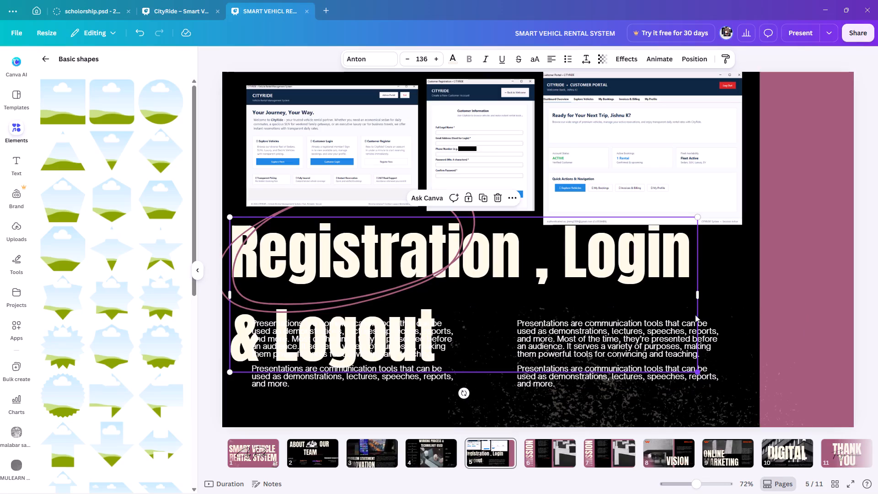
drag(463, 395, 382, 288)
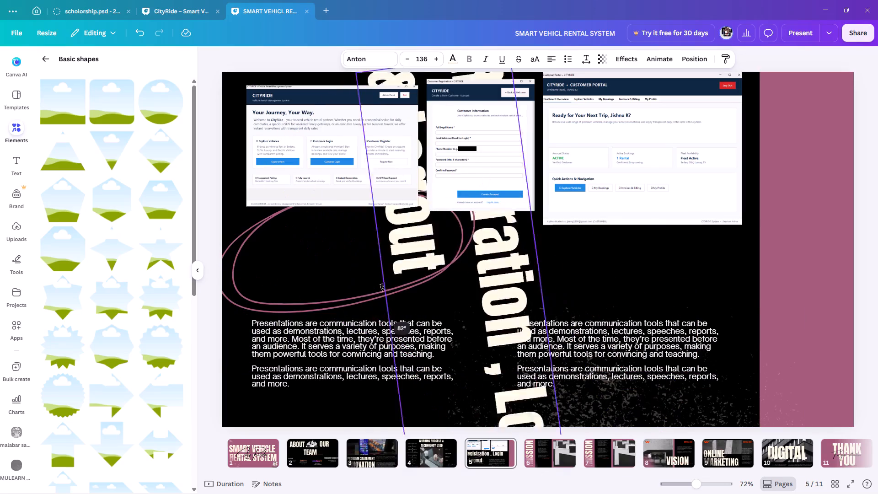
drag(382, 288, 381, 293)
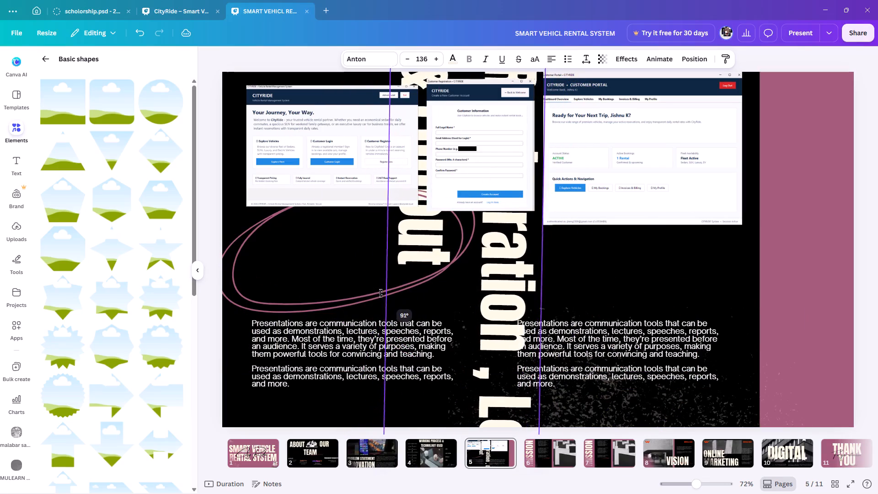
drag(381, 293, 381, 294)
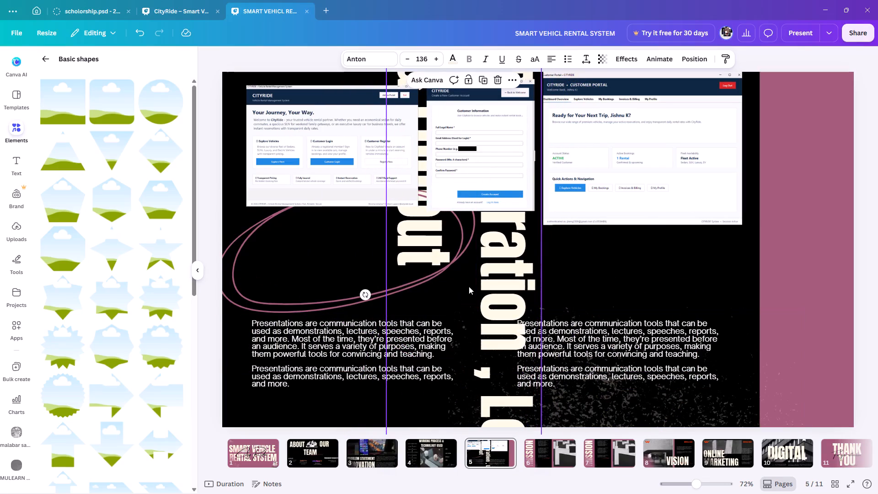
Bring the vertical heading to the front, above the app screenshots, and reposition it over the black area.
drag(489, 276, 779, 276)
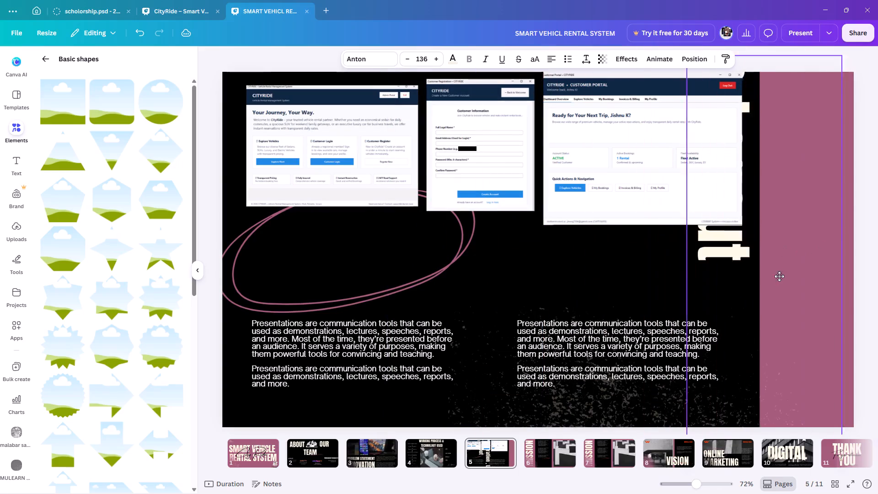
drag(779, 276, 752, 285)
right_click(717, 293)
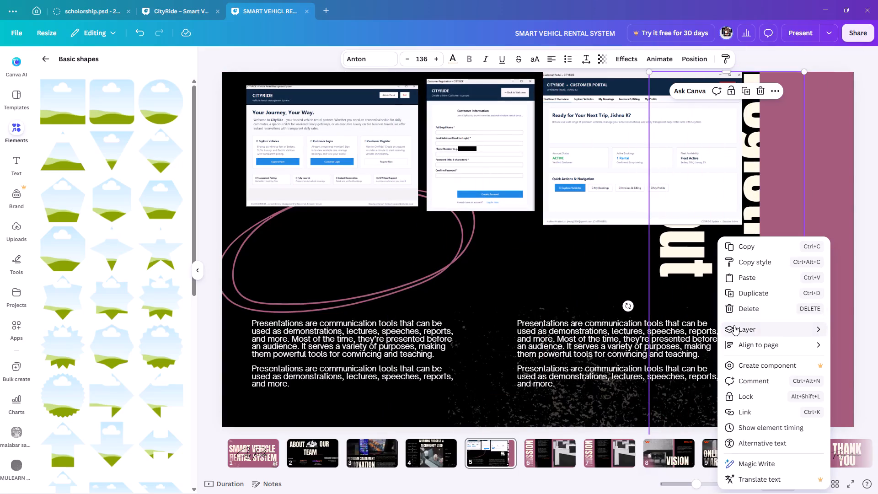
click(680, 328)
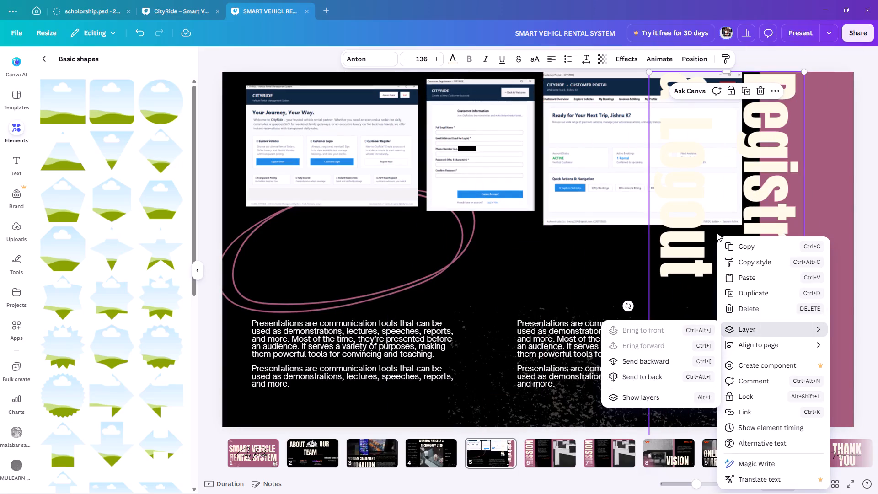
drag(692, 261, 761, 263)
drag(757, 280, 795, 284)
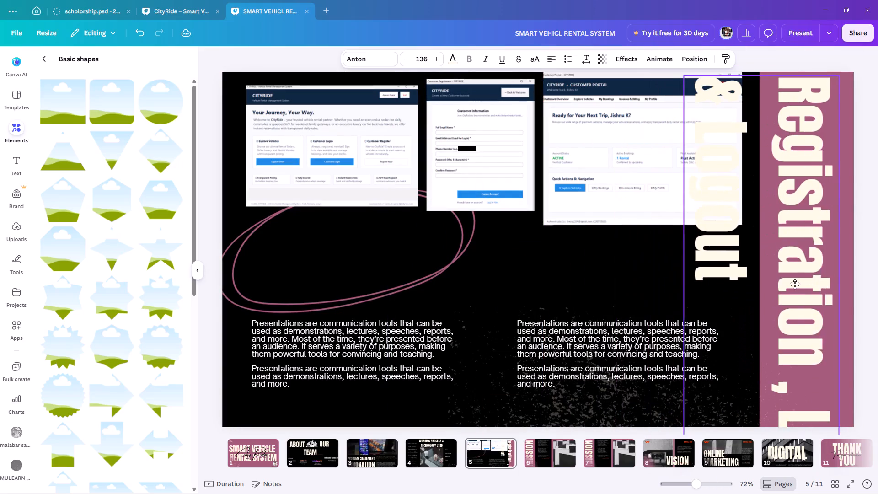
drag(795, 284, 594, 301)
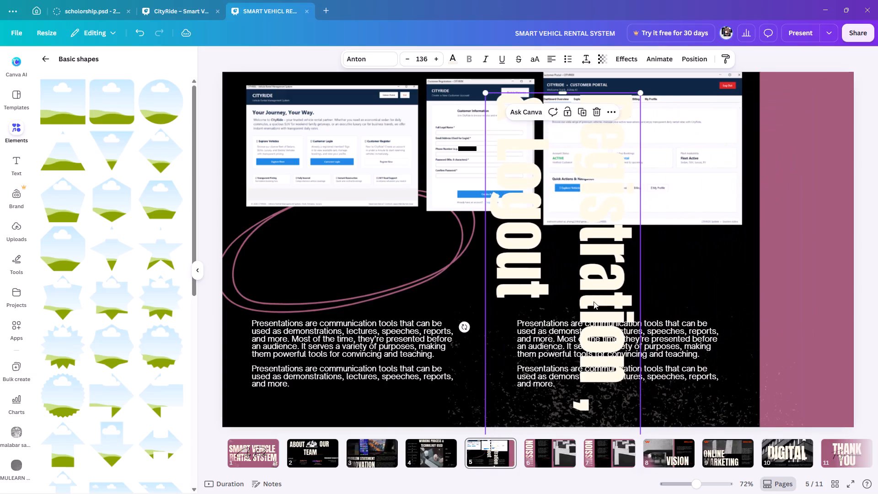
Reduce the vertical heading's font size to 93.4.
click(409, 58)
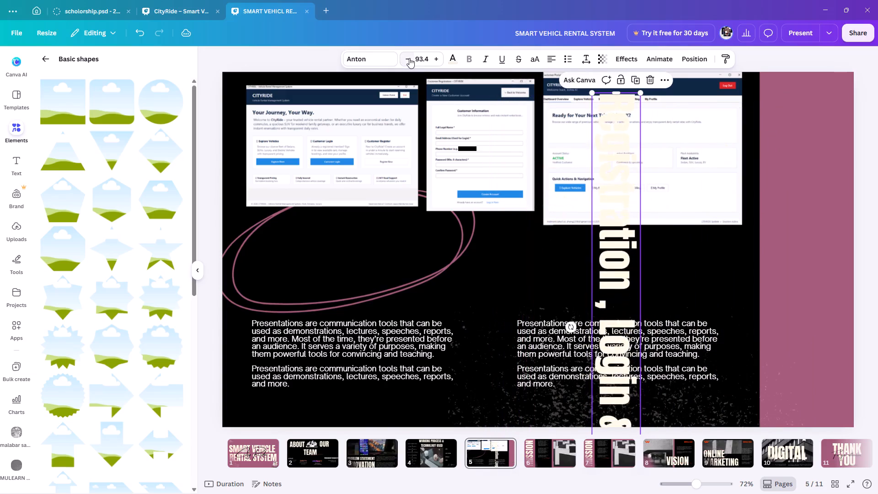
click(438, 54)
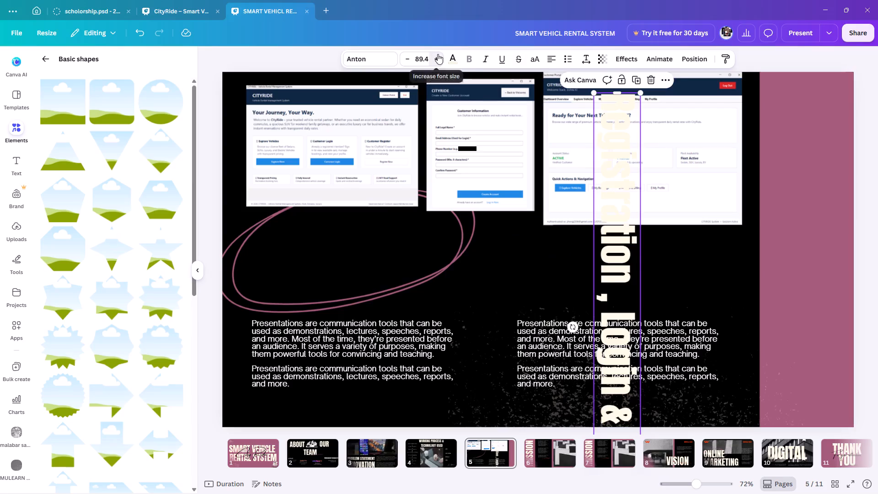
click(438, 54)
click(438, 54)
click(438, 54)
click(438, 54)
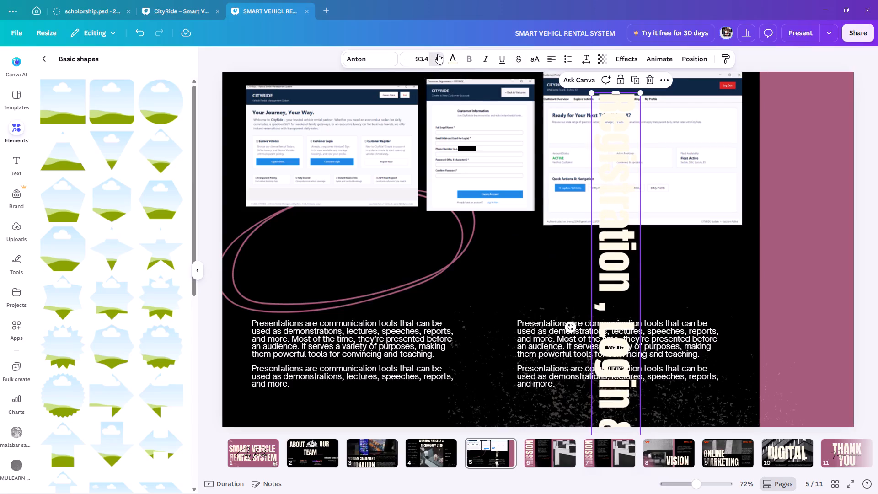
click(411, 61)
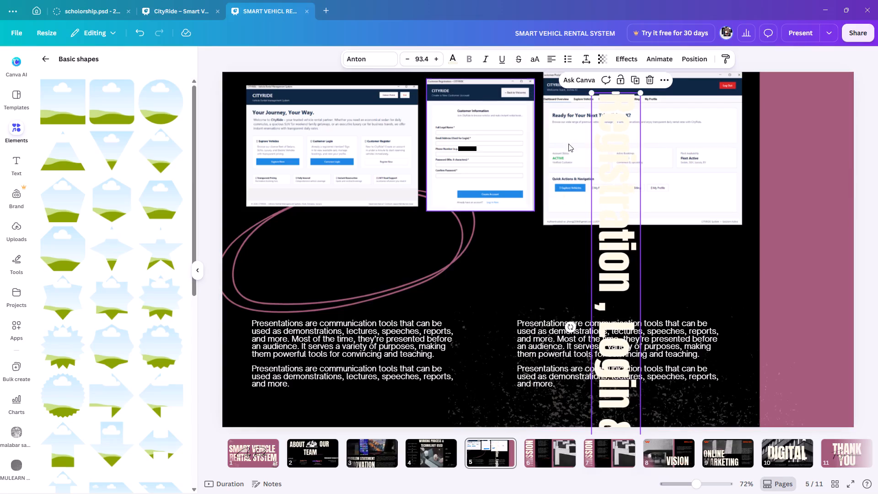
Move the vertical heading onto the pink side band, against the slide's outer edge.
drag(611, 223, 798, 192)
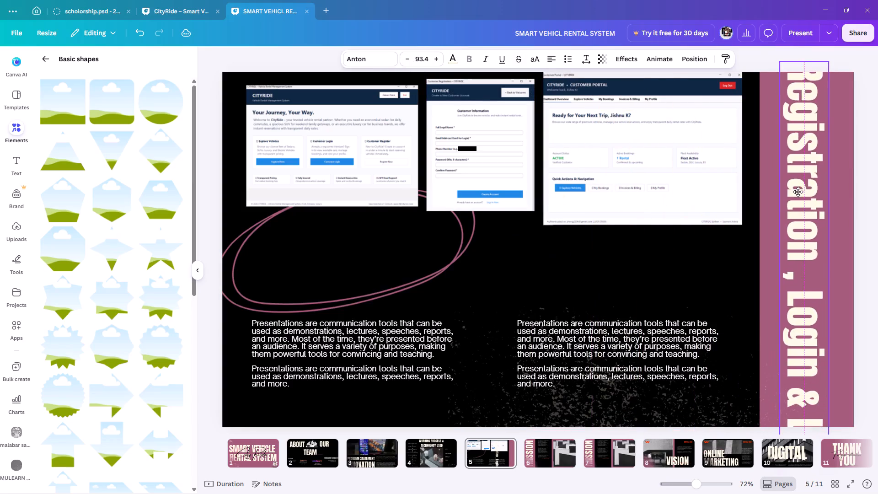
drag(798, 192, 818, 209)
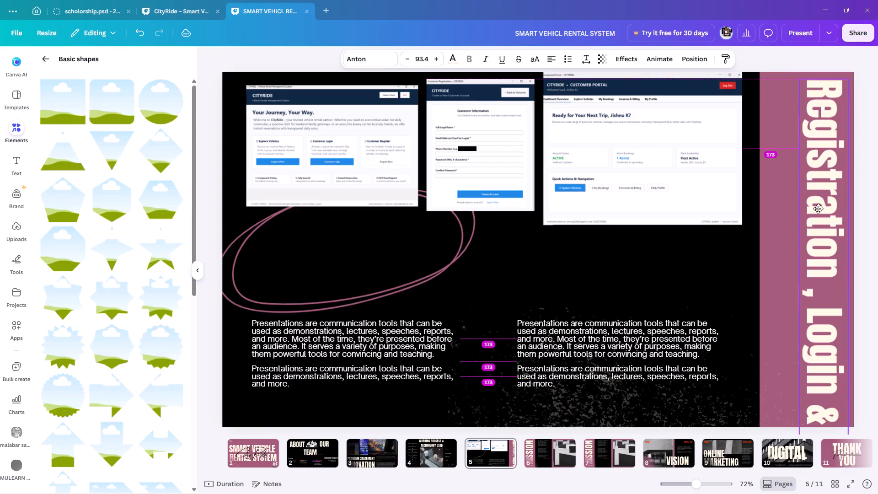
drag(818, 209, 822, 209)
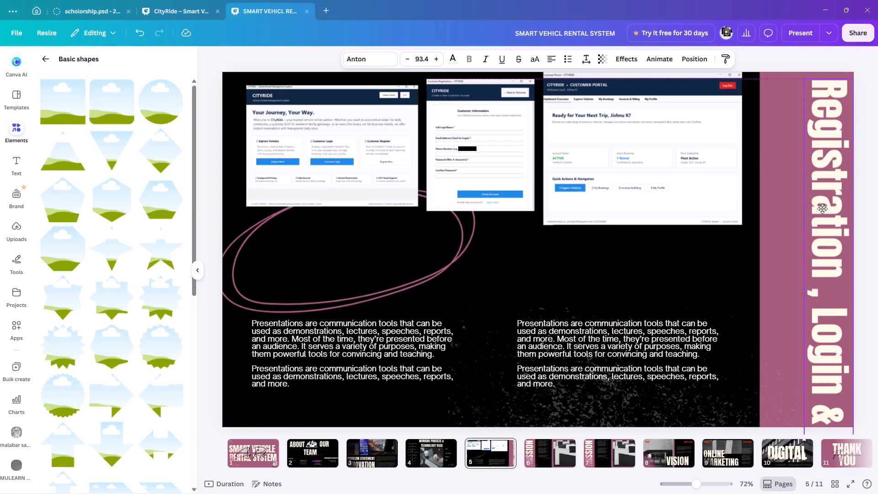
drag(822, 209, 822, 209)
Break the heading before "Login" so it runs in two lines, and shift it slightly down the band.
click(830, 313)
click(830, 310)
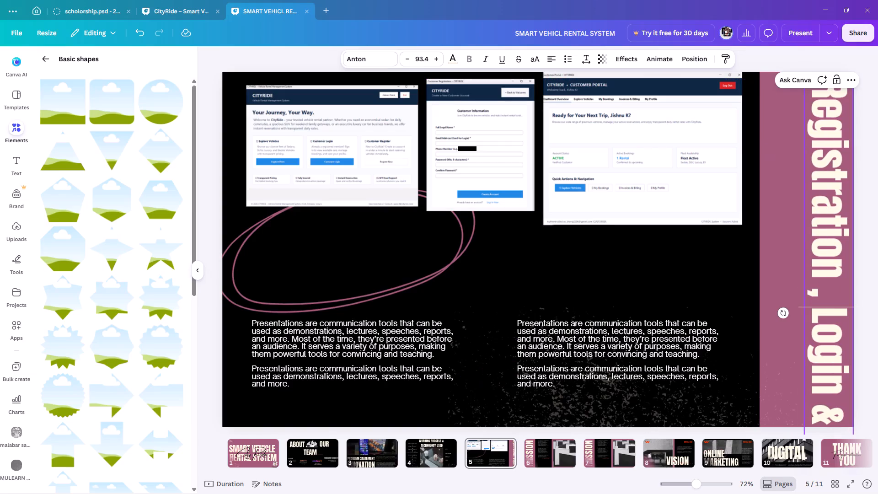
key(Return)
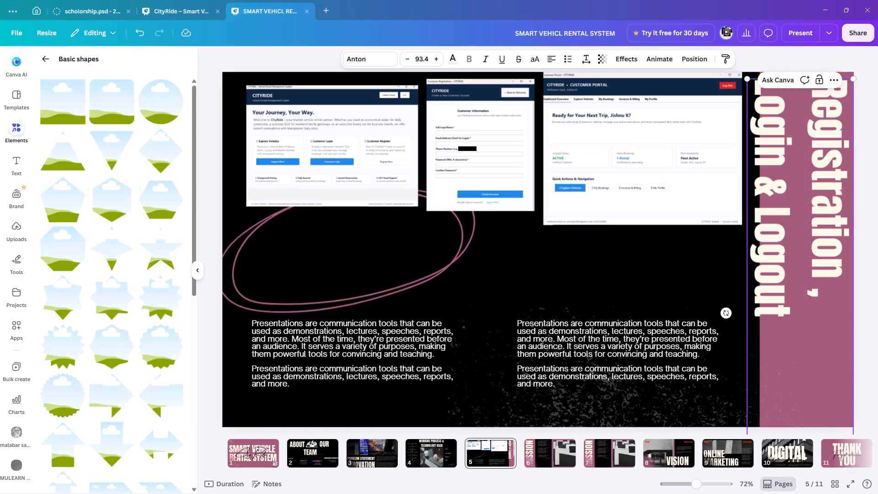
click(816, 214)
click(675, 263)
drag(796, 207, 797, 208)
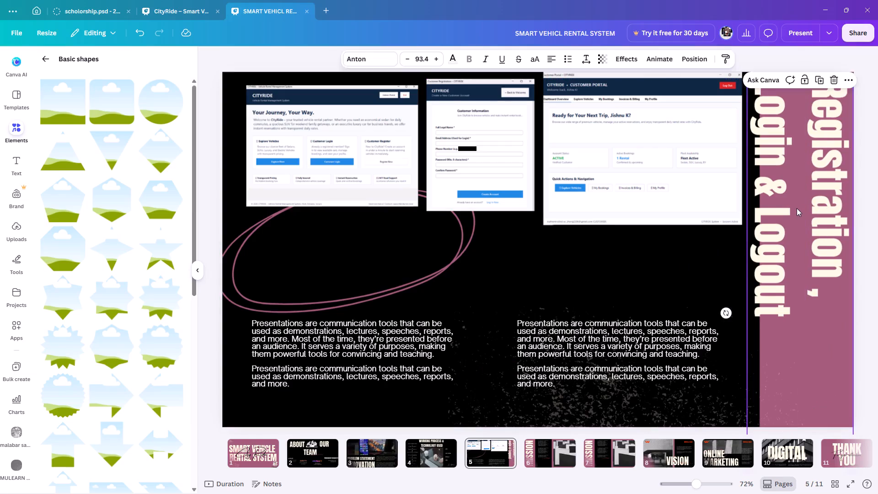
drag(797, 208, 798, 230)
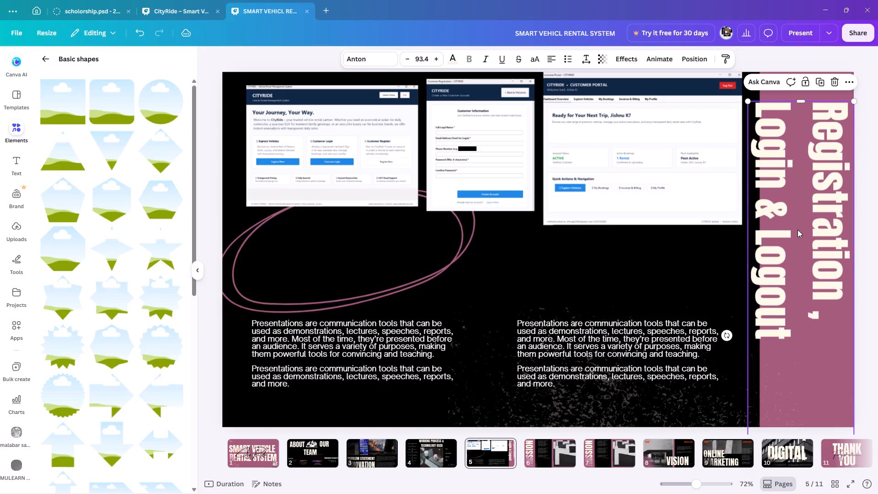
click(773, 221)
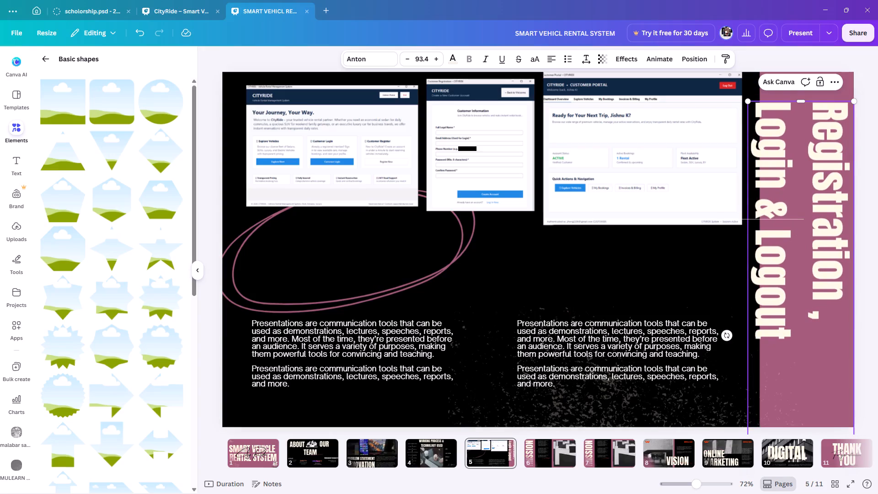
click(675, 269)
Fit the two-line heading within the pink band with font size 88.4 and line spacing 1.21.
click(812, 217)
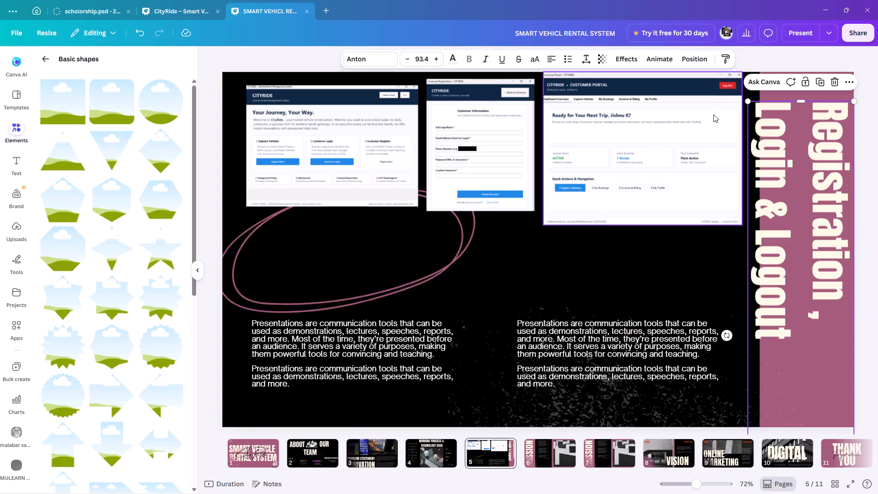
triple_click(404, 59)
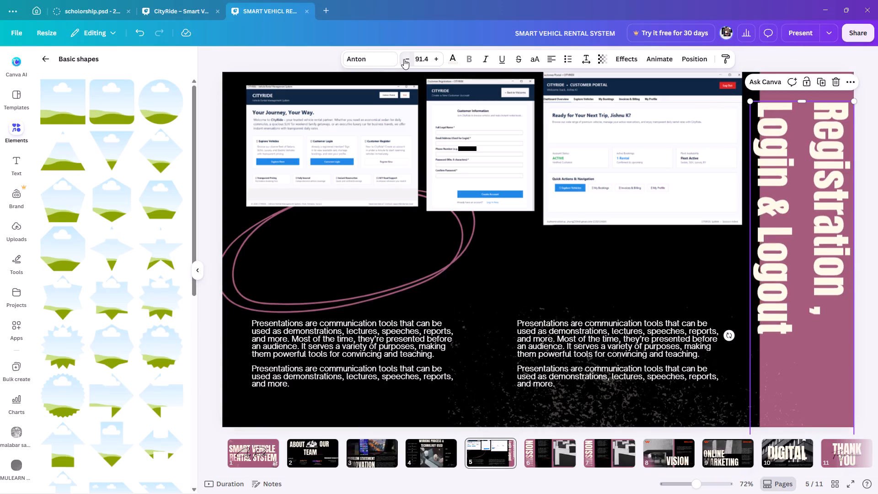
triple_click(404, 59)
triple_click(404, 59)
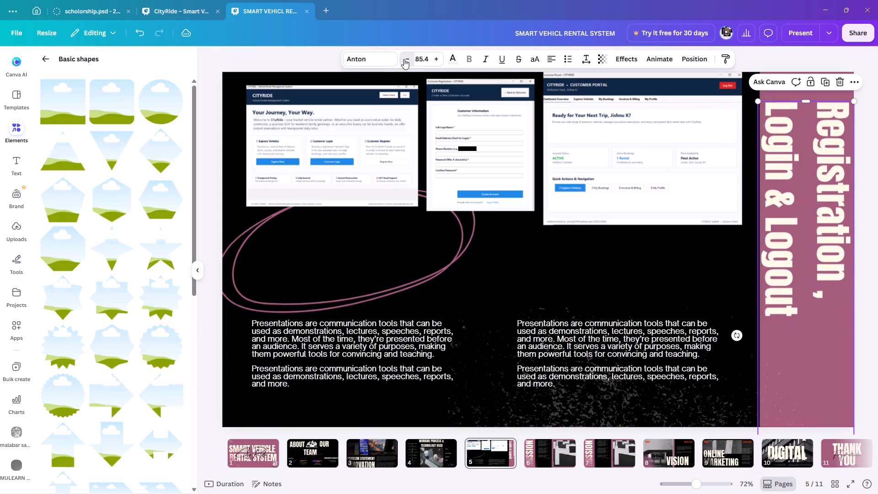
click(404, 59)
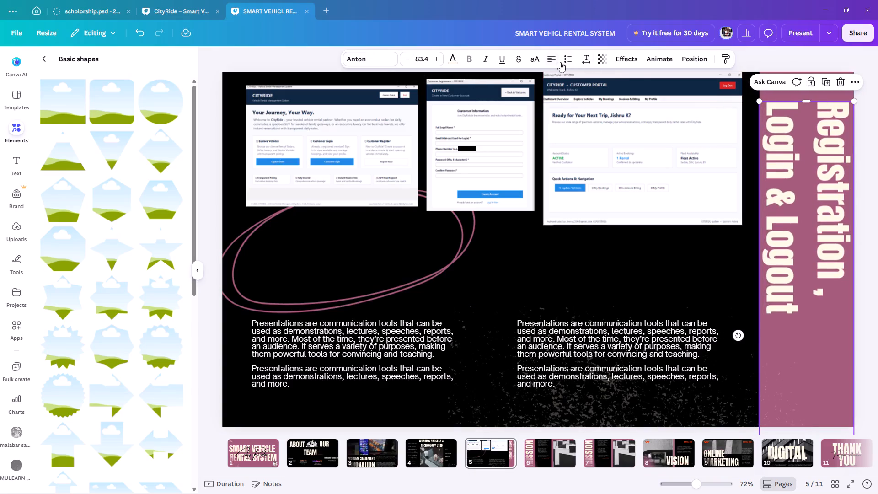
click(585, 60)
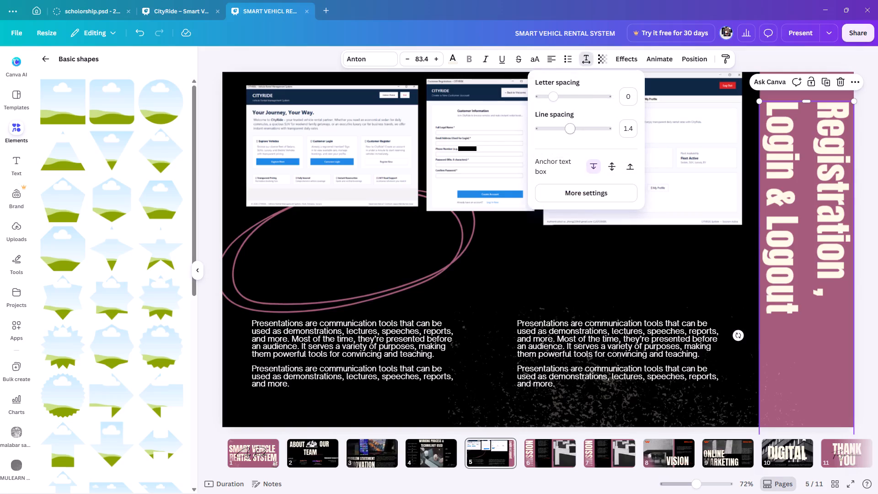
drag(569, 133, 563, 134)
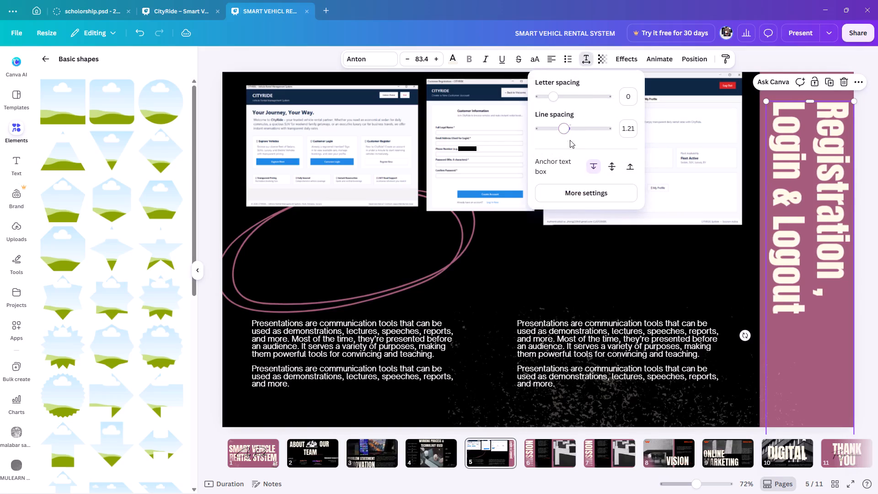
triple_click(435, 57)
double_click(435, 57)
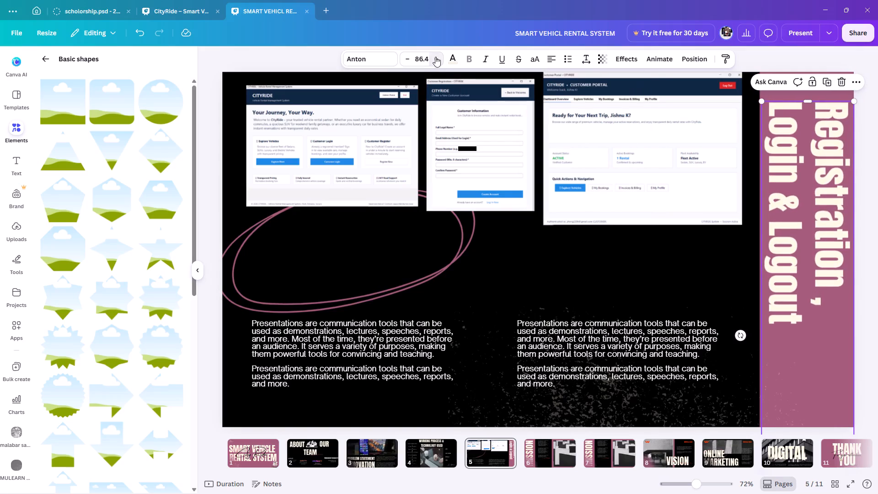
click(682, 294)
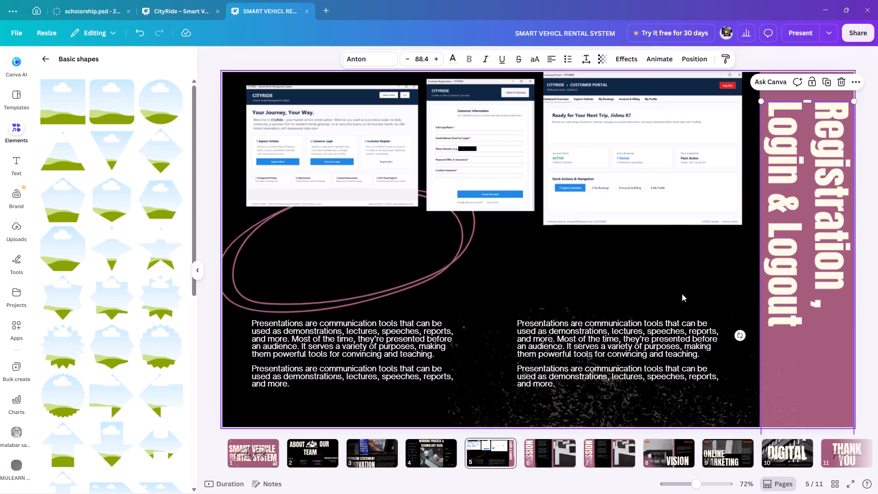
Move the two-line heading down to roughly the vertical middle of the pink band.
drag(792, 186, 792, 226)
click(654, 290)
Move the pink hand-drawn oval up behind the app screenshots, centred around the registration form.
drag(451, 251, 581, 183)
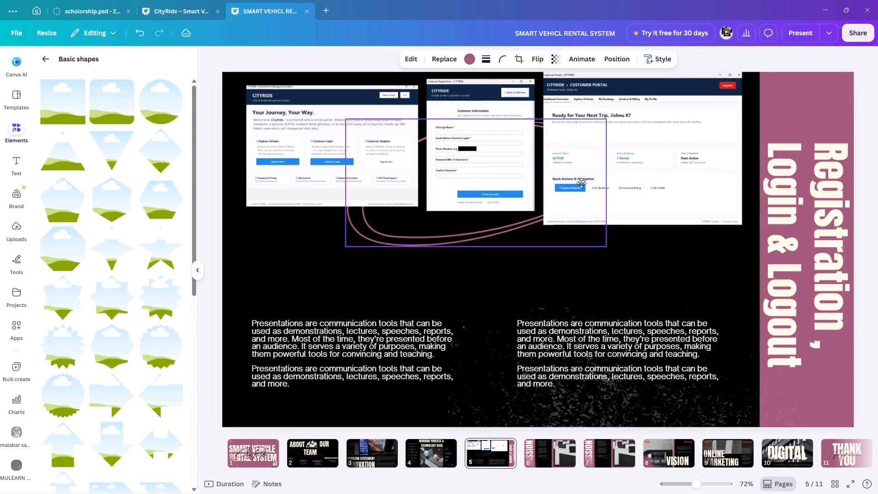
drag(581, 183, 575, 178)
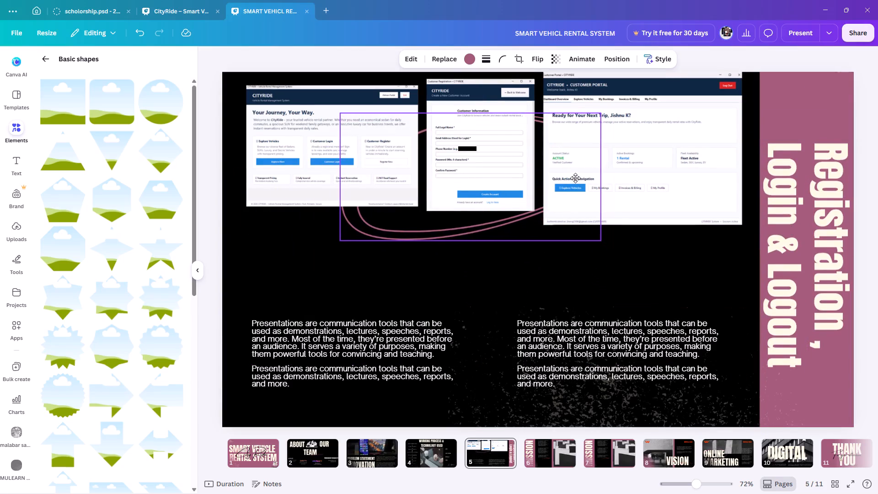
drag(575, 178, 580, 173)
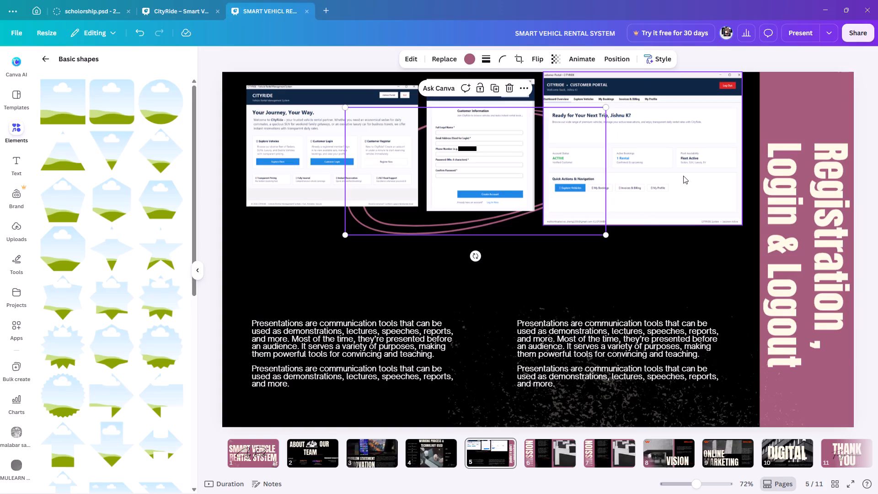
click(683, 176)
scroll(679, 166, up, 1)
scroll(651, 178, down, 1)
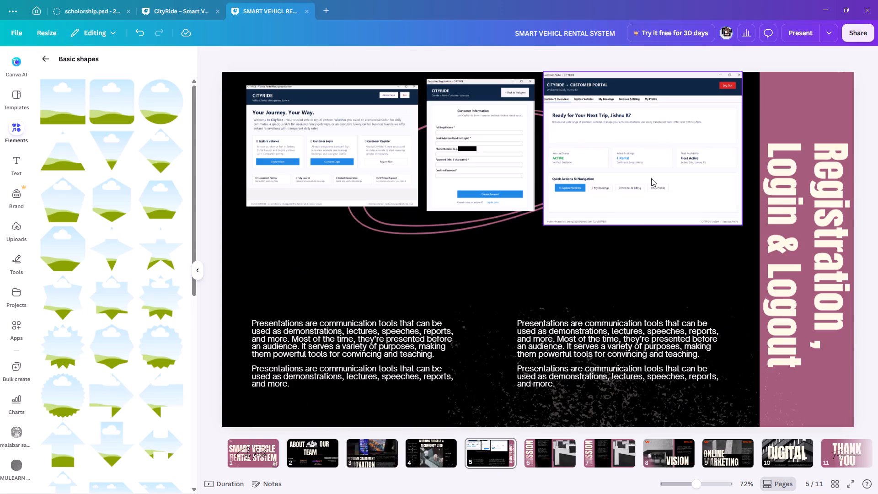
Crop the window title bar off the top of the Customer Portal screenshot, then nudge the screenshot up beside the registration form.
click(652, 102)
drag(645, 74, 645, 78)
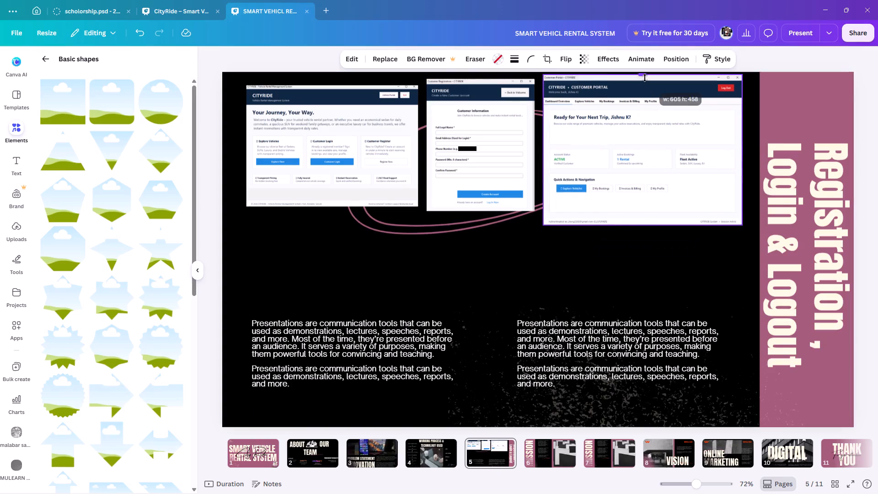
drag(645, 78, 639, 86)
drag(637, 150, 642, 142)
Move the speckled grain texture from the black background onto the pink heading band, aligned with the band's inner edge.
click(339, 363)
click(351, 339)
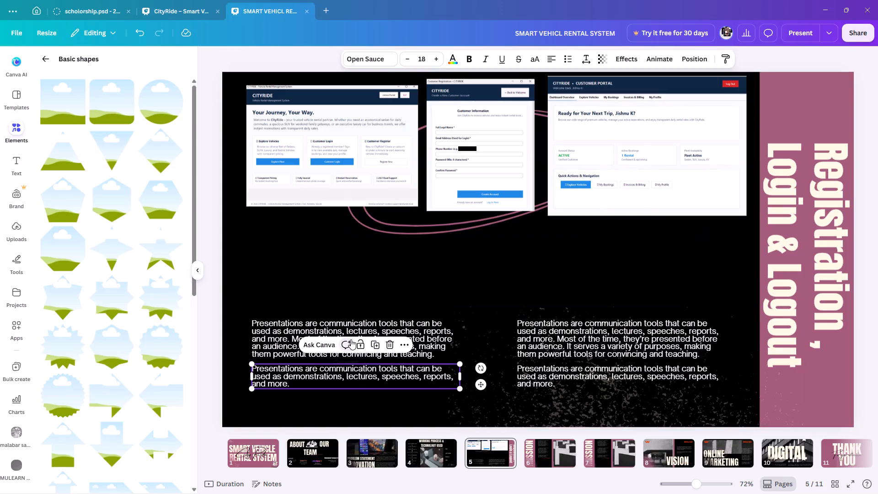
click(373, 310)
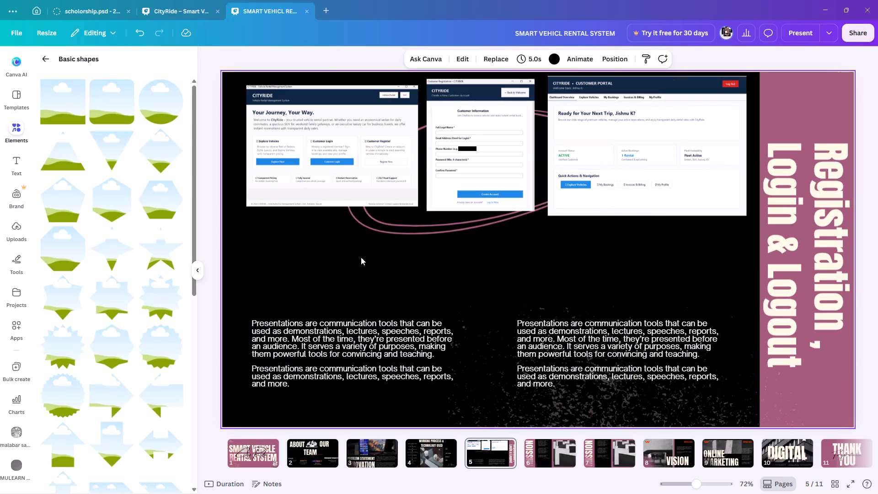
drag(566, 406, 809, 163)
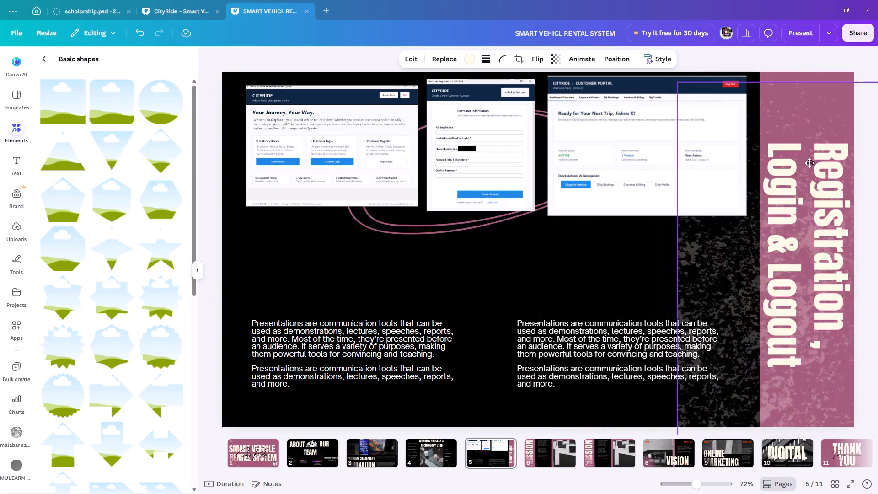
drag(809, 163, 877, 169)
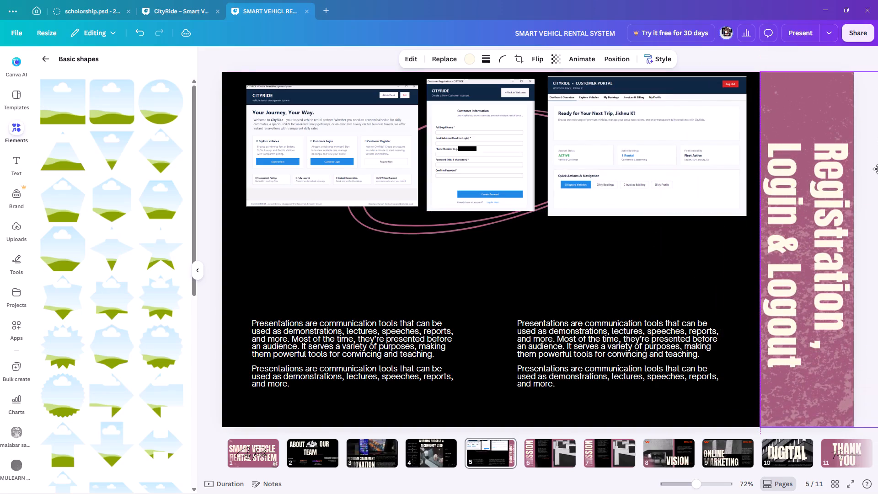
drag(877, 169, 877, 170)
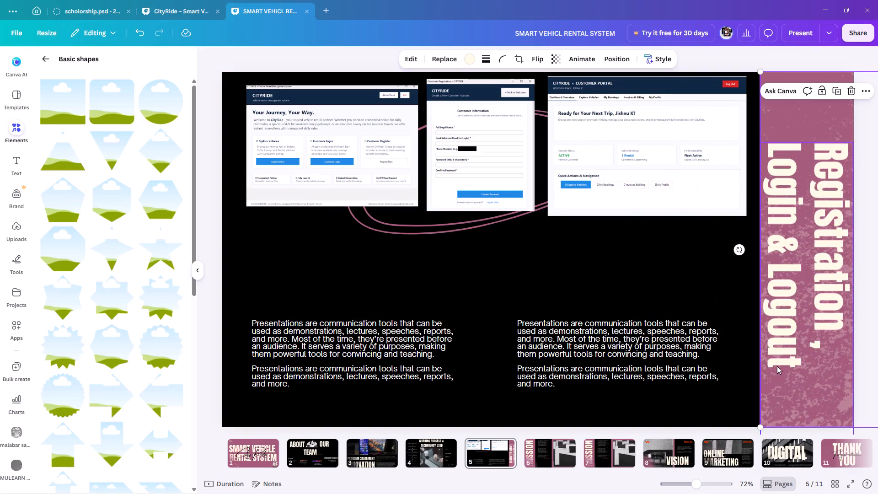
Set the grain texture's transparency to 14.
click(549, 60)
drag(525, 98, 517, 102)
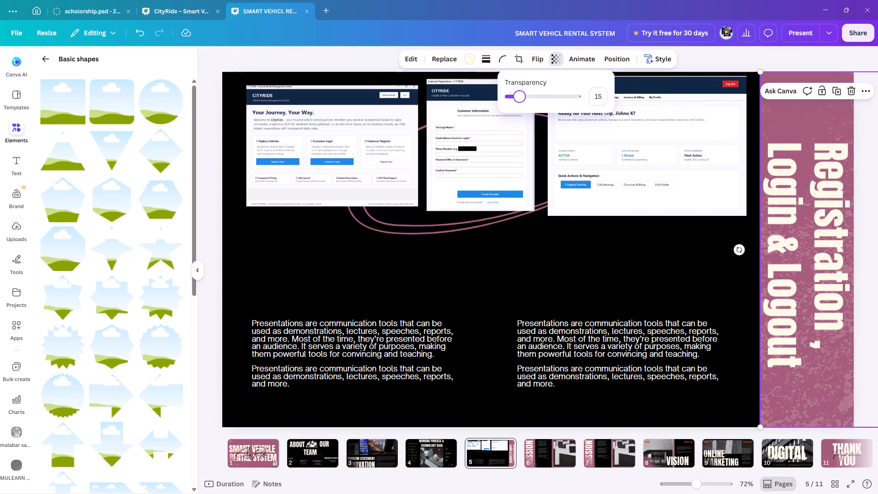
drag(517, 102, 518, 105)
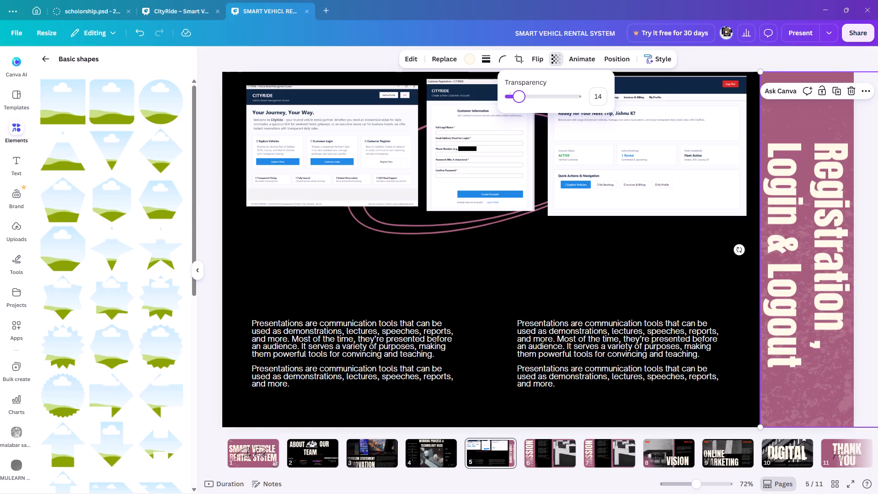
Delete the laptop photo and its empty frame from slide 4, Working Process & Technology Used.
click(436, 442)
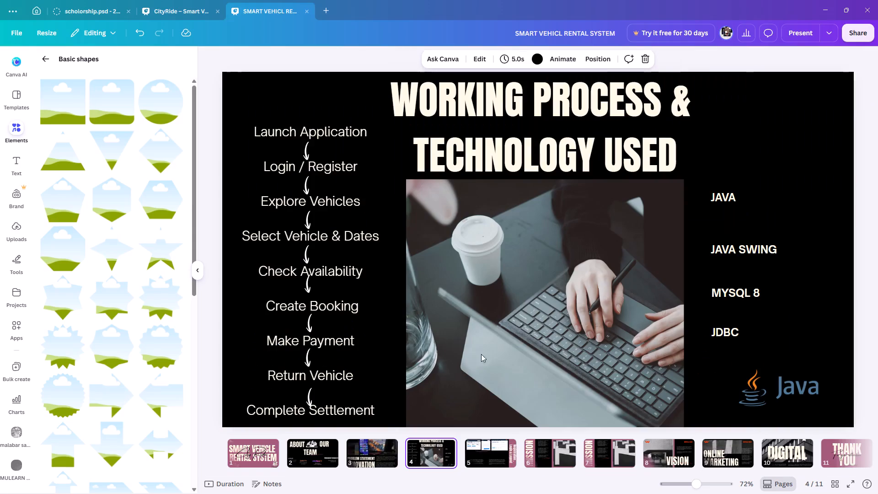
click(516, 304)
key(Delete)
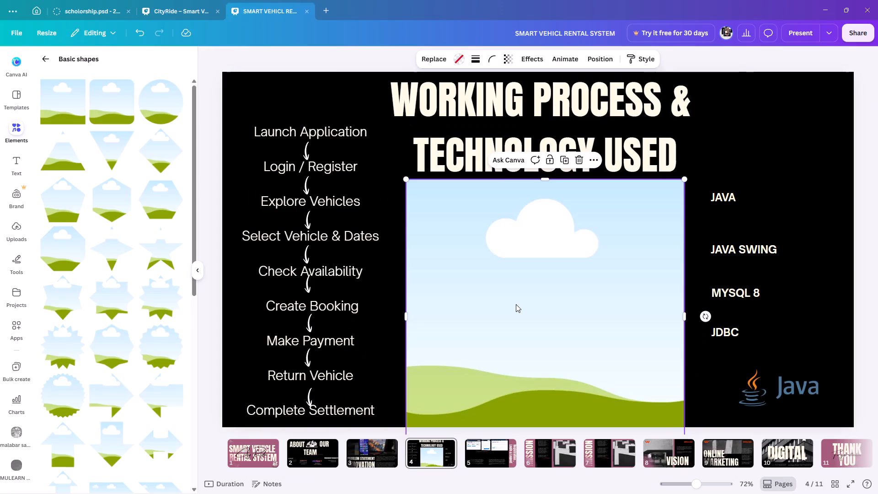
key(Delete)
click(516, 304)
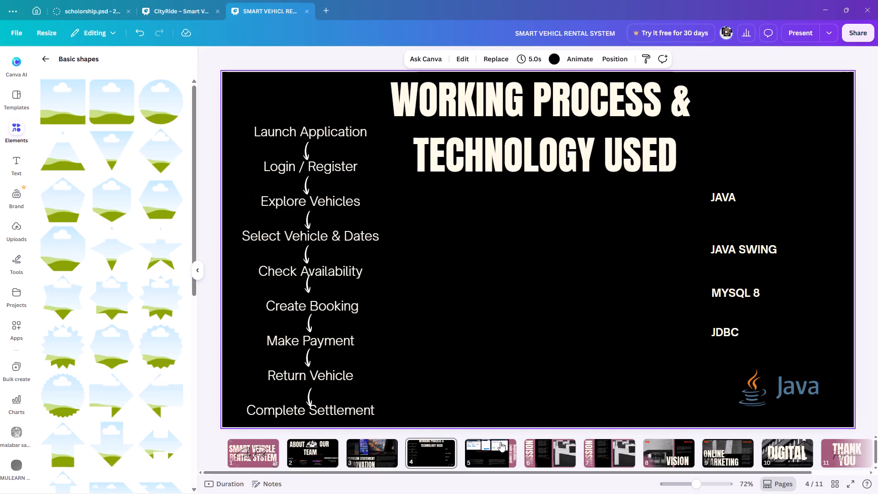
click(479, 451)
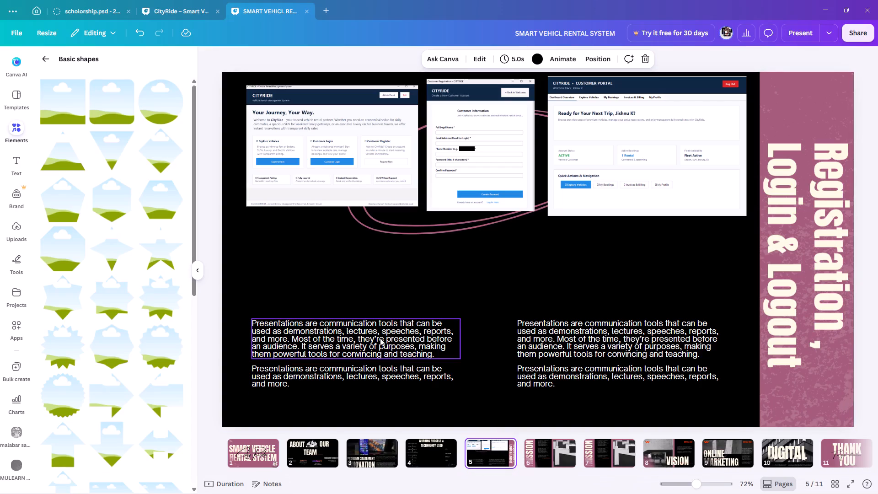
click(349, 343)
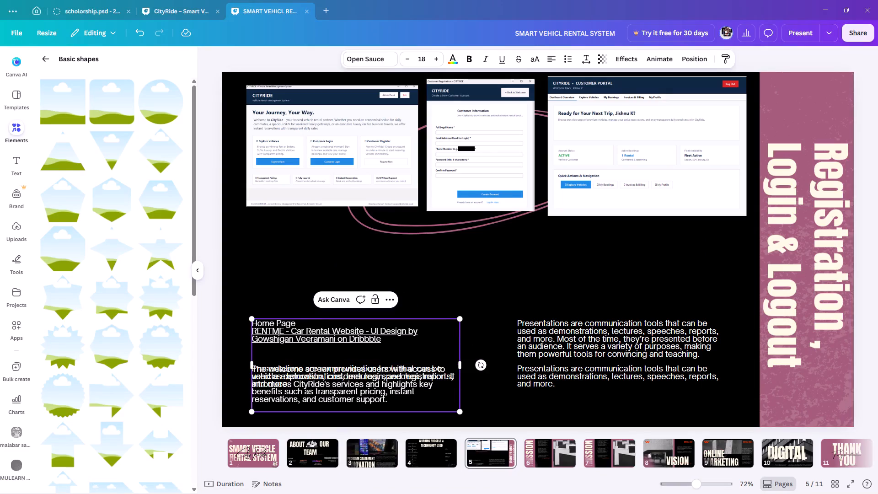
drag(351, 357, 376, 323)
click(530, 293)
drag(420, 351, 420, 351)
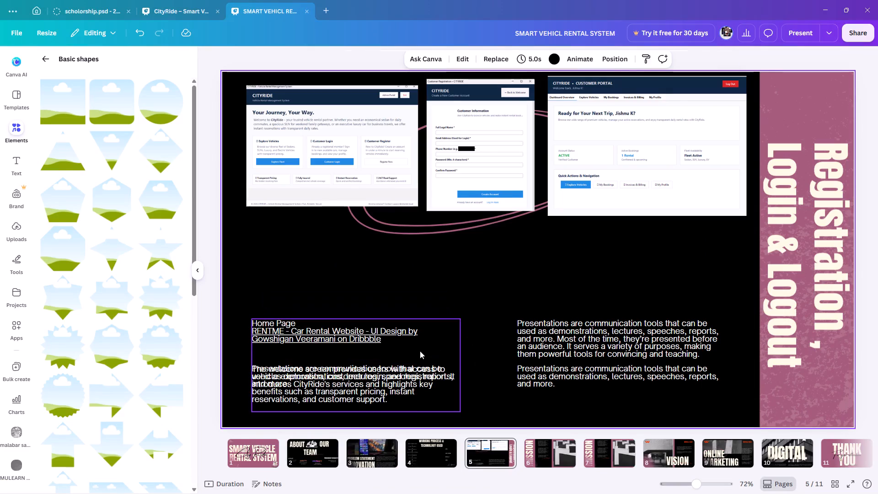
Move the Home Page text box up above the remaining placeholder and delete its Dribbble source link and extra blank lines.
drag(420, 351, 411, 286)
double_click(394, 280)
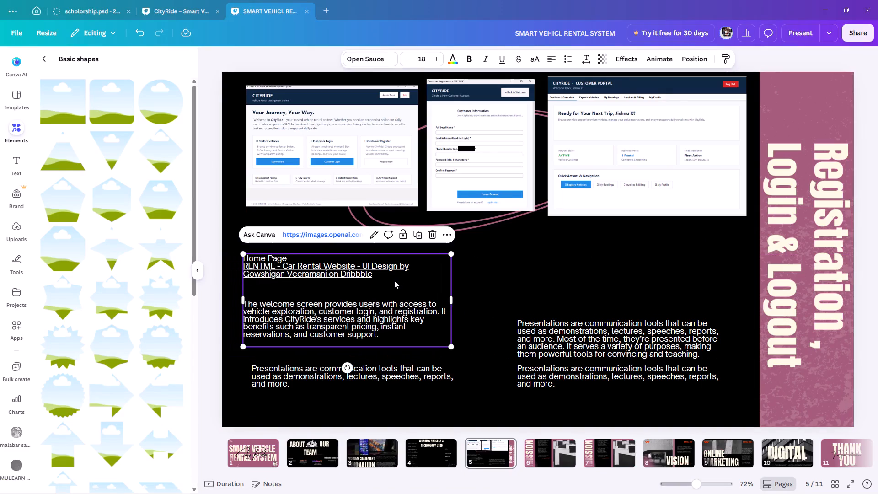
drag(382, 277, 241, 268)
key(BackSpace)
key(BackSpace)
key(BackSpace)
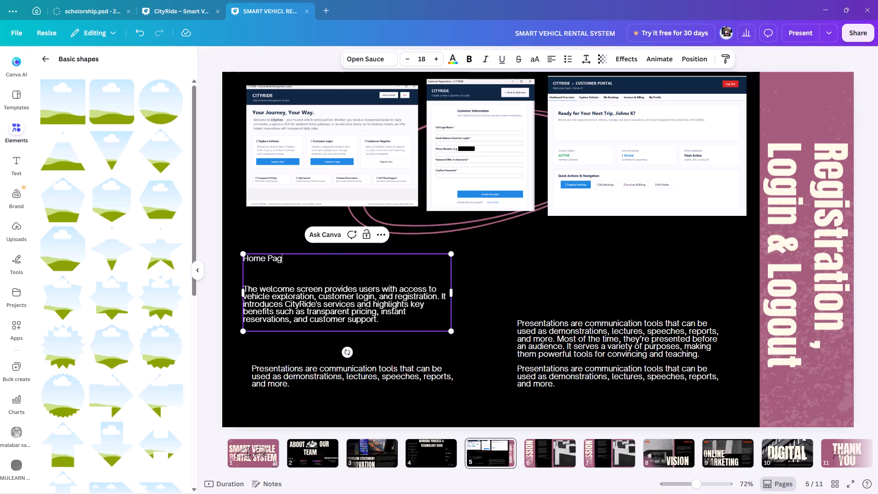
key(e)
key(Down)
key(BackSpace)
key(BackSpace)
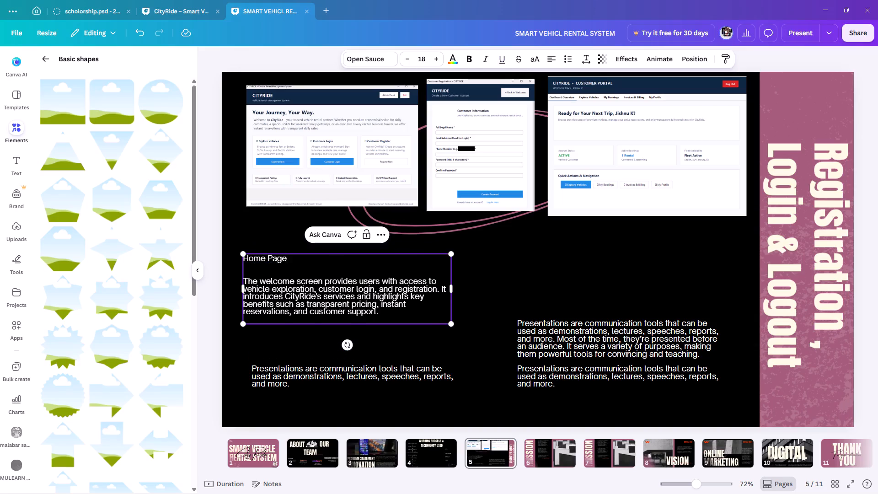
key(e)
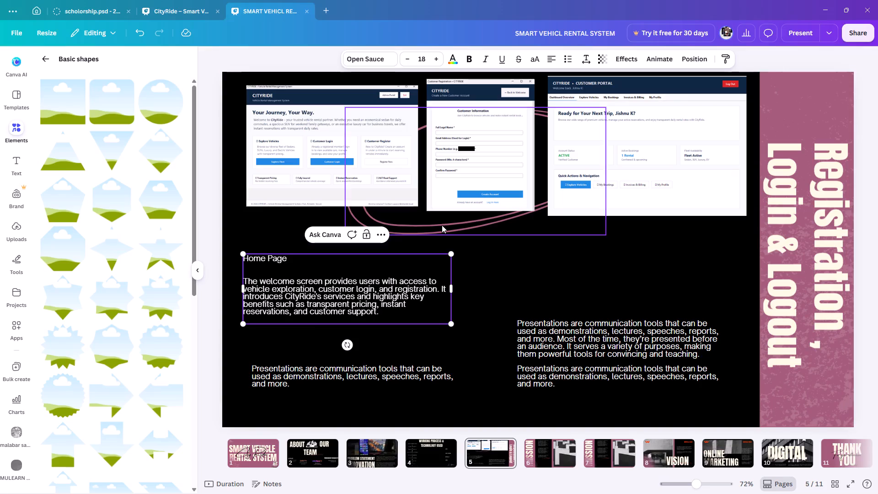
Set the line spacing of the welcome screen description to 1.4.
drag(385, 315, 252, 284)
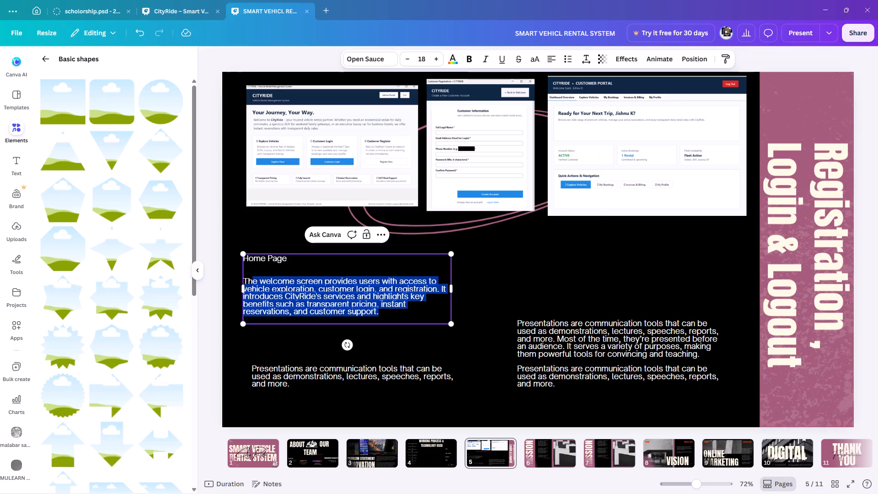
drag(252, 284, 241, 285)
click(585, 62)
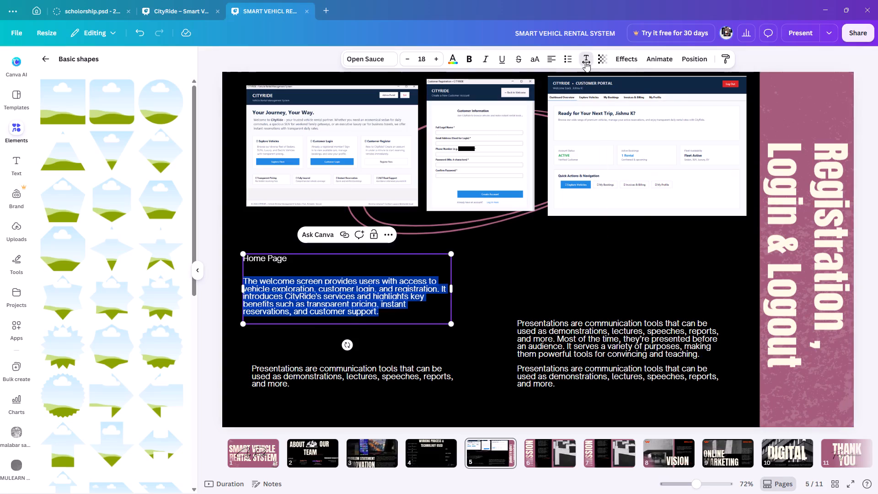
drag(562, 130, 569, 133)
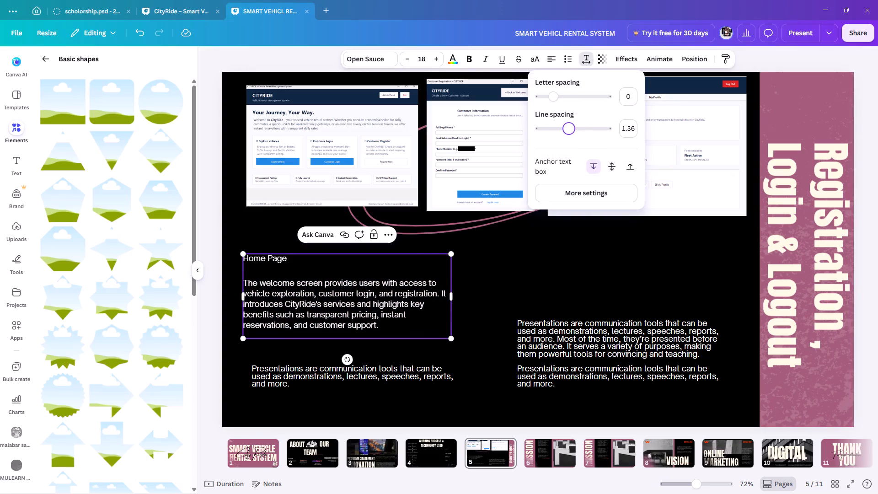
drag(569, 133, 571, 134)
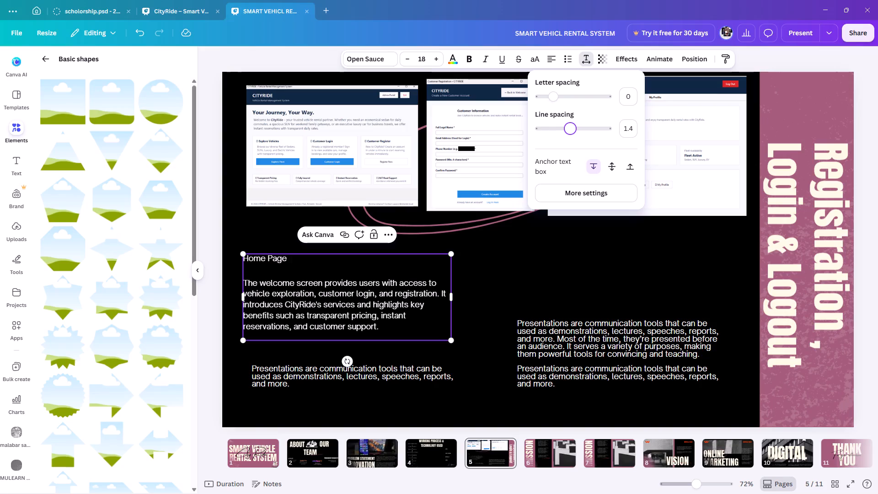
Narrow the Home Page text box to about 499 wide so it fits beneath the first screenshot.
drag(453, 300, 387, 301)
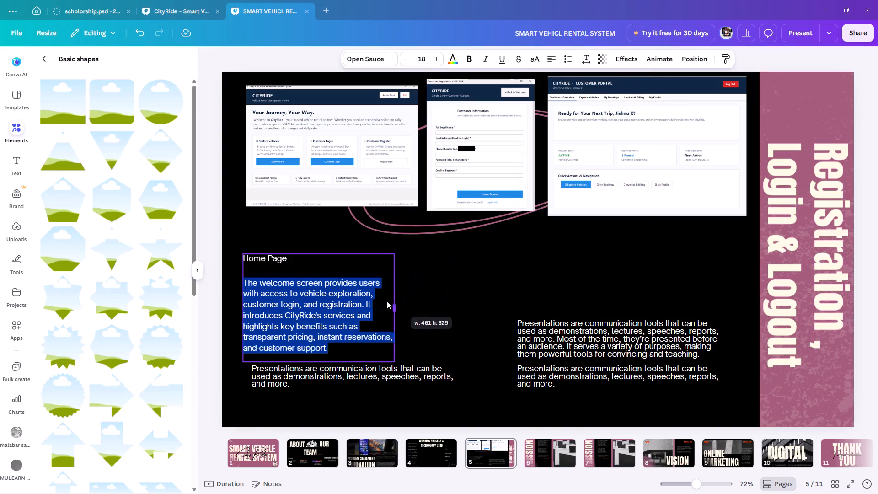
drag(387, 301, 408, 291)
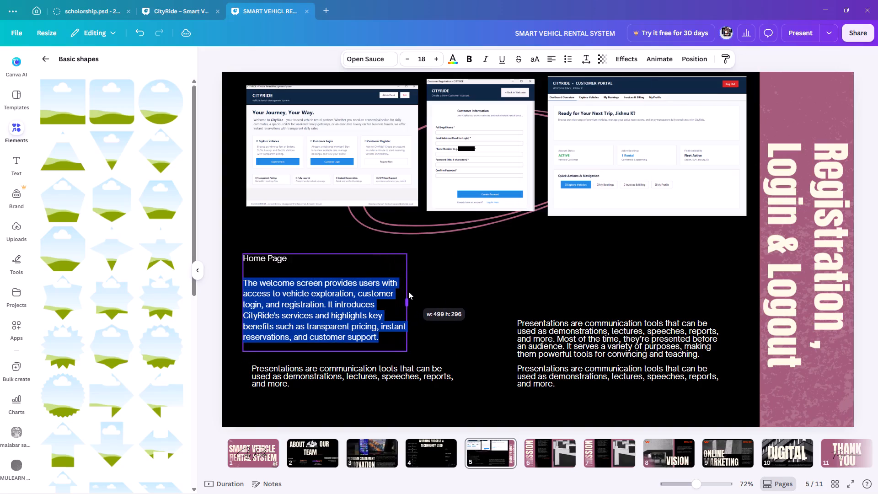
drag(408, 291, 408, 291)
Format the Home Page heading as centred, bold text at size 34.
triple_click(256, 258)
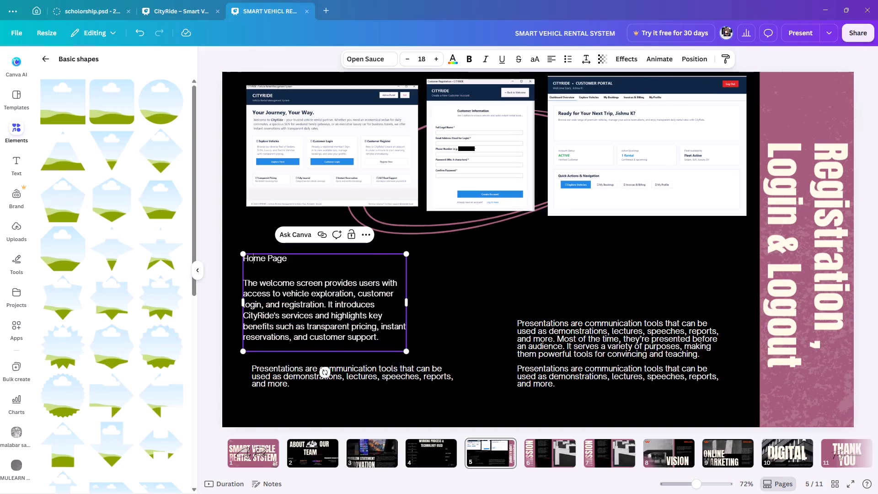
click(256, 258)
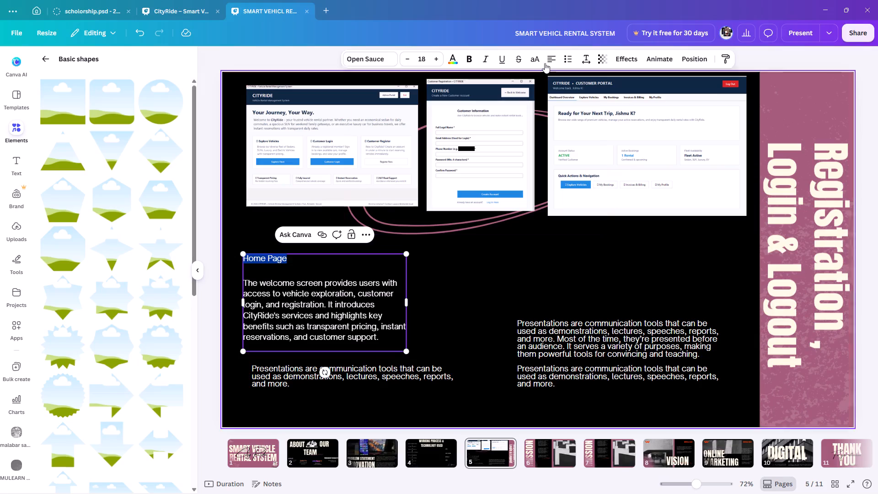
click(547, 59)
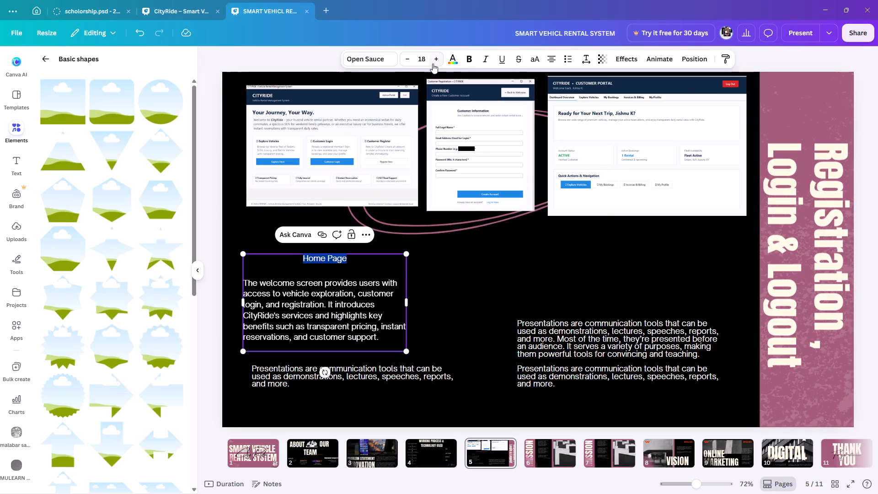
click(465, 56)
triple_click(439, 62)
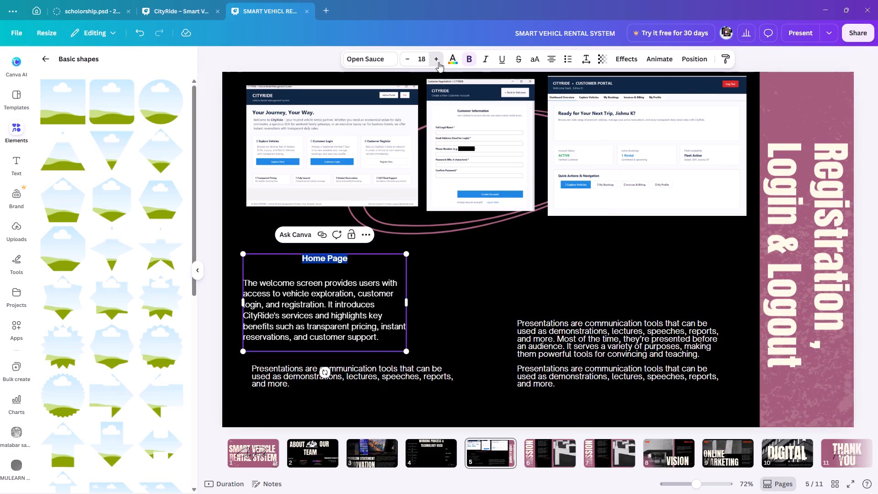
triple_click(439, 62)
triple_click(439, 62)
triple_click(439, 62)
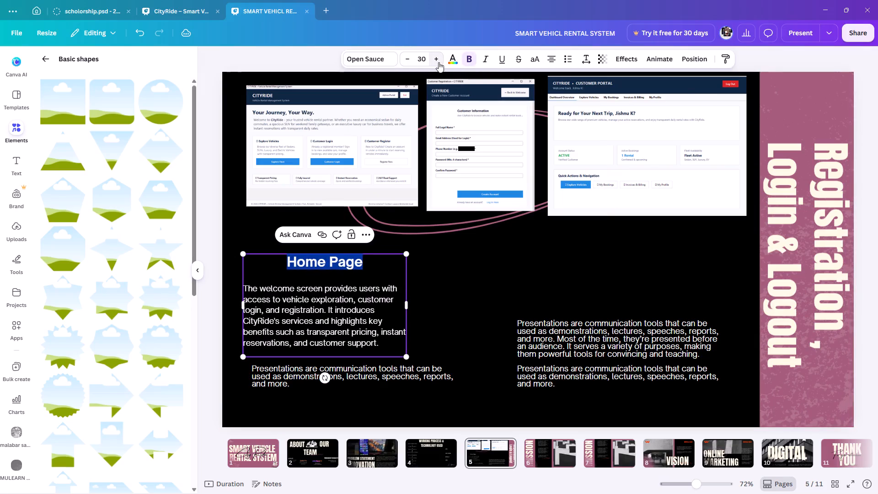
triple_click(439, 62)
click(439, 62)
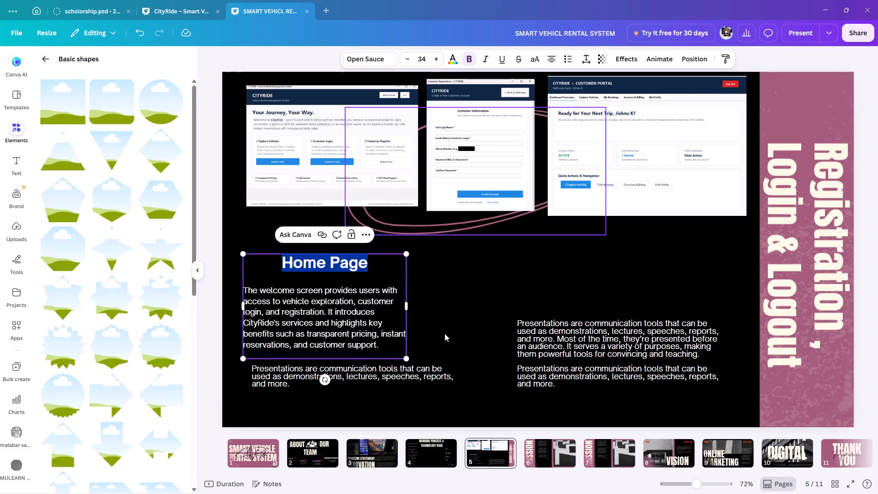
click(444, 333)
Reposition the Home Page text box and lower the home screen screenshot so they line up as one column.
drag(386, 315, 393, 311)
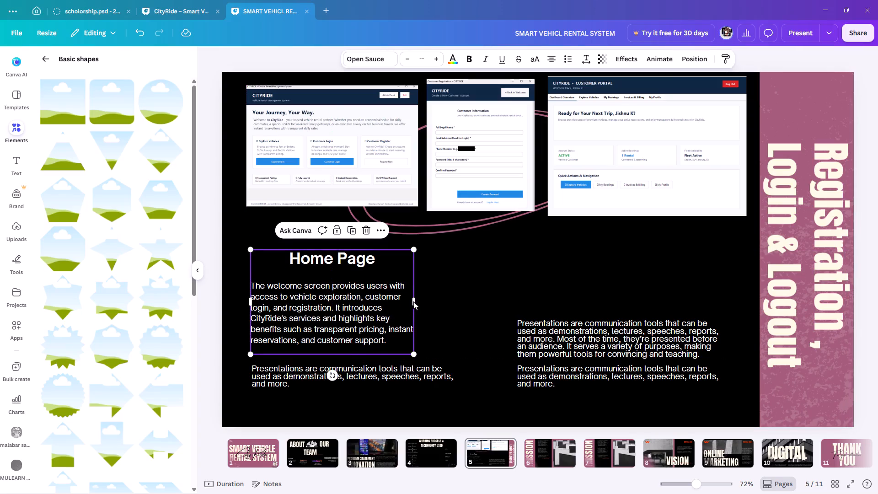
drag(385, 293, 385, 303)
click(332, 141)
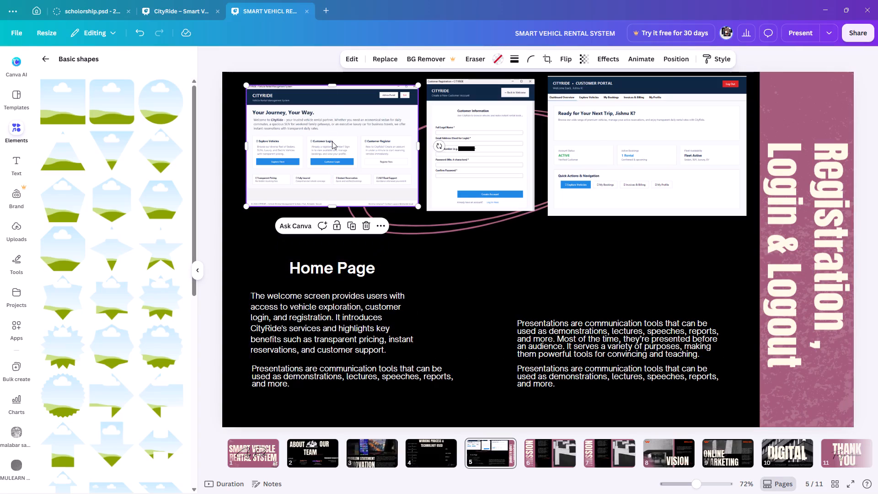
drag(340, 168, 334, 189)
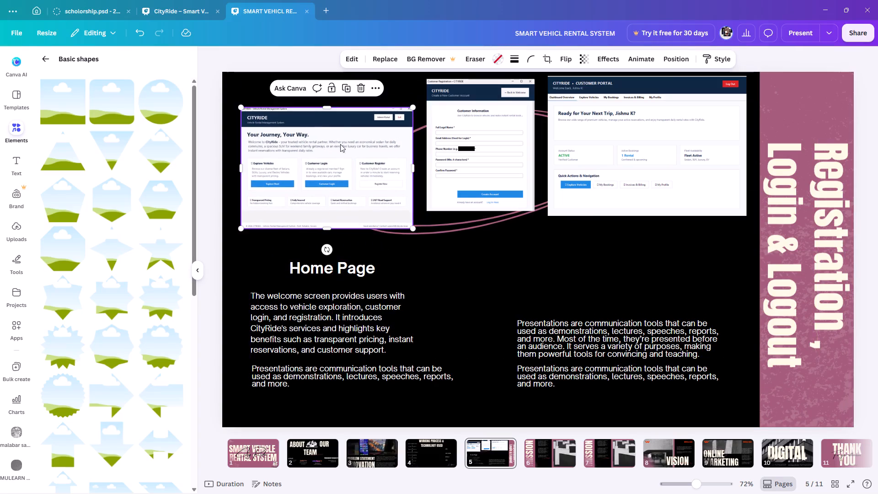
click(322, 107)
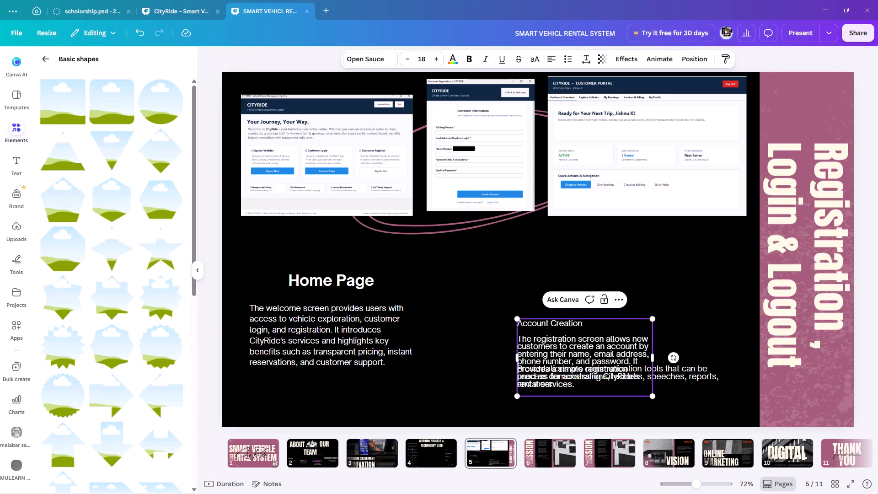
Increase the line spacing of the registration screen description under Account Creation to resemble the Home Page description.
double_click(524, 336)
click(523, 337)
drag(518, 338, 590, 386)
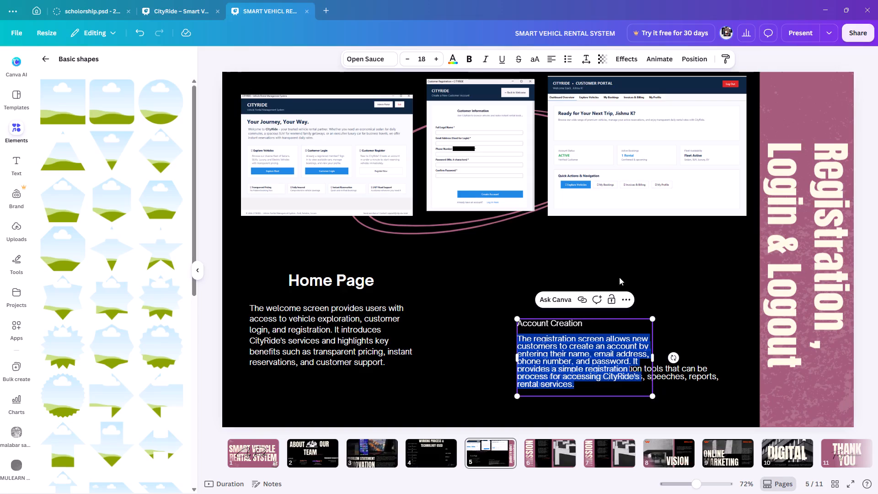
click(592, 61)
drag(556, 131, 561, 134)
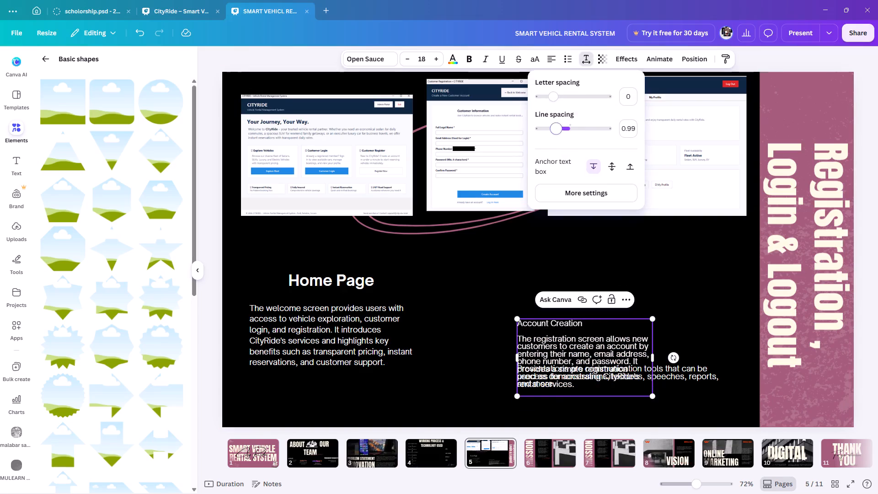
drag(561, 134, 568, 135)
click(691, 256)
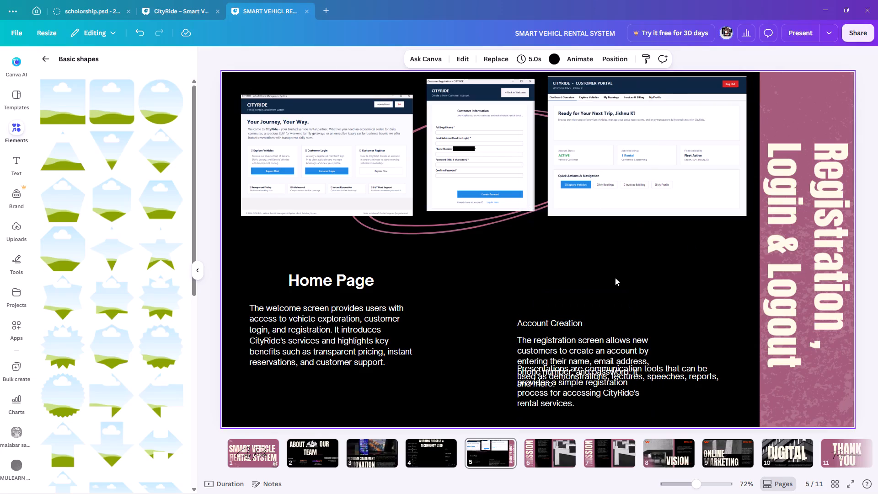
Move the Account Creation text box beside the Home Page text, beneath the registration form screenshot.
drag(587, 363, 499, 321)
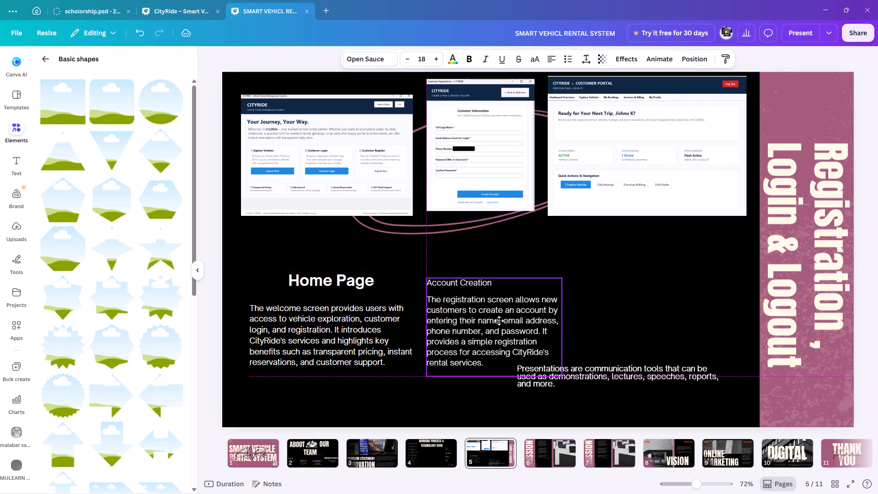
drag(499, 321, 499, 318)
Format the Account Creation heading like the Home Page heading: size 34, bold and centred.
double_click(481, 283)
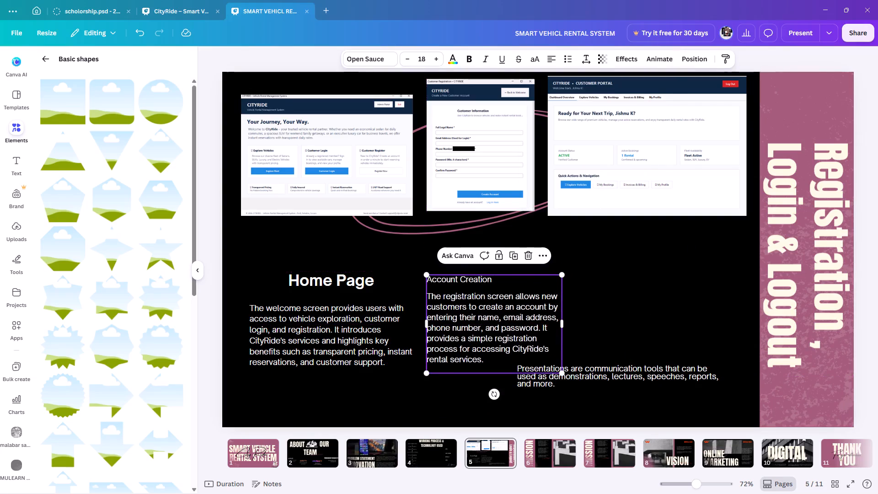
click(466, 274)
triple_click(466, 278)
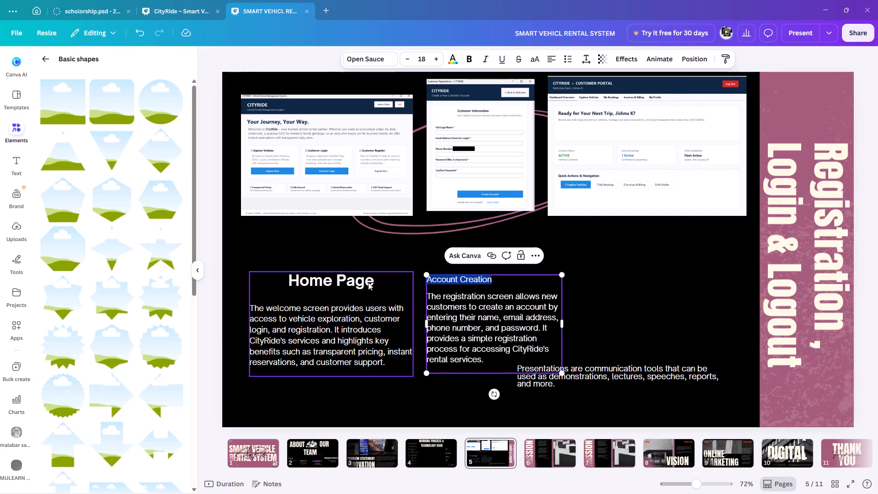
double_click(357, 282)
click(344, 280)
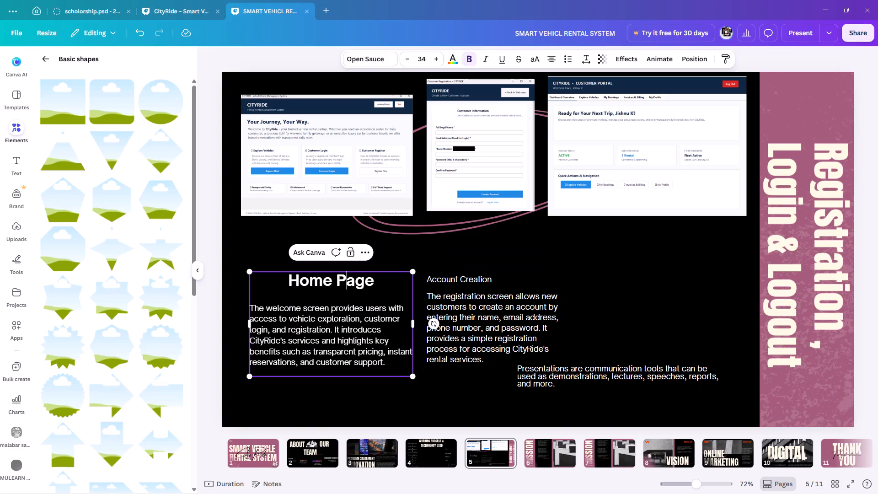
double_click(465, 284)
triple_click(466, 280)
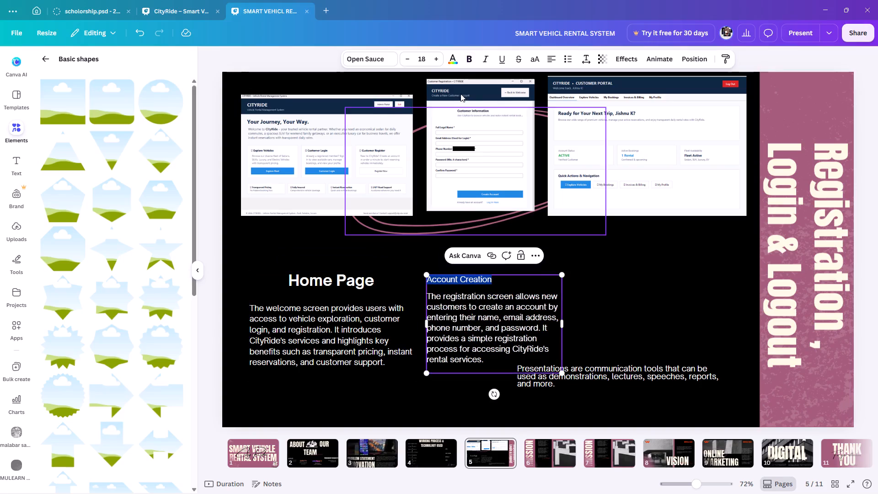
click(423, 59)
text(34)
click(477, 55)
click(472, 55)
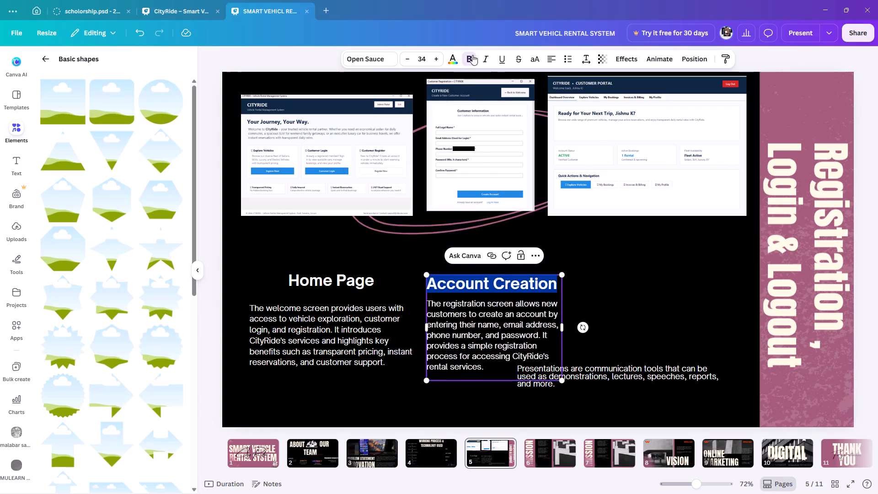
click(556, 58)
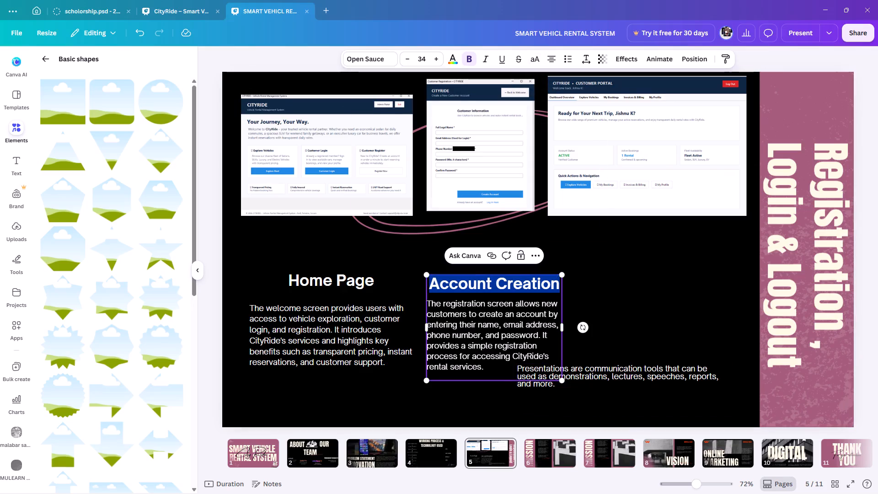
click(503, 357)
Nudge the Account Creation text box slightly closer to the Home Page text.
click(641, 269)
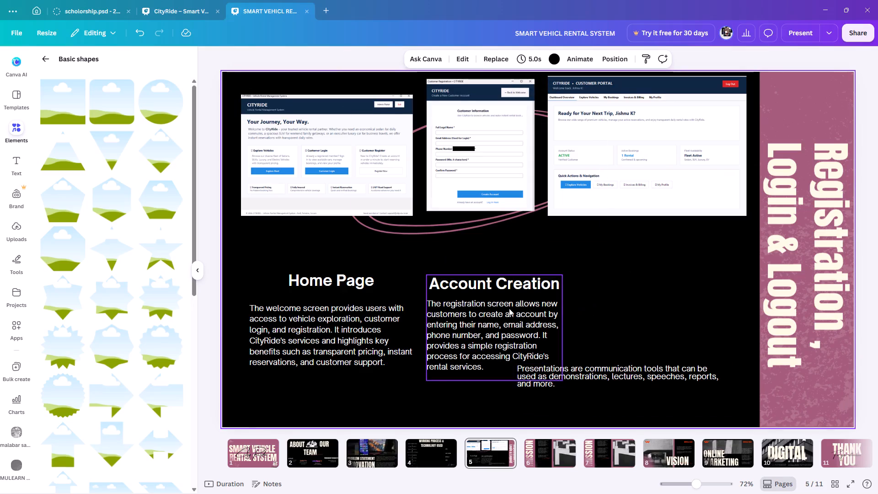
click(504, 309)
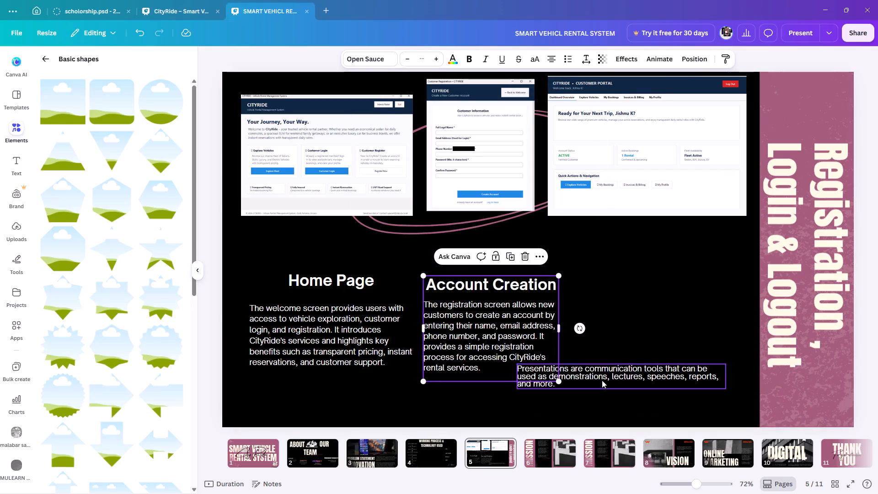
click(603, 381)
click(658, 298)
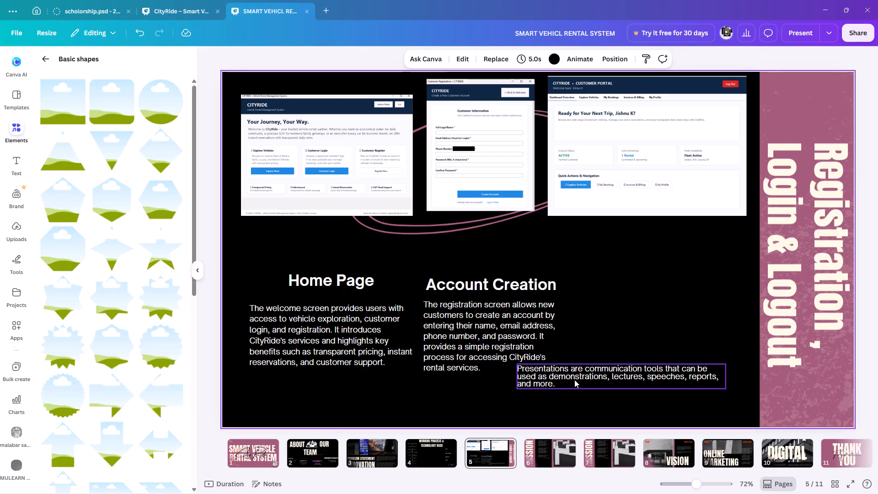
Replace the placeholder text about presentations with a copy of the Account Creation text, and delete the original Account Creation text box.
double_click(573, 379)
click(546, 322)
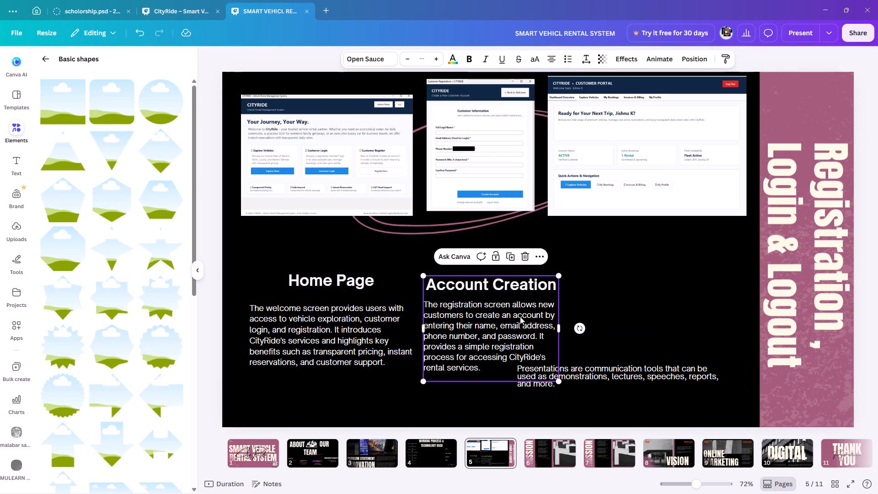
key(ctrl+c)
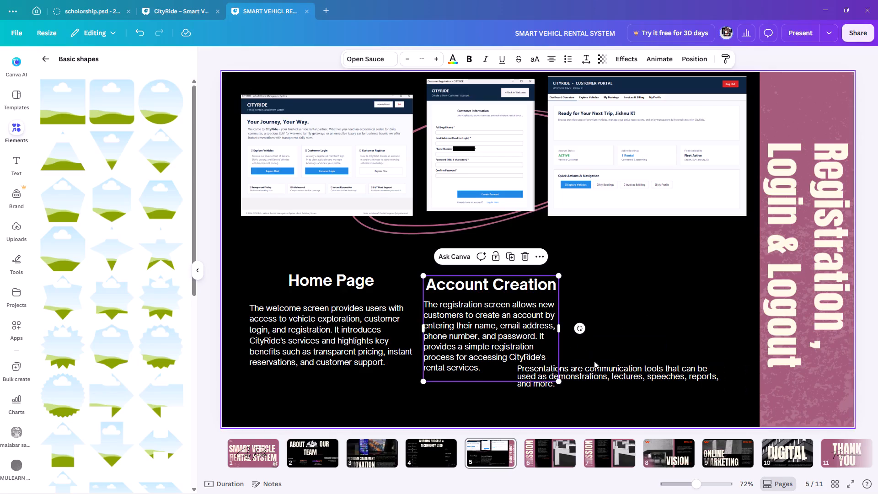
triple_click(609, 381)
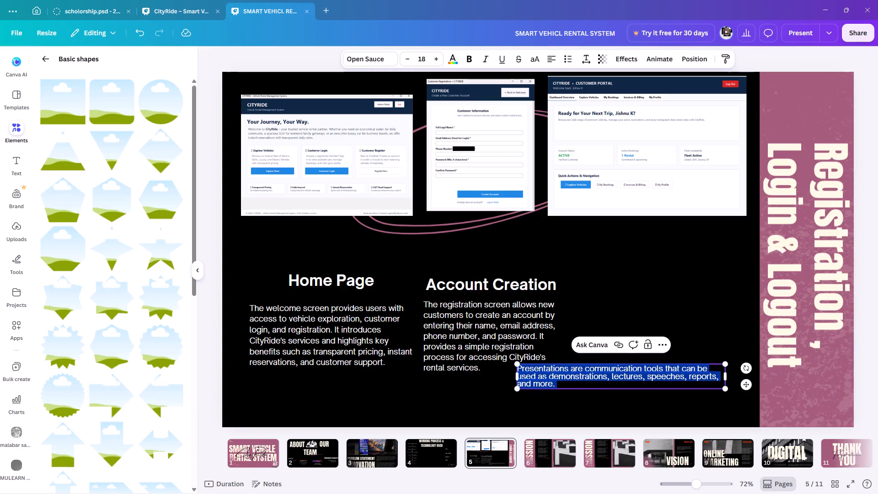
key(ctrl+v)
click(489, 321)
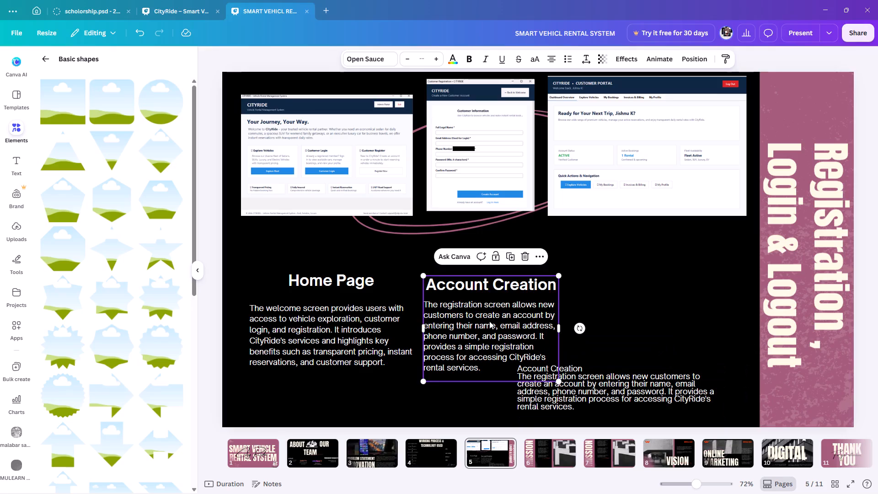
key(Delete)
Move the new Account Creation text box beside the Home Page text and narrow it to about 350 wide.
drag(583, 387, 491, 296)
drag(636, 301, 543, 311)
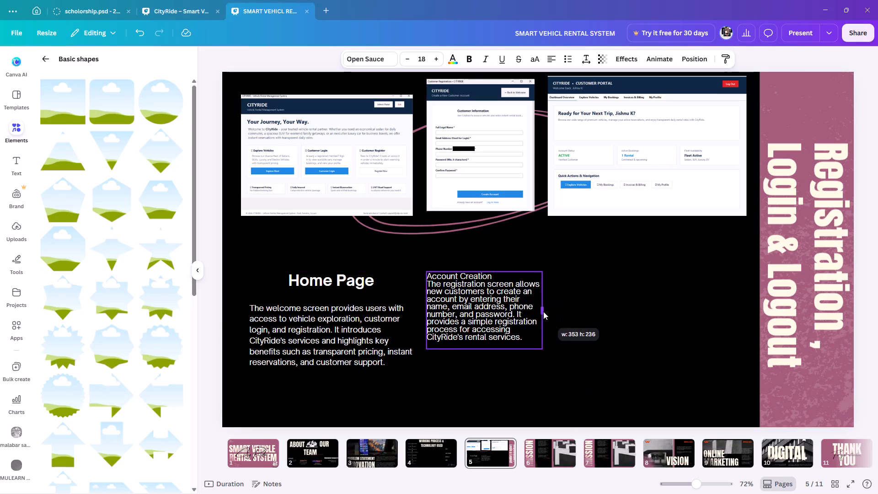
drag(543, 311, 541, 312)
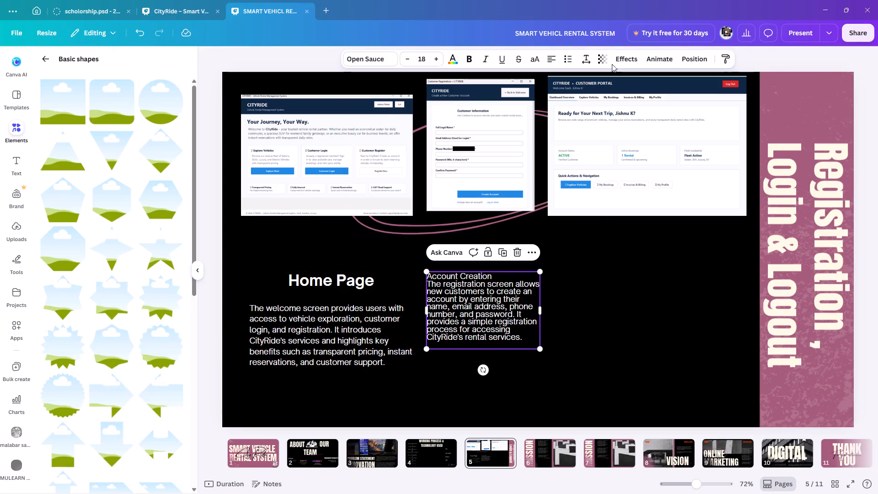
Set the line spacing of the Account Creation text box to 1.55.
click(589, 55)
drag(560, 124, 563, 127)
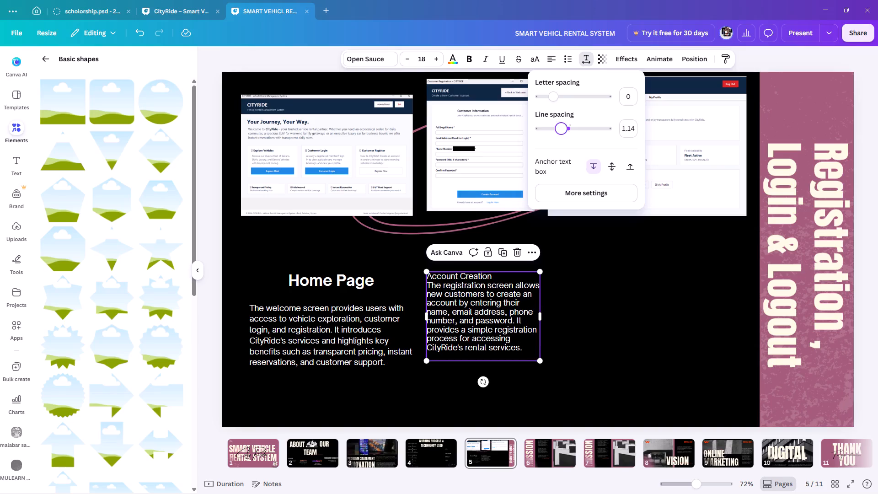
drag(563, 127, 578, 132)
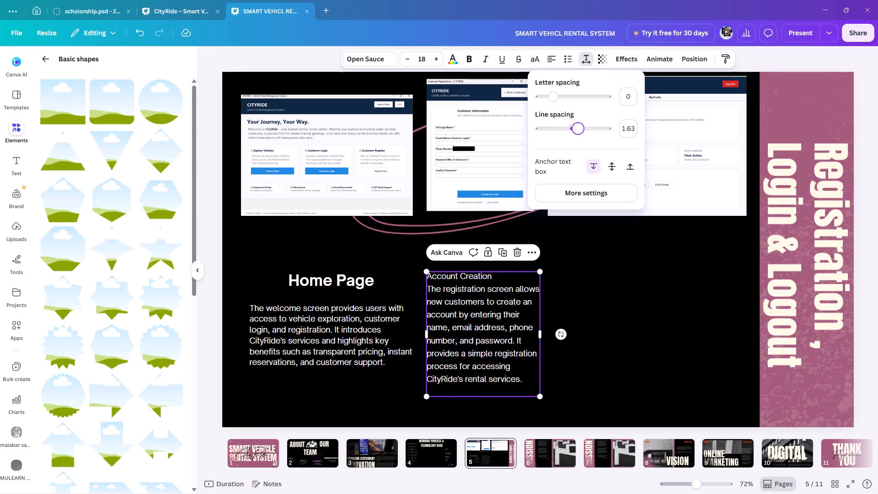
drag(578, 132, 575, 134)
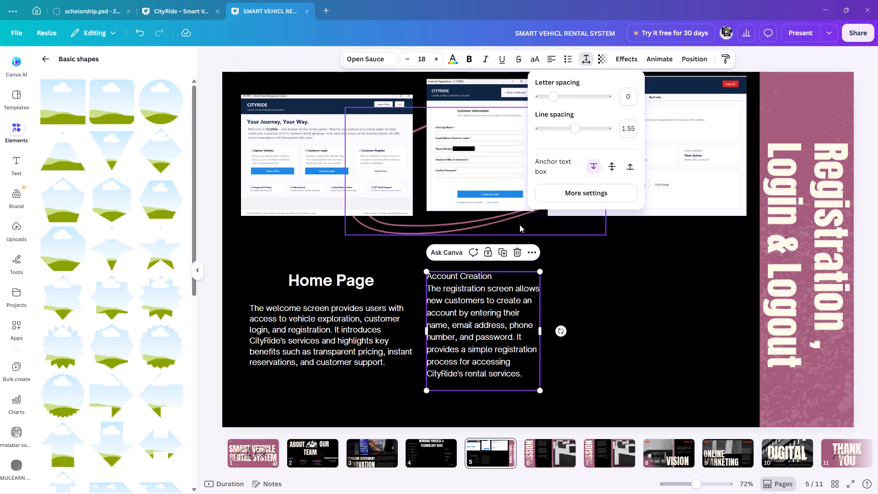
Insert a blank line between the Account Creation heading and its registration screen description.
double_click(495, 275)
click(495, 275)
click(495, 275)
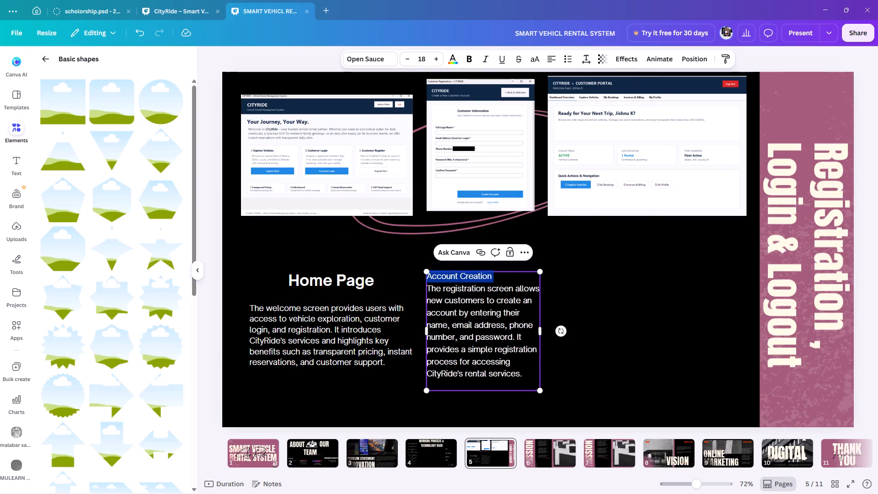
click(495, 275)
key(Return)
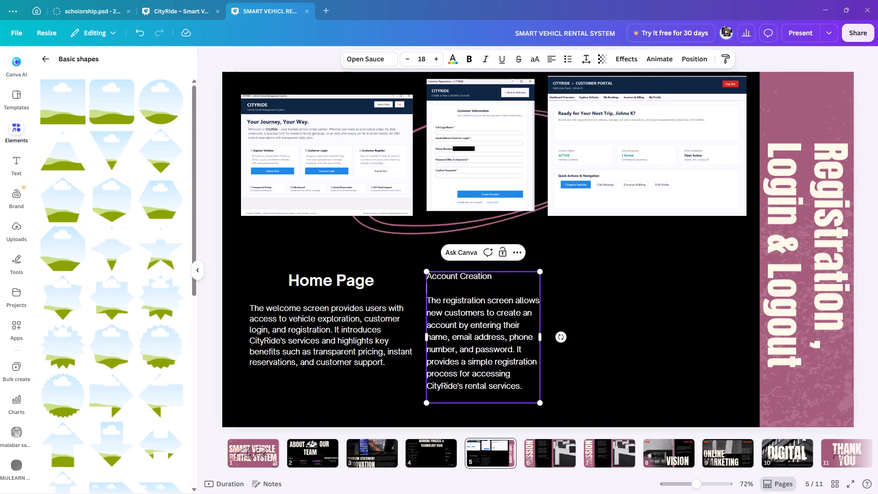
Format the Account Creation heading as bold, size 34 and centred.
triple_click(482, 277)
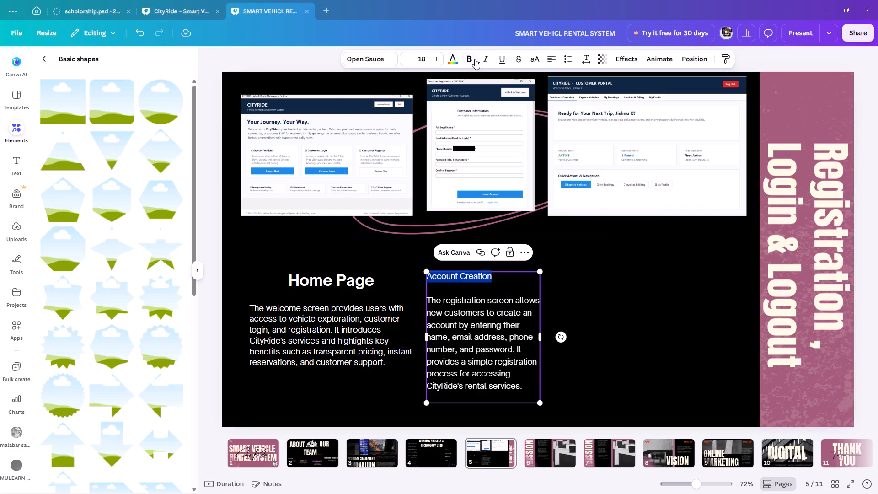
click(475, 59)
click(422, 55)
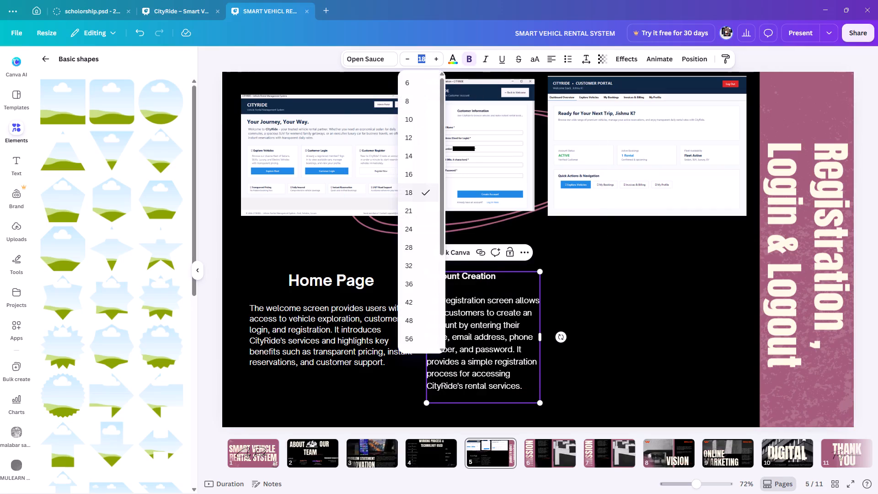
text(34)
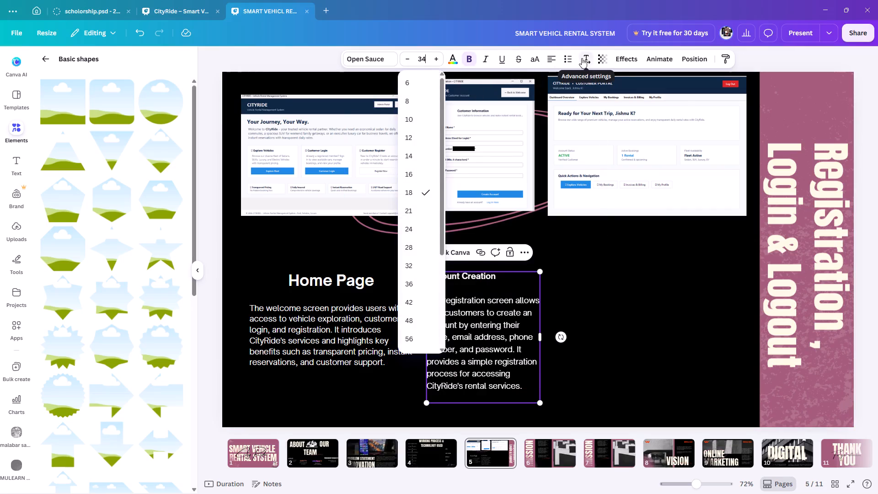
click(548, 58)
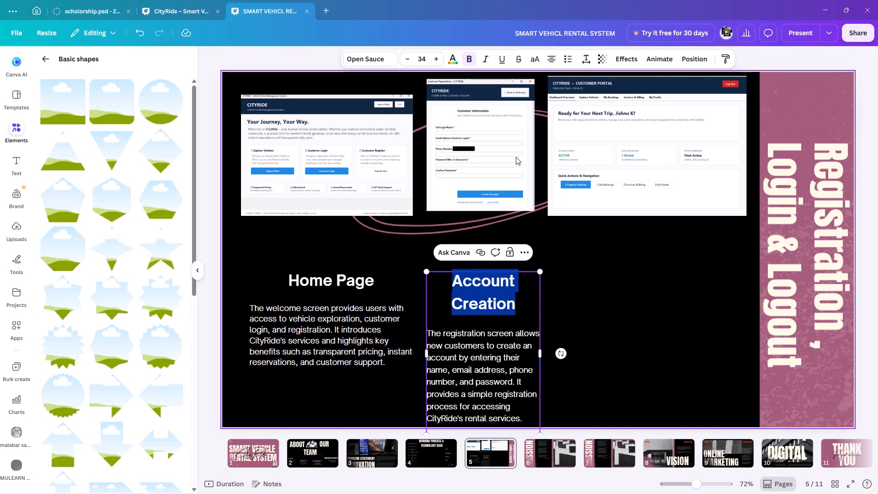
Widen the Account Creation text box to about 400 so its heading fits on one line.
drag(544, 352, 549, 352)
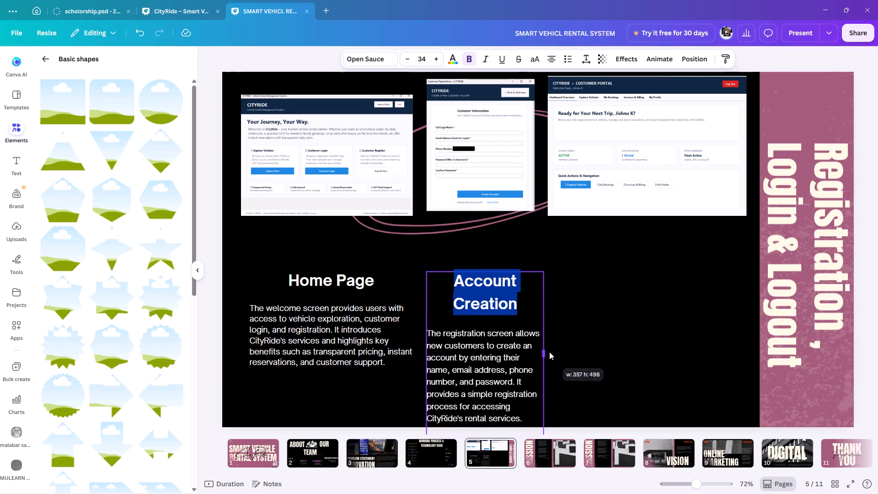
drag(549, 352, 563, 353)
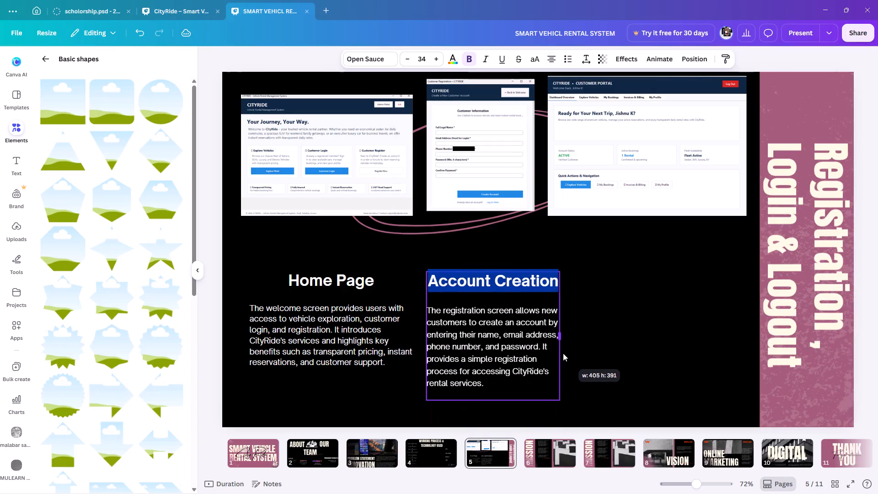
drag(563, 353, 562, 354)
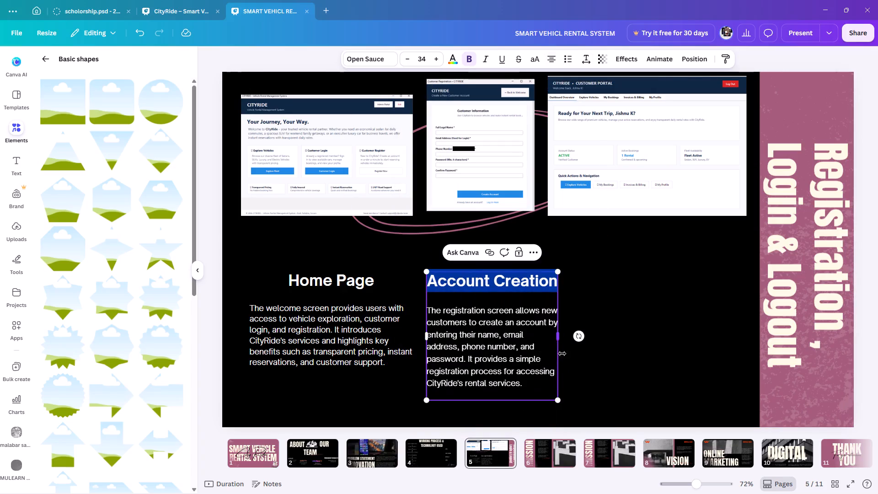
Underline the Home Page heading.
double_click(349, 284)
click(318, 279)
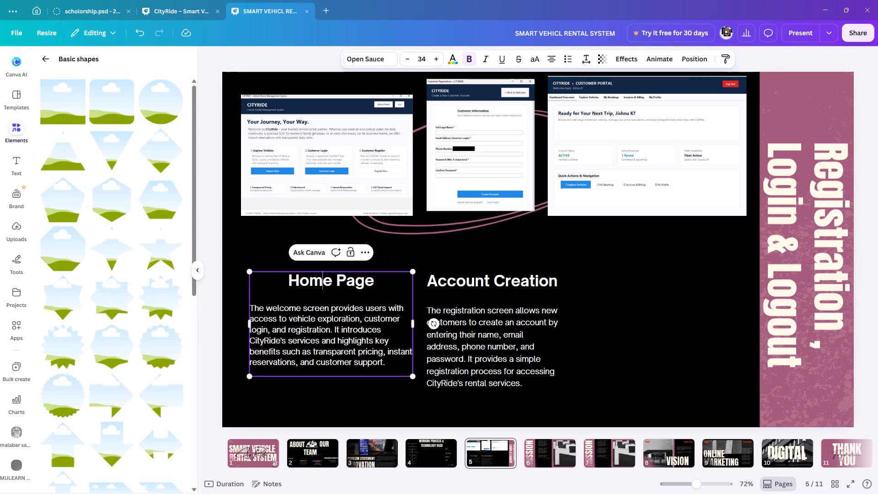
drag(288, 280, 373, 285)
click(503, 61)
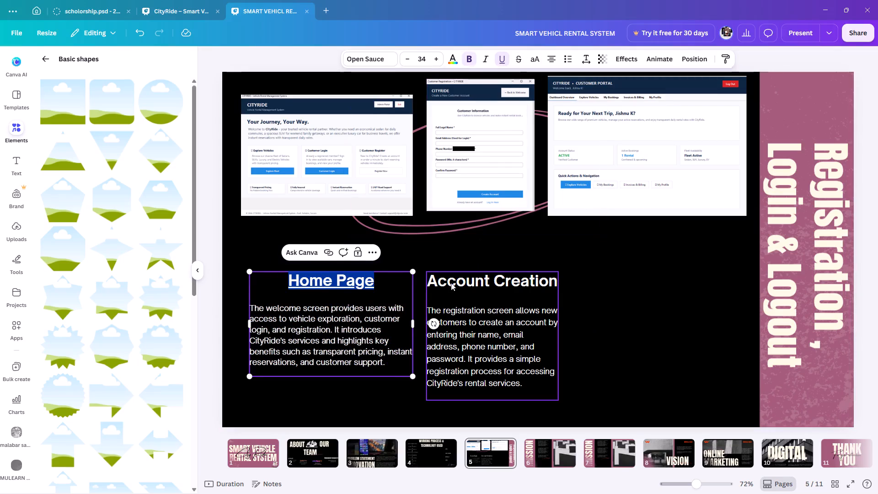
Underline the Account Creation heading to match the Home Page heading.
double_click(442, 281)
drag(434, 279, 548, 279)
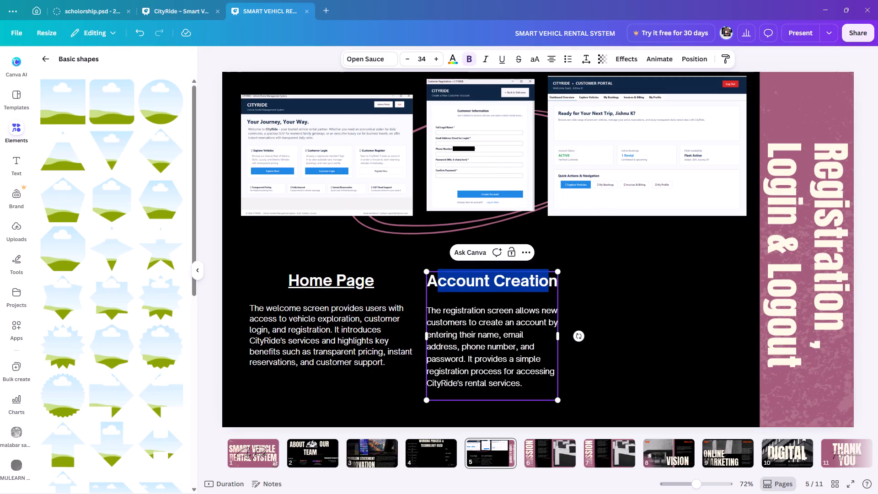
drag(548, 279, 556, 279)
click(504, 62)
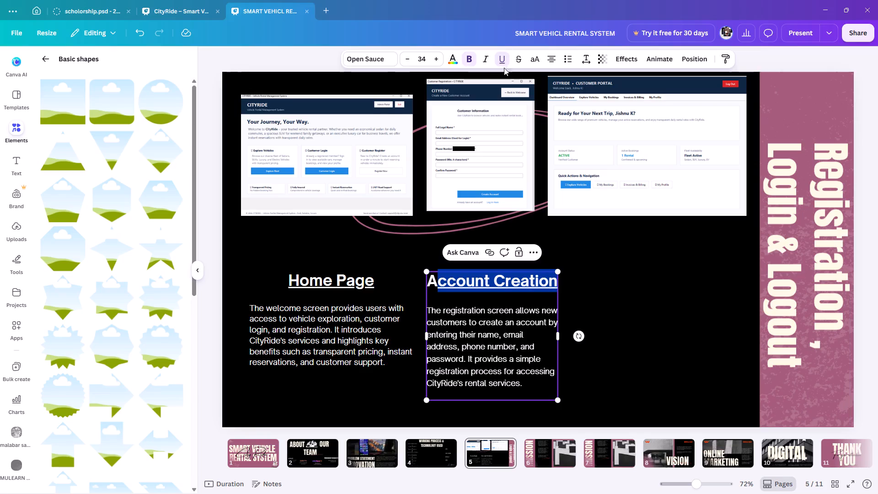
click(638, 257)
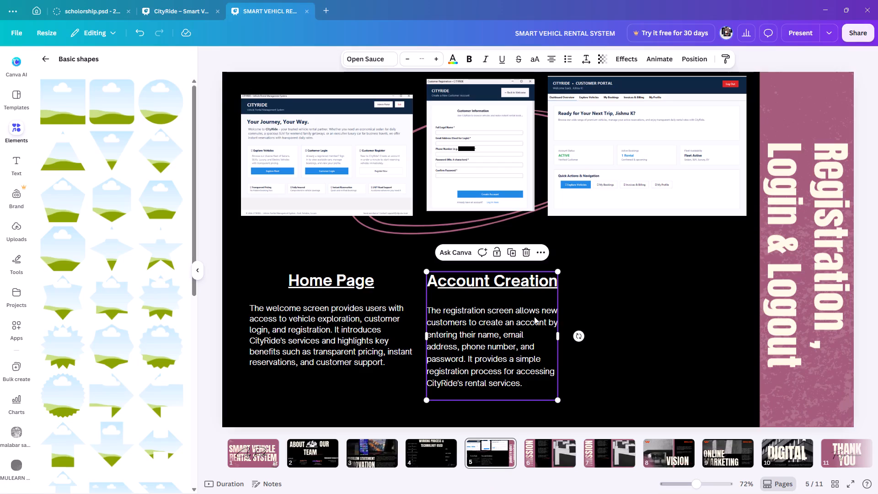
click(534, 317)
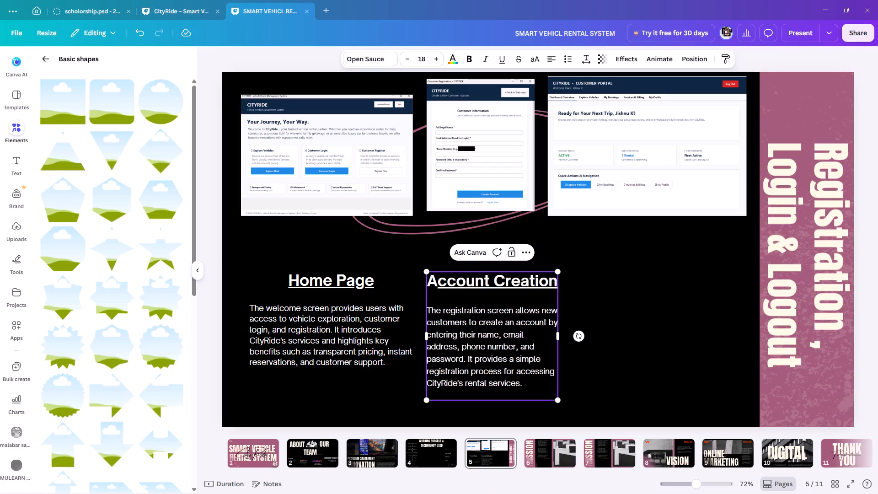
click(534, 317)
drag(432, 282, 450, 311)
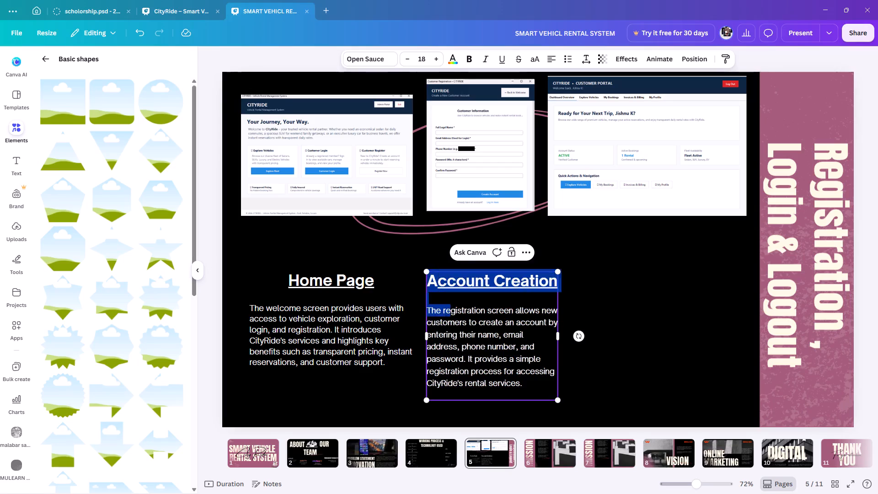
drag(450, 311, 528, 389)
key(ctrl+c)
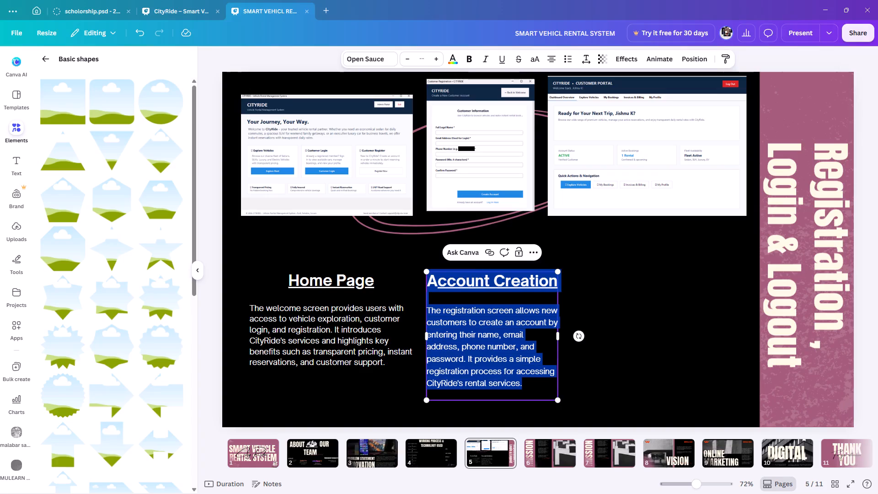
click(683, 313)
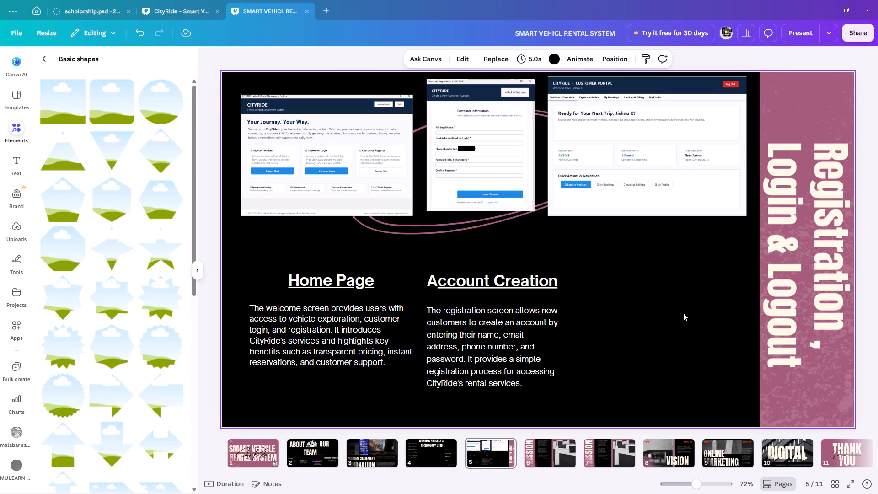
key(ctrl+v)
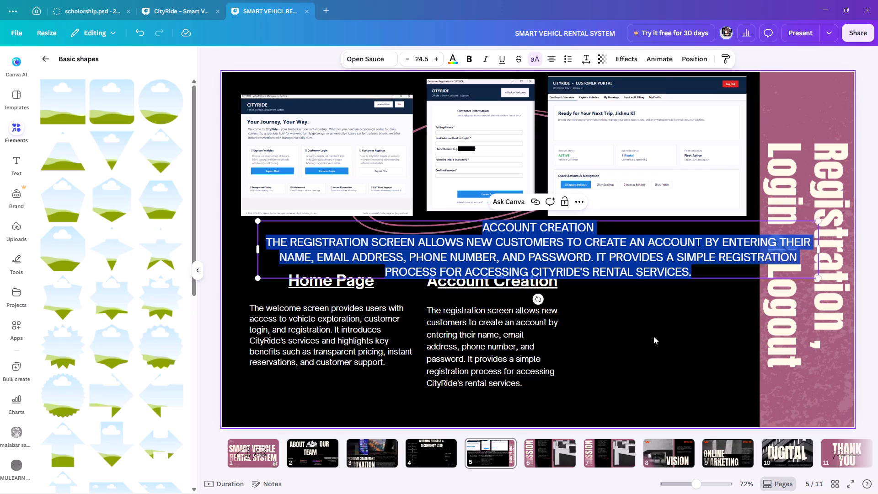
Narrow the pasted uppercase Account Creation text box and move it beneath the Customer Portal screenshot.
click(653, 336)
click(738, 255)
click(816, 245)
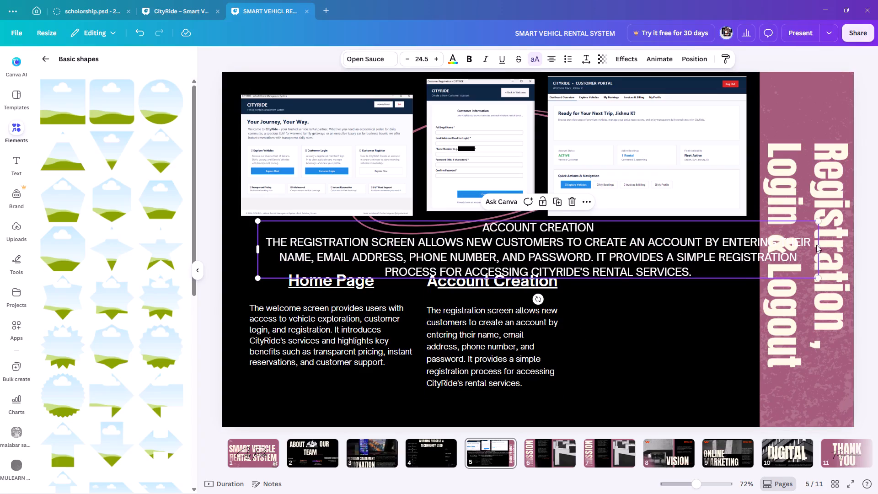
click(819, 252)
click(680, 332)
click(627, 263)
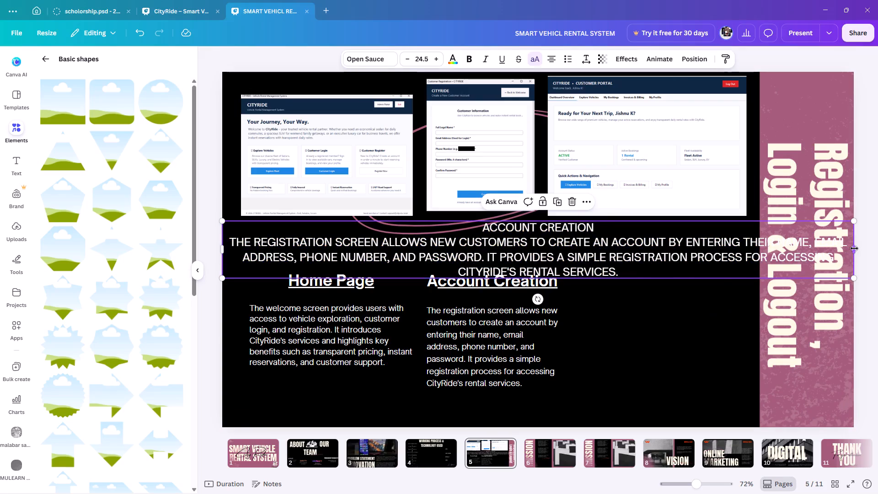
drag(854, 248, 479, 298)
drag(379, 266, 654, 315)
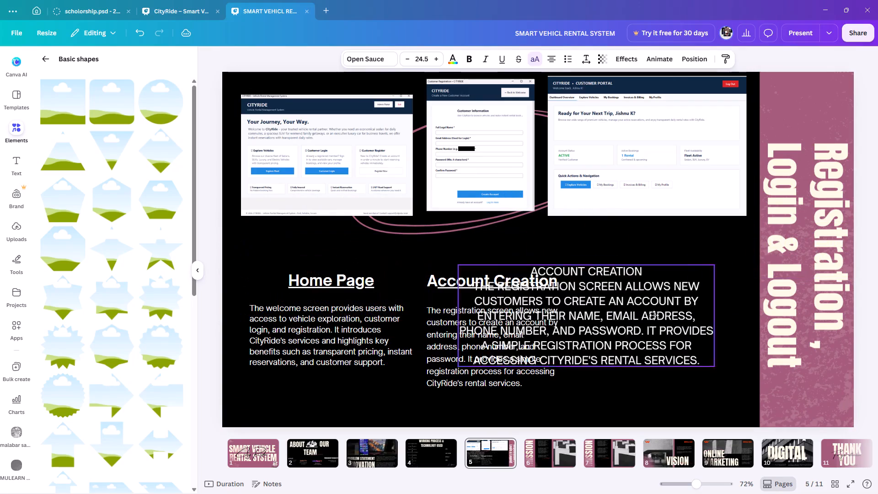
drag(654, 315, 671, 282)
Copy the Customer Portal label and description from ChatGPT in Chrome and replace the duplicated Account Creation text in Canva with it.
double_click(671, 282)
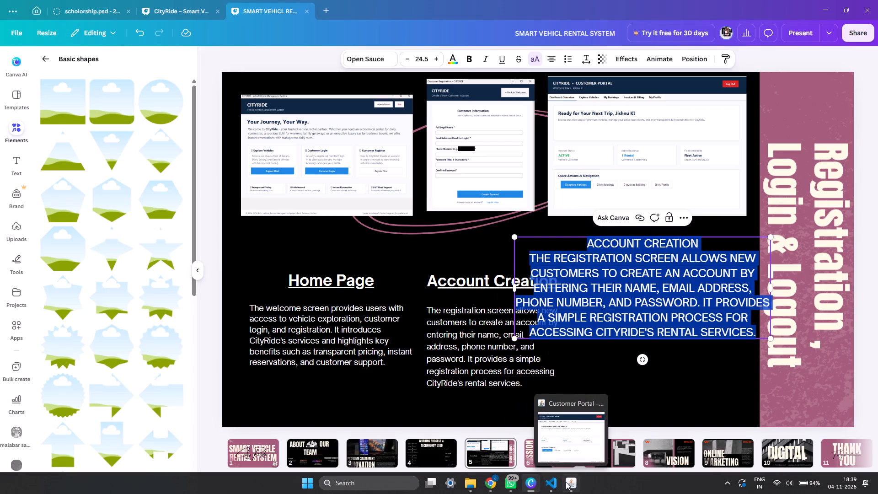
click(491, 487)
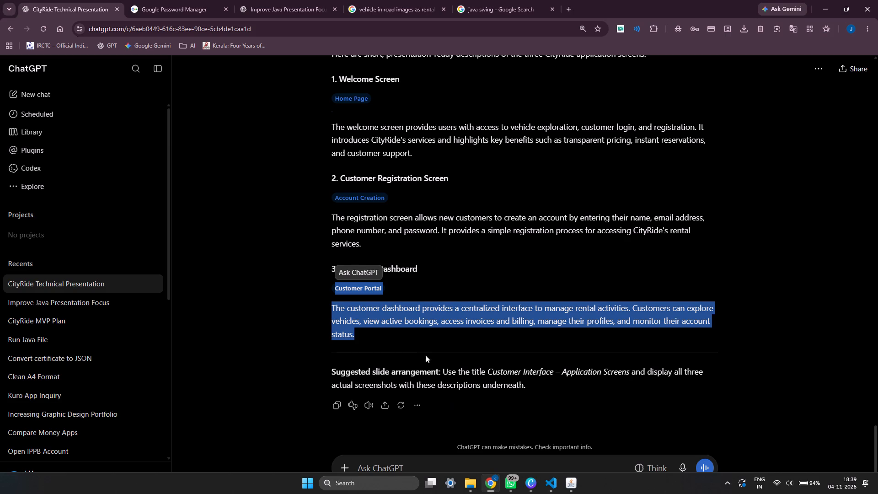
right_click(399, 317)
click(418, 328)
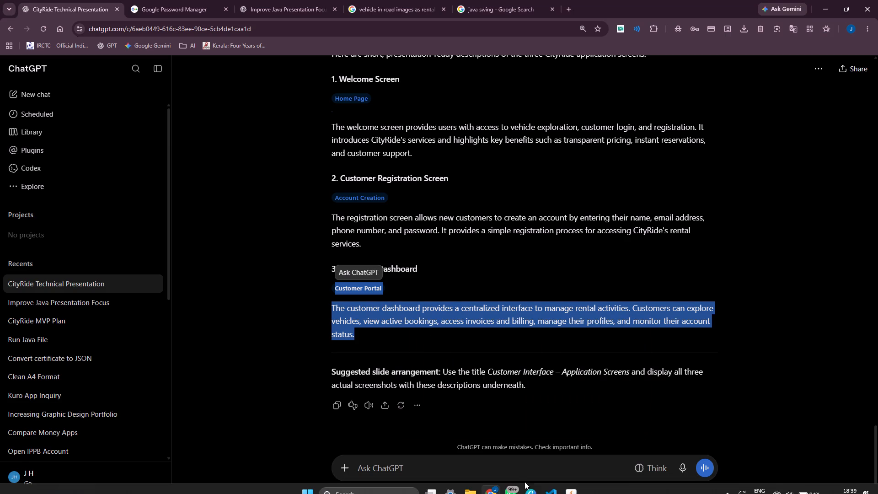
click(532, 482)
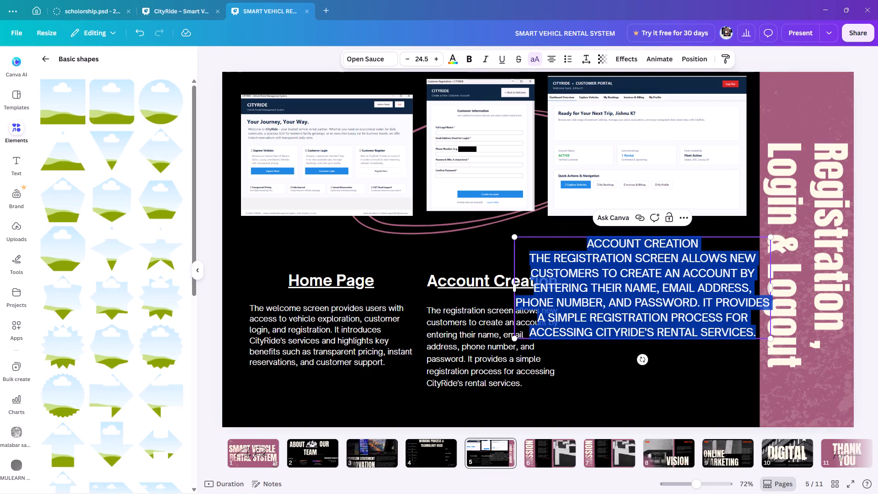
key(ctrl+v)
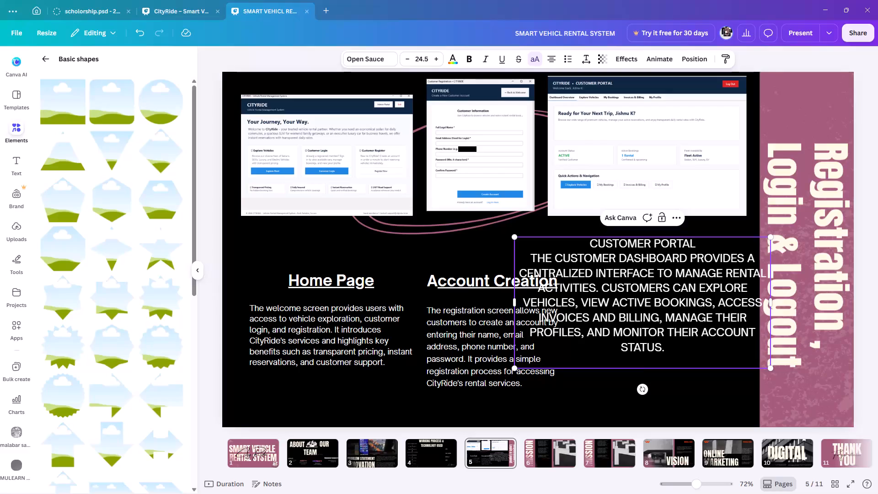
Bold the Customer Portal heading and insert a blank line between it and the description.
drag(587, 241, 702, 244)
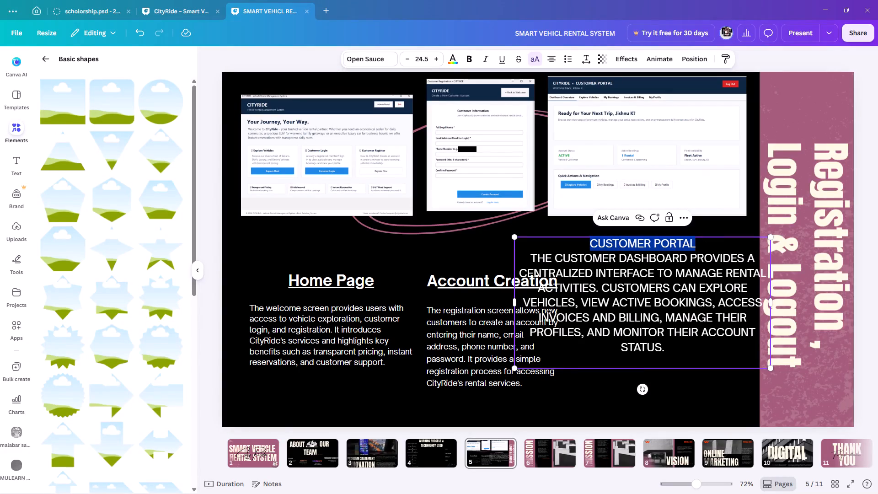
click(469, 54)
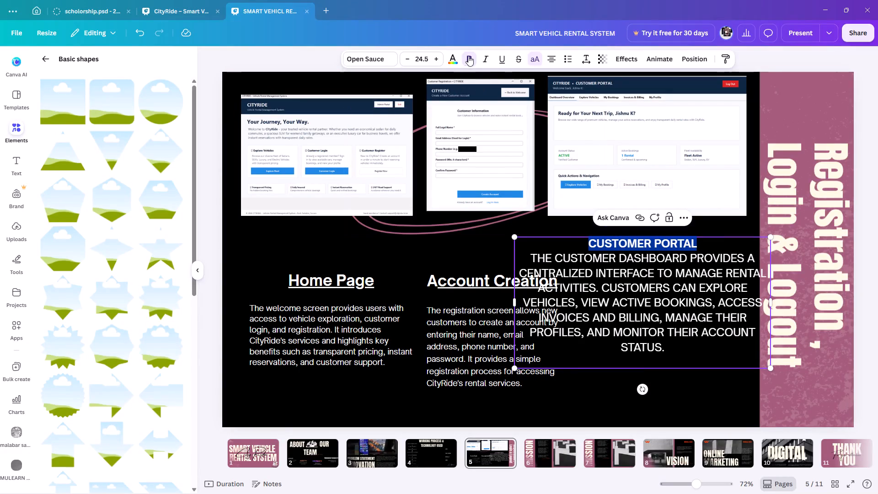
click(705, 247)
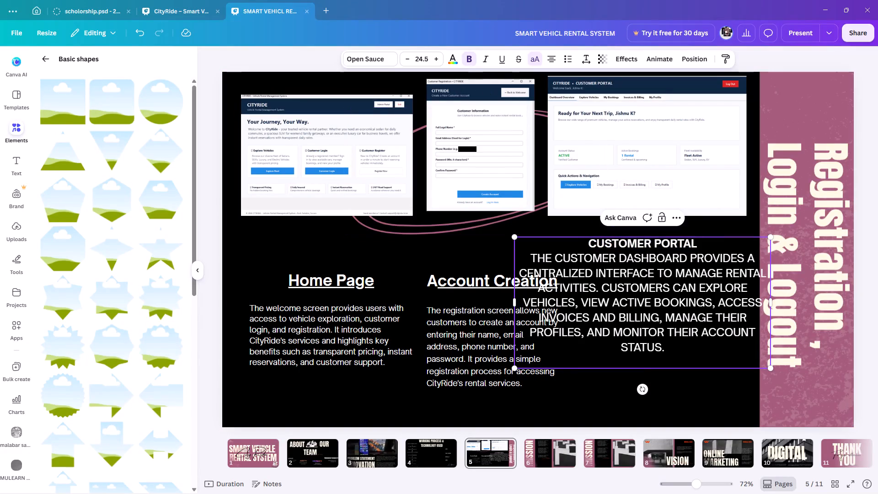
key(Return)
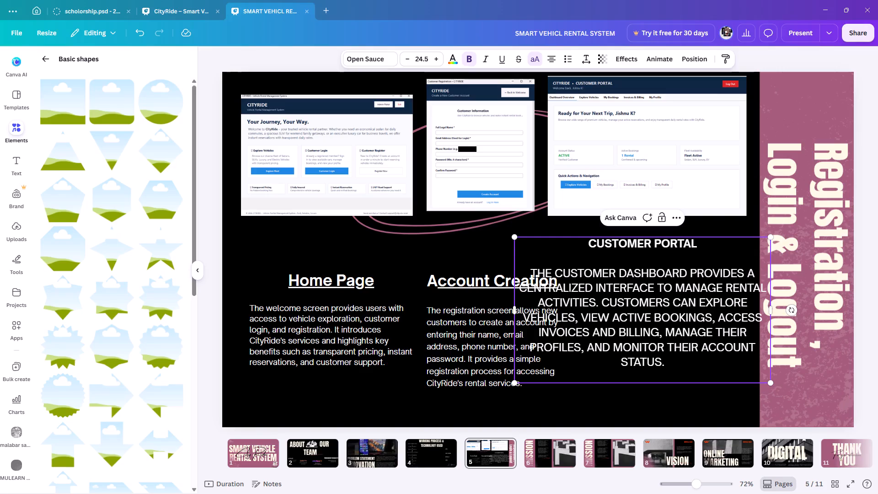
Narrow the Customer Portal text box to a column and place it beside Account Creation, under its screenshot.
drag(530, 272, 688, 360)
click(671, 411)
click(766, 303)
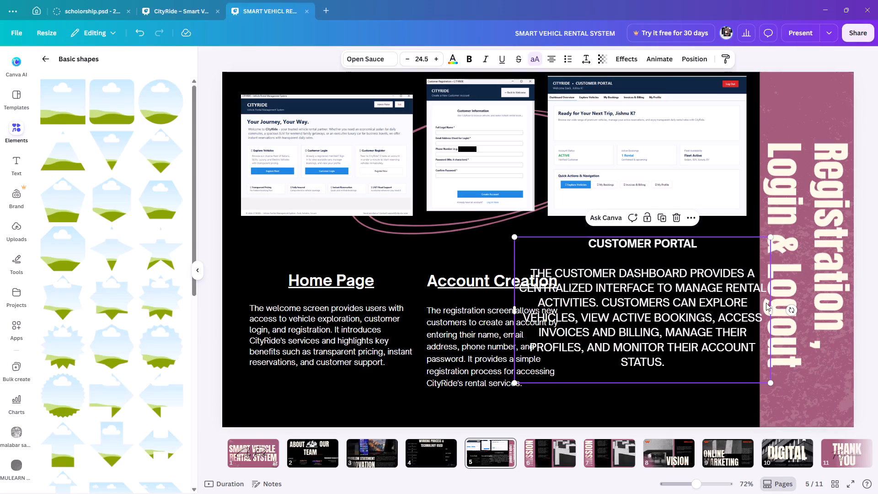
drag(772, 307, 668, 341)
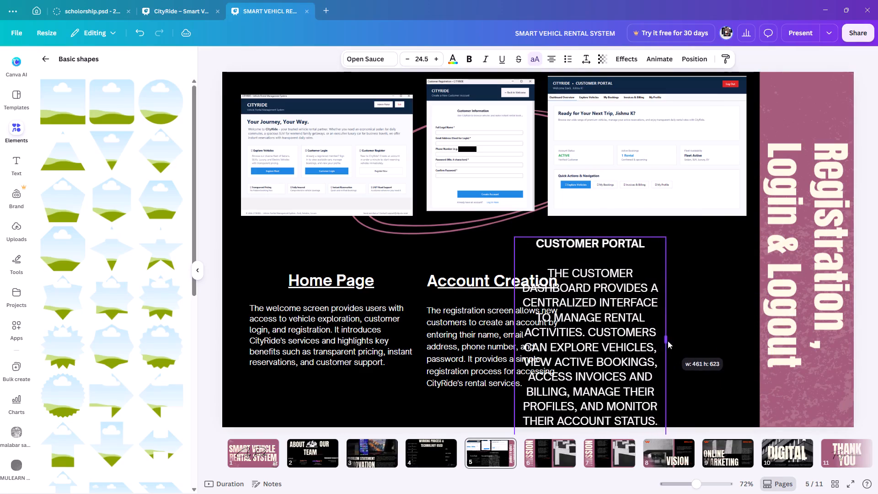
drag(668, 341, 683, 341)
drag(599, 328, 661, 324)
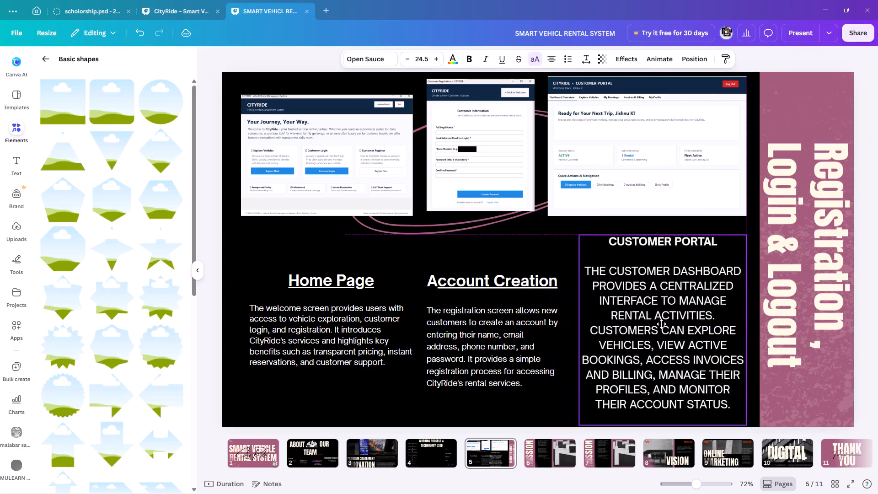
drag(661, 324, 660, 321)
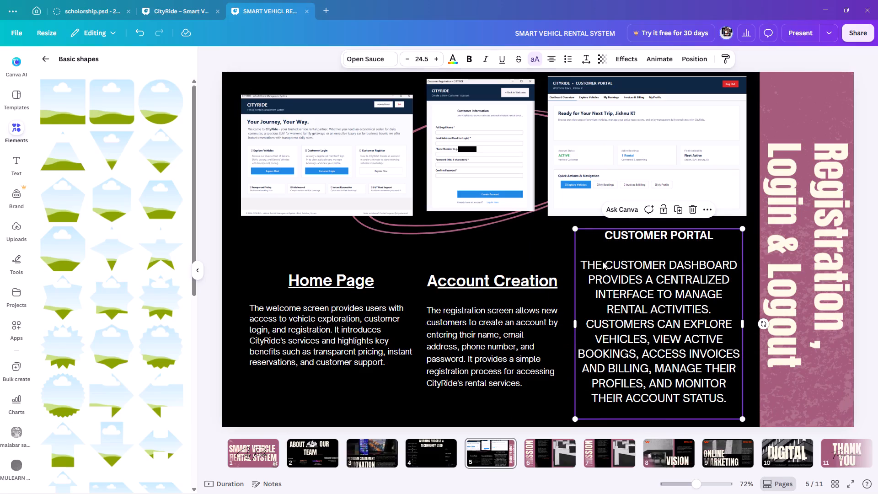
Set the Customer Portal description's font size to 18 to match the Account Creation description.
double_click(582, 265)
click(582, 265)
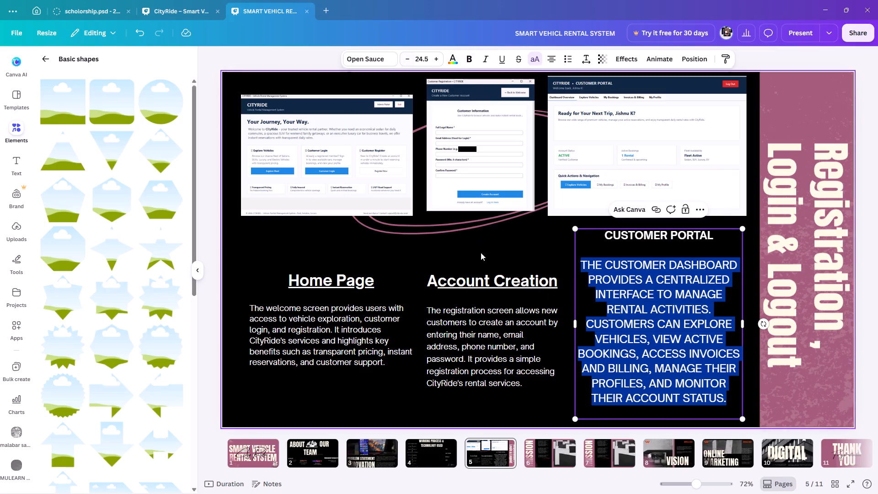
double_click(485, 334)
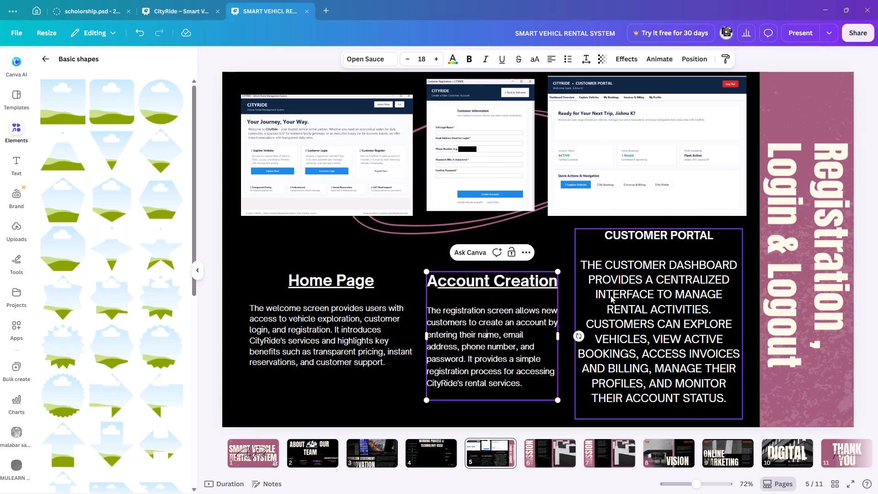
double_click(611, 295)
drag(579, 263, 676, 337)
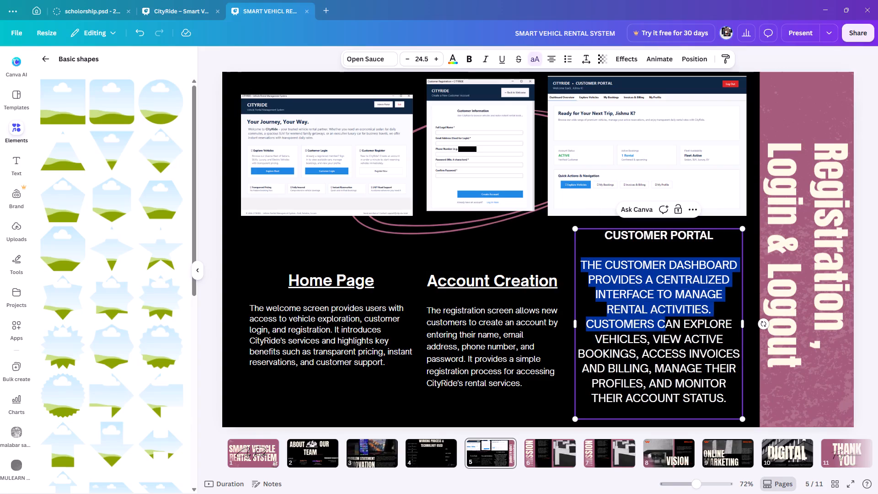
drag(676, 337, 723, 402)
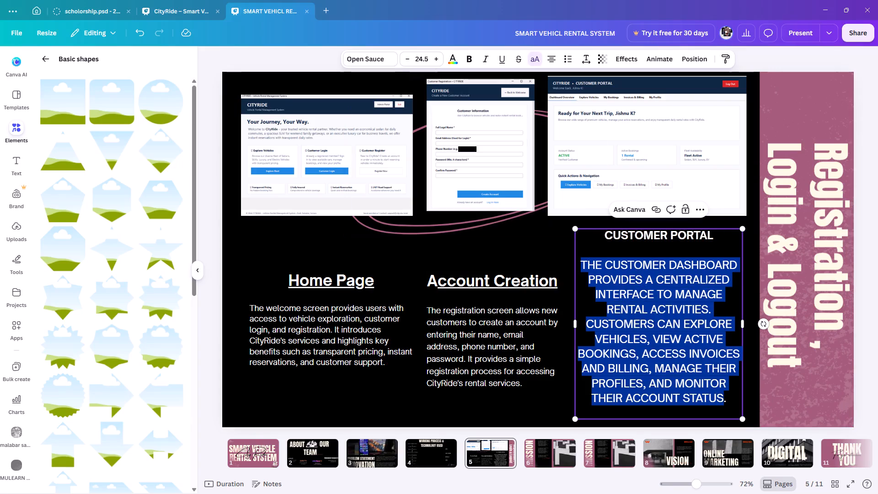
double_click(422, 58)
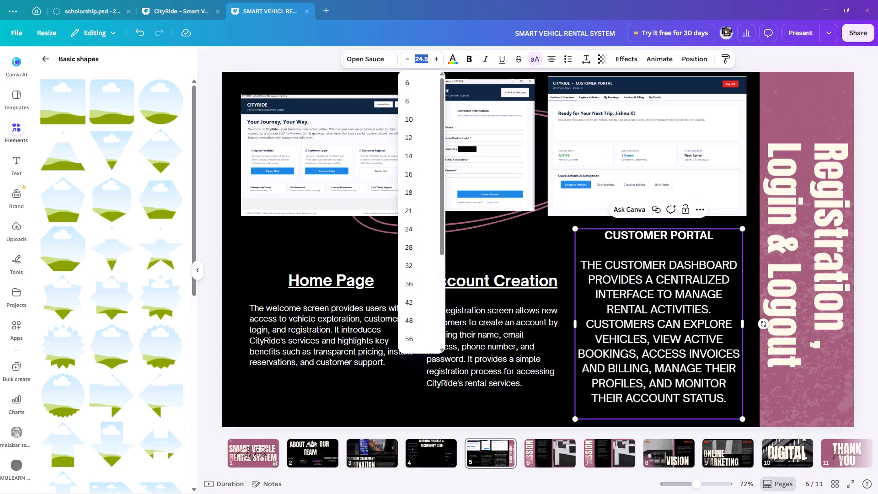
text(18)
key(Return)
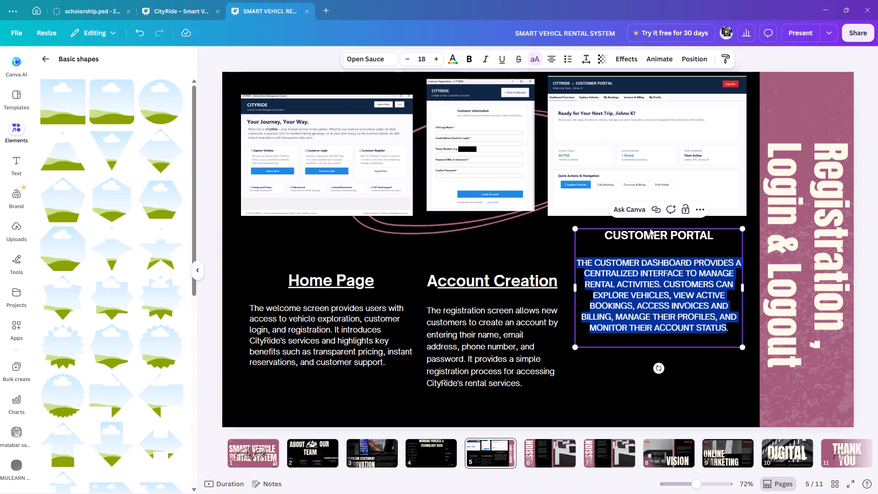
Set the Customer Portal heading's font size to 34.
drag(604, 239, 677, 237)
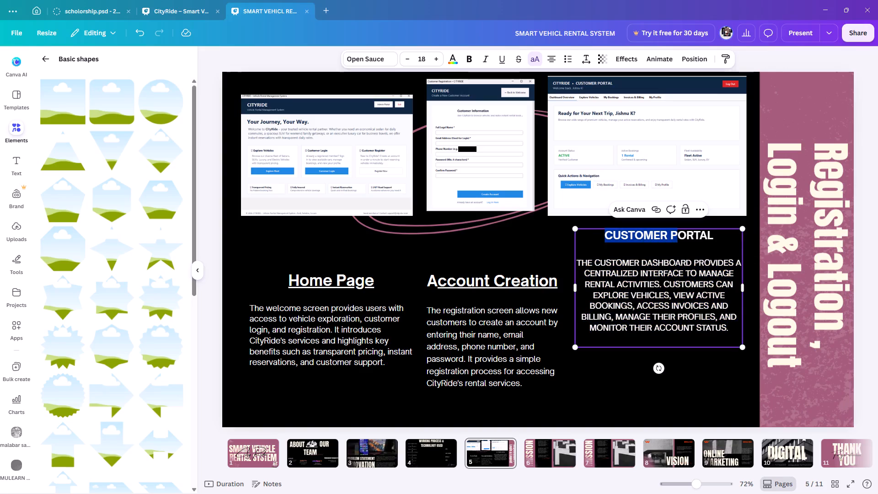
drag(677, 237, 715, 236)
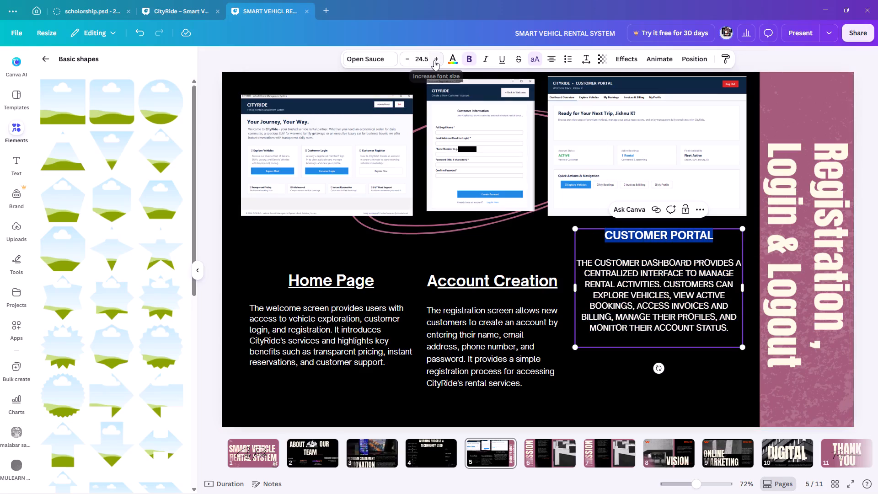
triple_click(434, 60)
triple_click(434, 60)
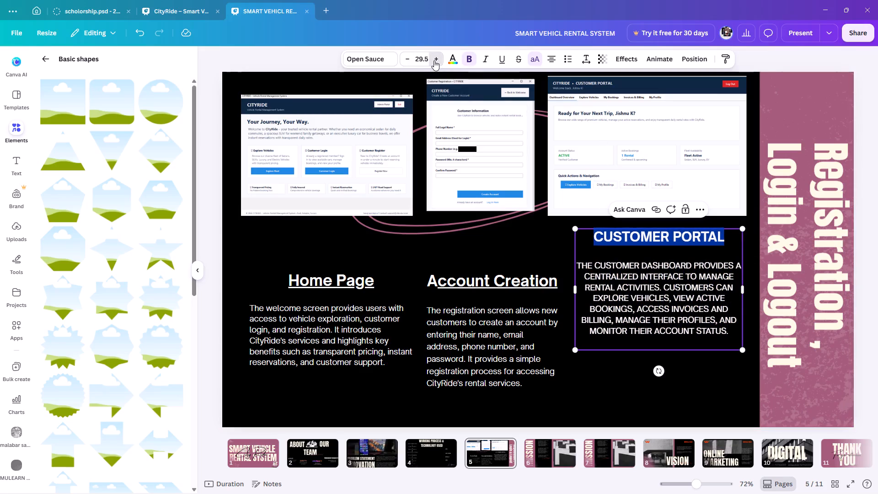
triple_click(434, 60)
double_click(434, 60)
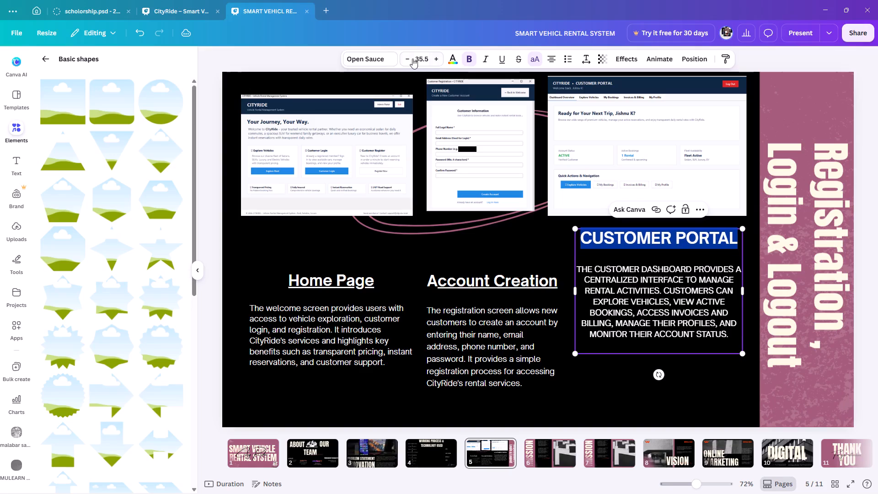
click(406, 59)
click(429, 60)
click(407, 59)
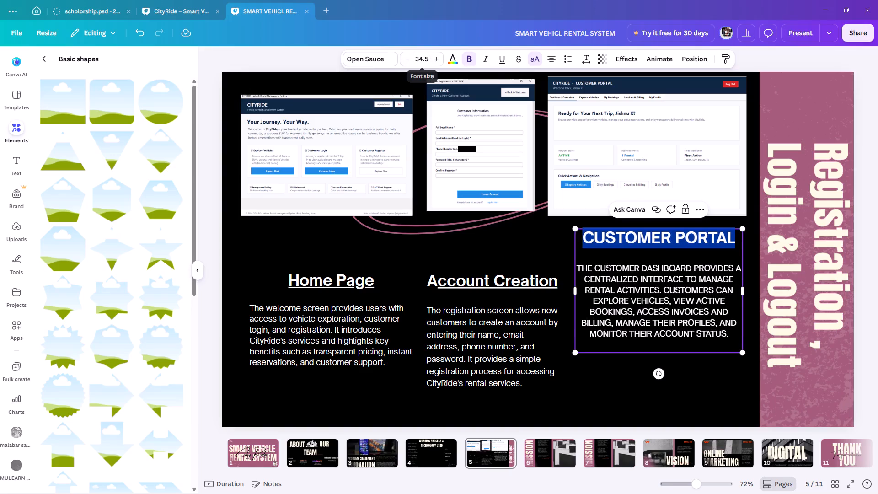
click(427, 55)
click(427, 55)
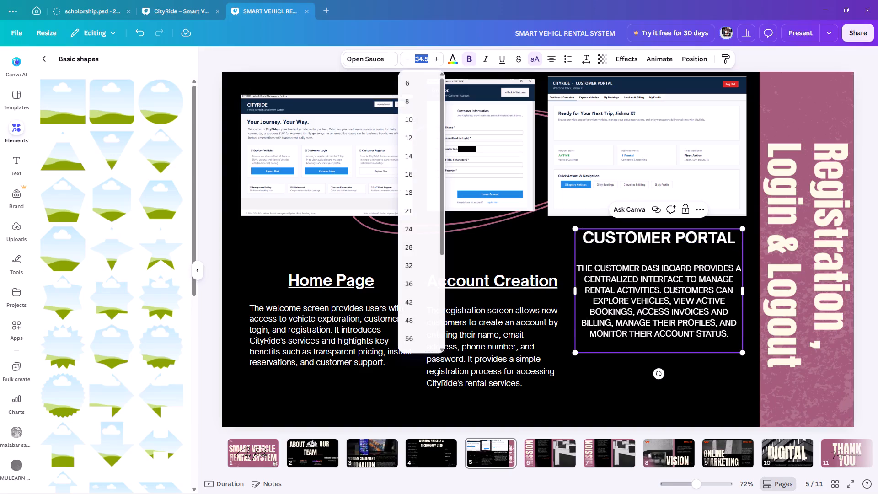
click(427, 55)
click(429, 55)
click(409, 60)
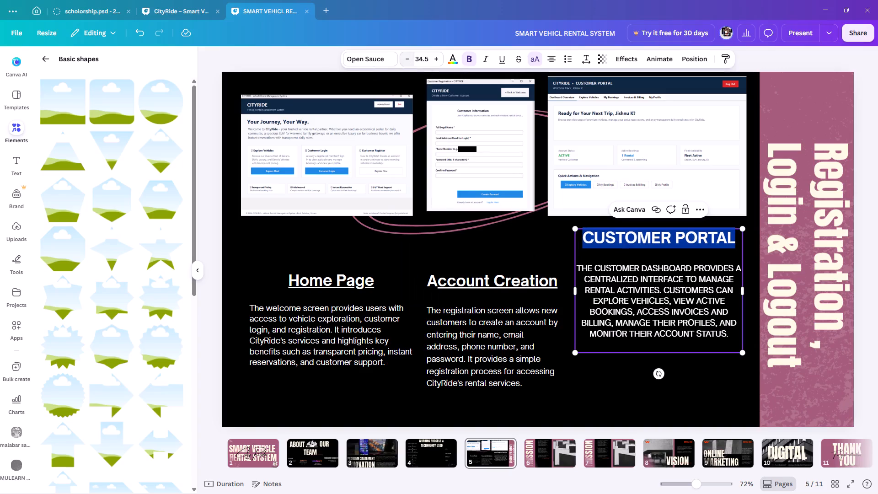
click(420, 59)
double_click(422, 59)
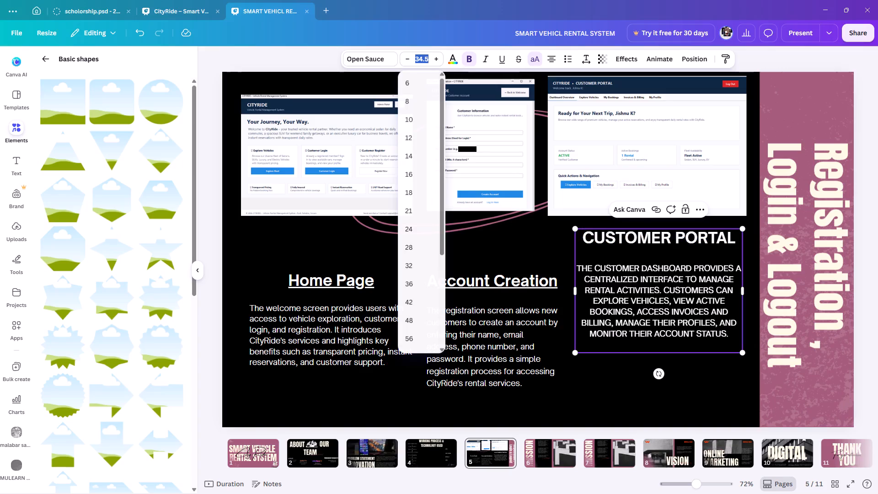
text(34)
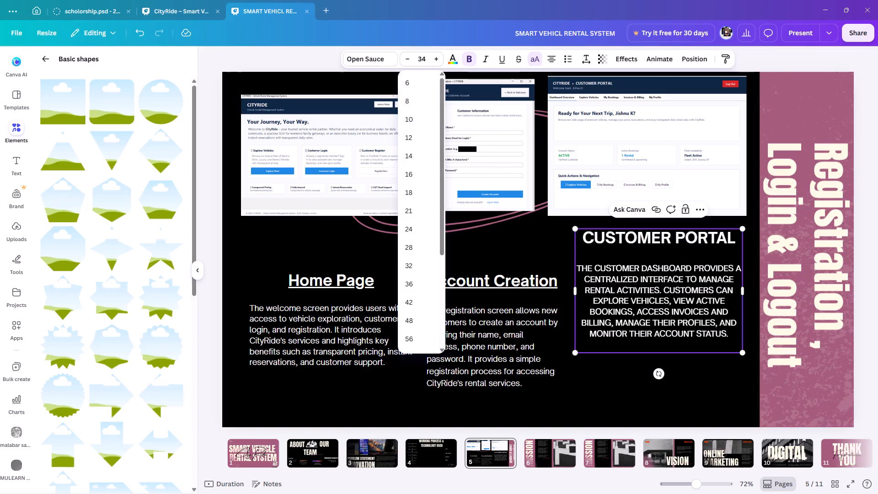
Turn off the uppercase formatting on the Customer Portal heading.
click(531, 57)
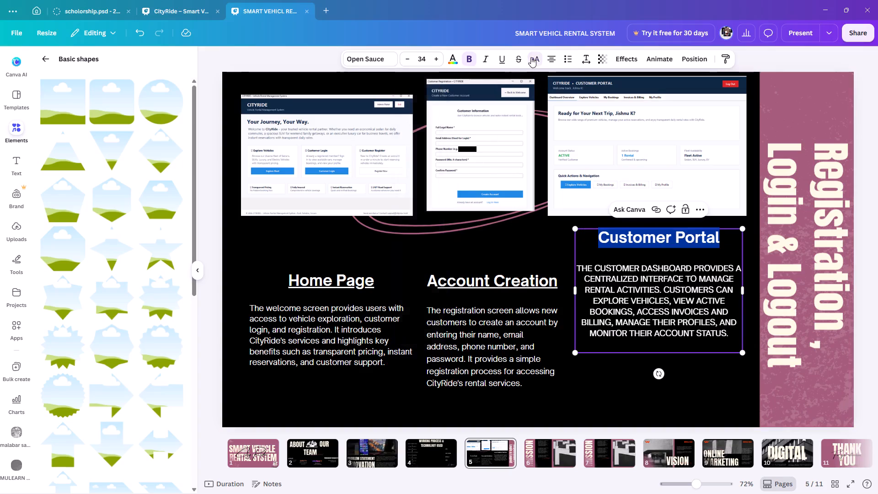
click(666, 318)
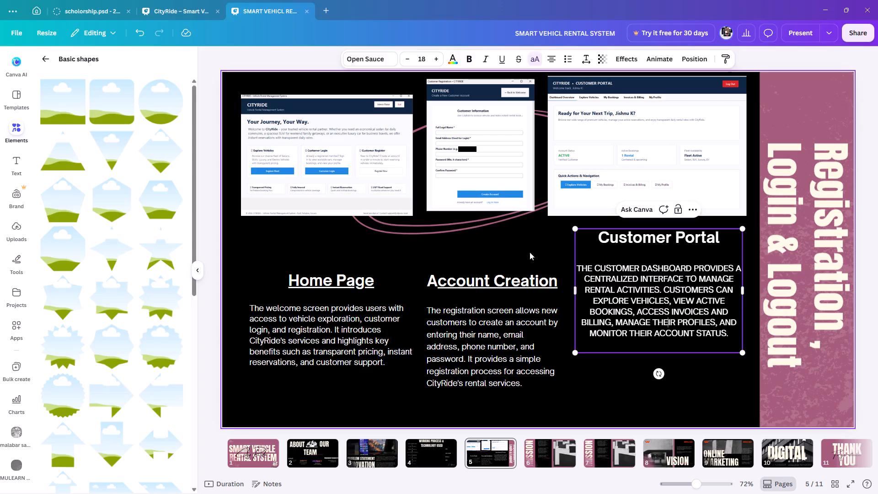
Move the Customer Portal text box down, roughly level with the Home Page and Account Creation text.
click(523, 250)
drag(675, 276, 675, 323)
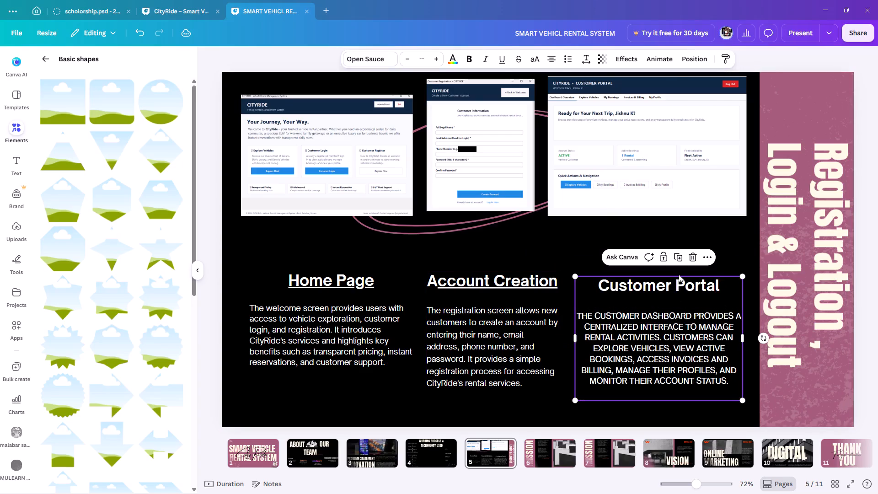
Narrow the Customer Portal text box and reposition it beneath its dashboard screenshot.
drag(744, 335, 732, 340)
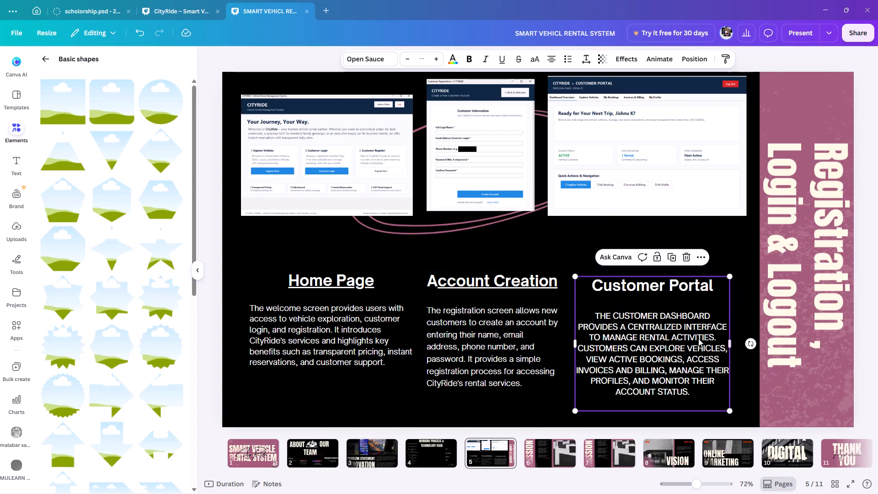
drag(698, 338, 708, 332)
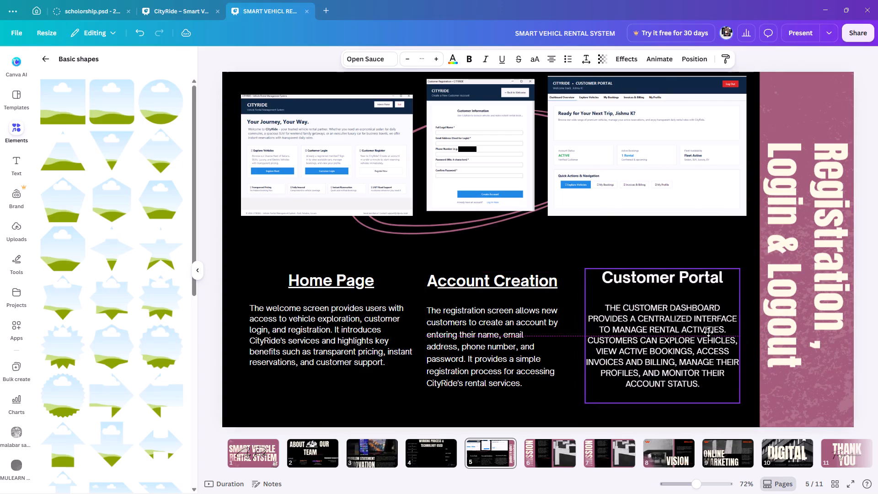
drag(708, 332, 709, 328)
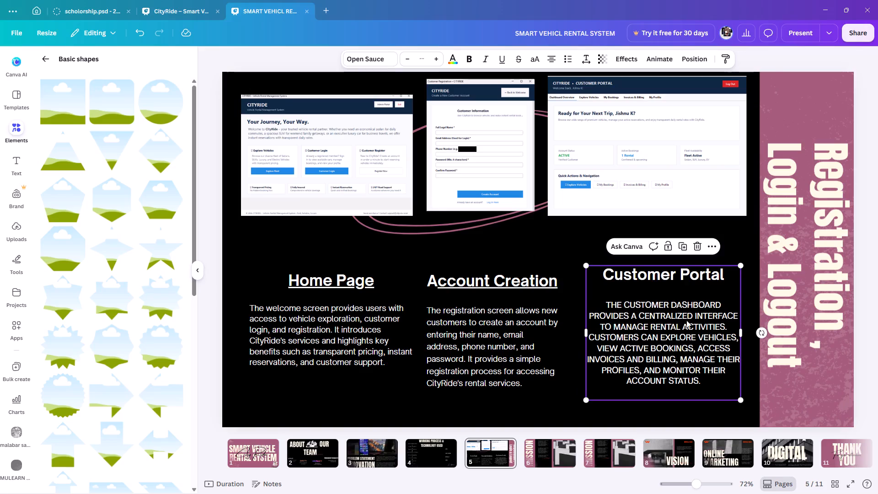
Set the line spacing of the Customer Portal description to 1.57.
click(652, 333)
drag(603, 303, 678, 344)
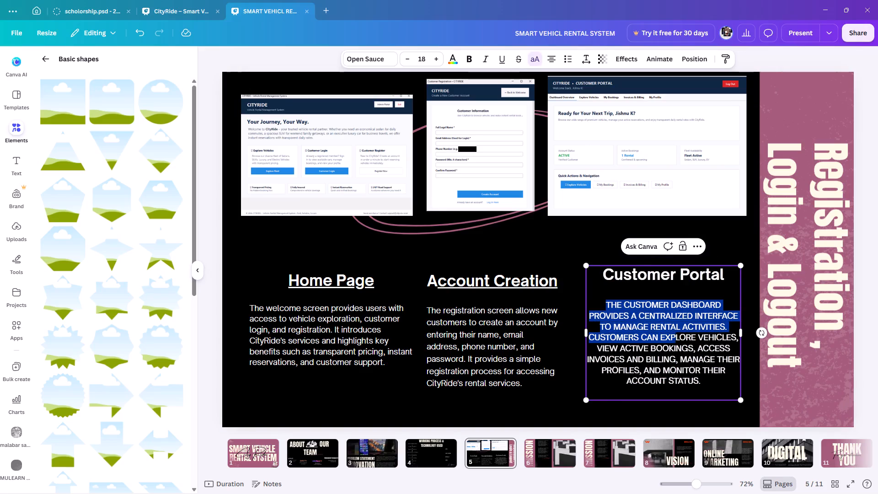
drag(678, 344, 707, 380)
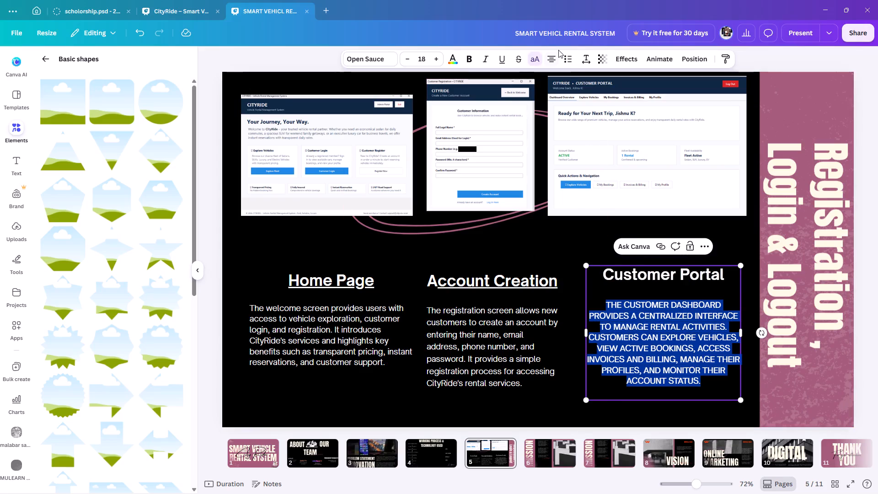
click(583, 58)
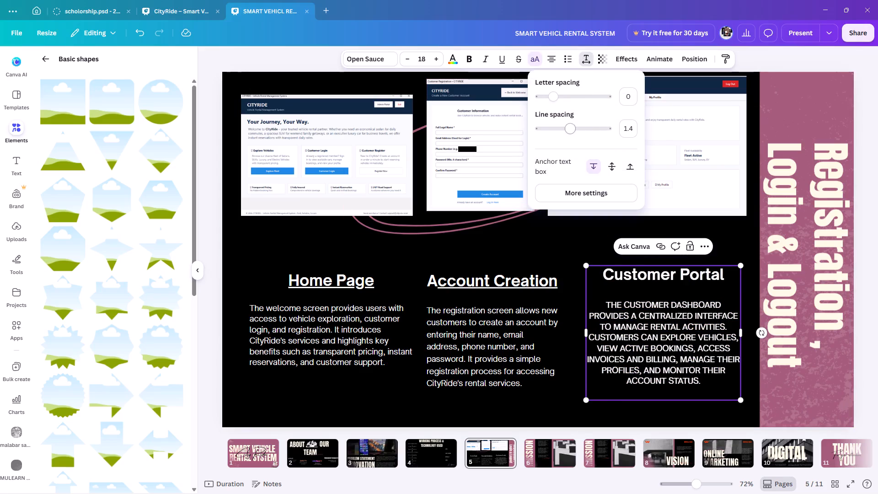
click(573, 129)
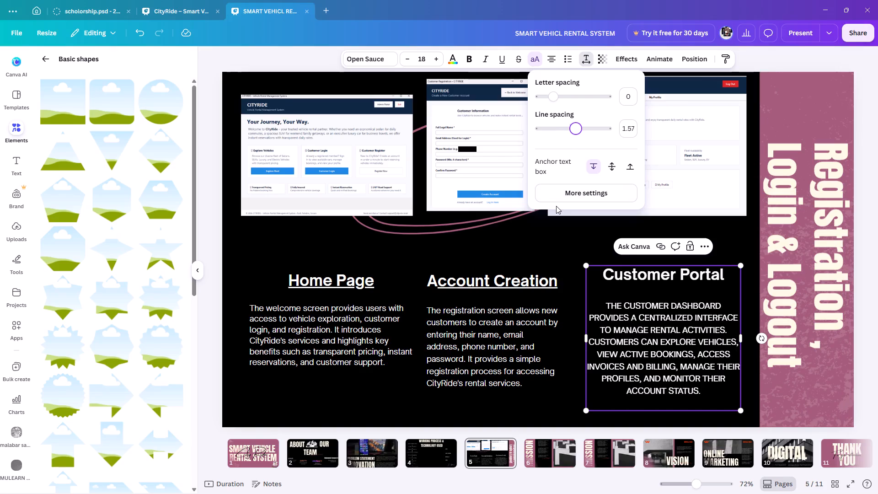
Turn off the uppercase formatting on the whole Customer Portal description.
drag(604, 305, 659, 352)
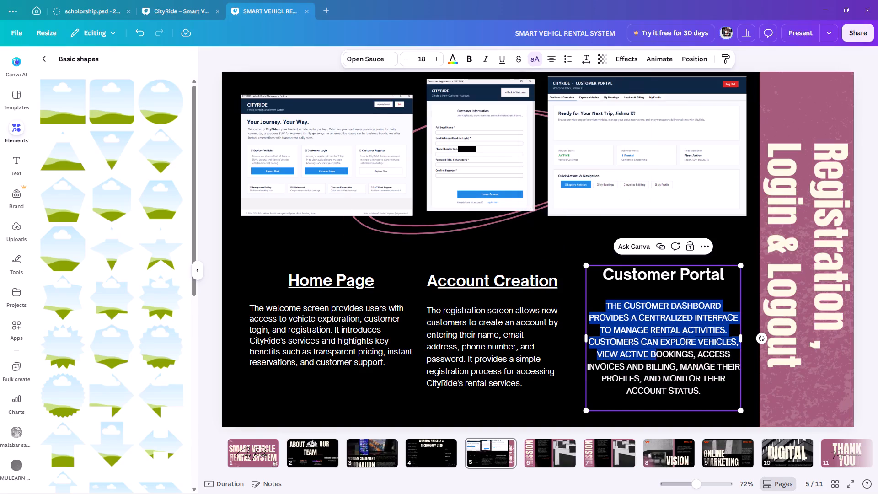
drag(659, 352, 698, 392)
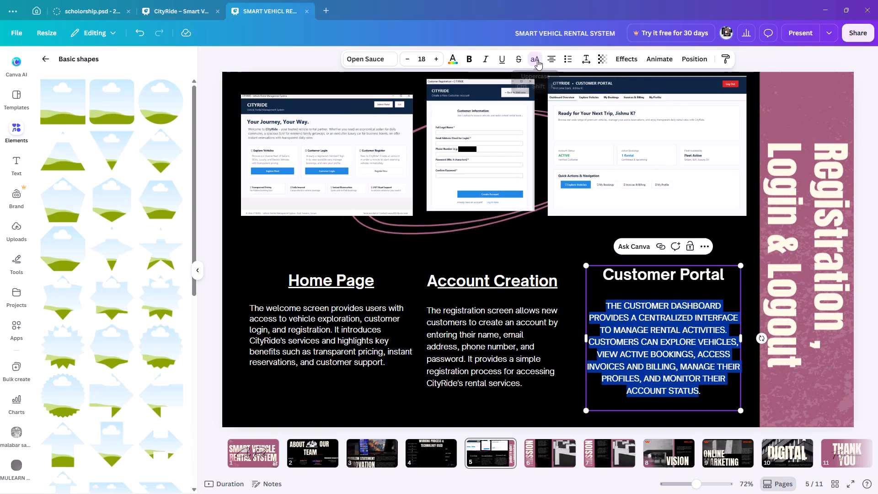
click(537, 60)
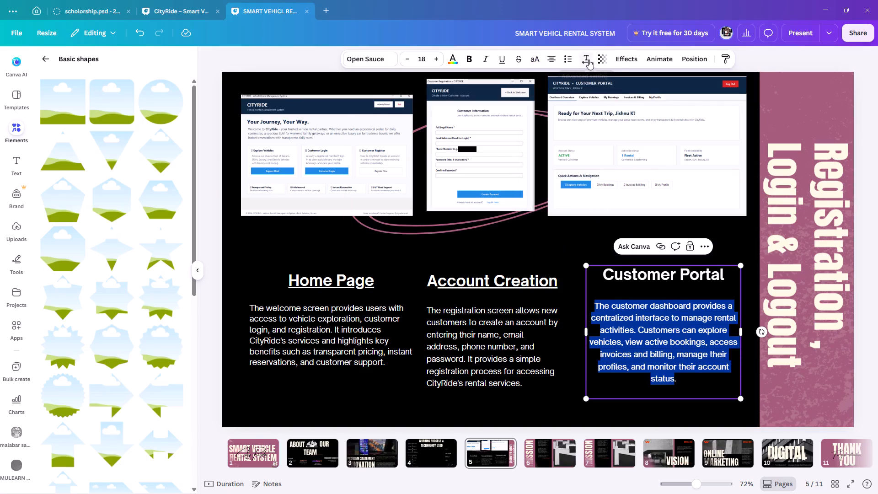
Set the line spacing of the Customer Portal description to 1.7.
click(584, 55)
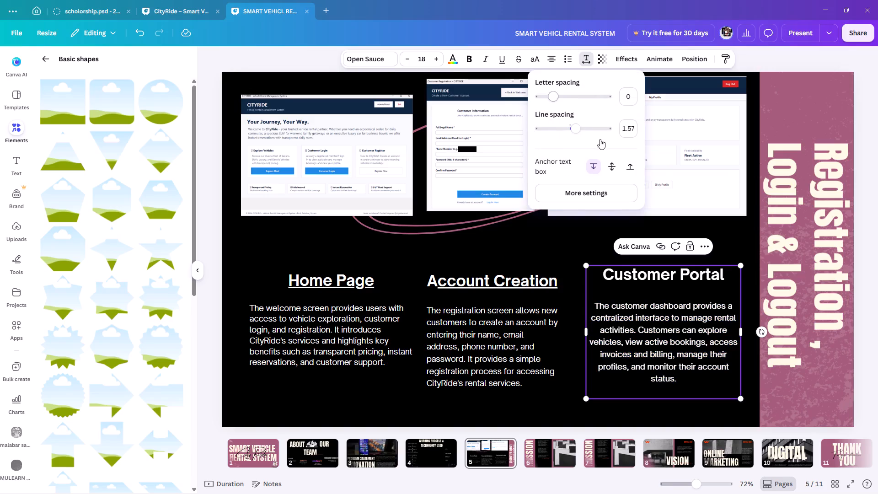
click(579, 131)
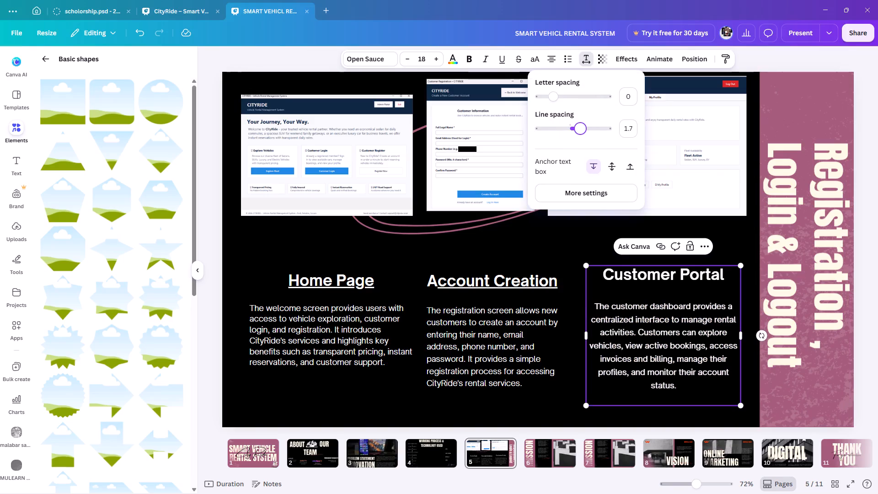
click(552, 232)
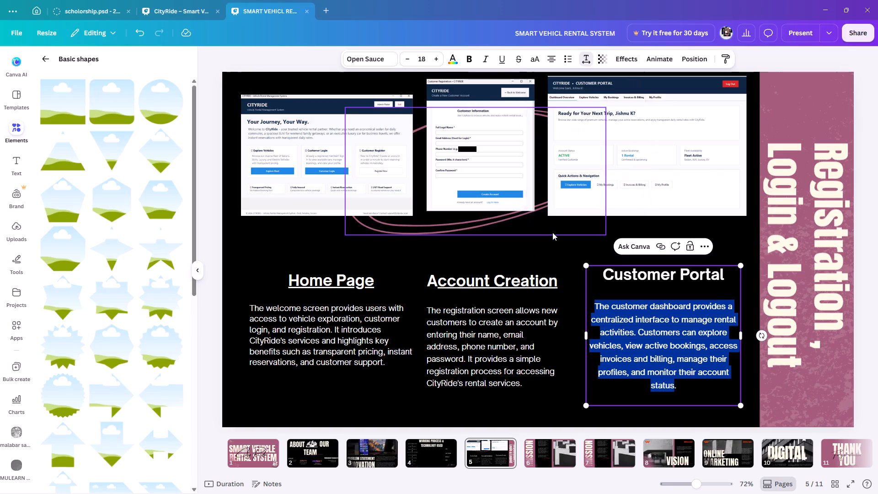
Underline the entire Customer Portal heading to match the other two headings.
drag(605, 275, 645, 277)
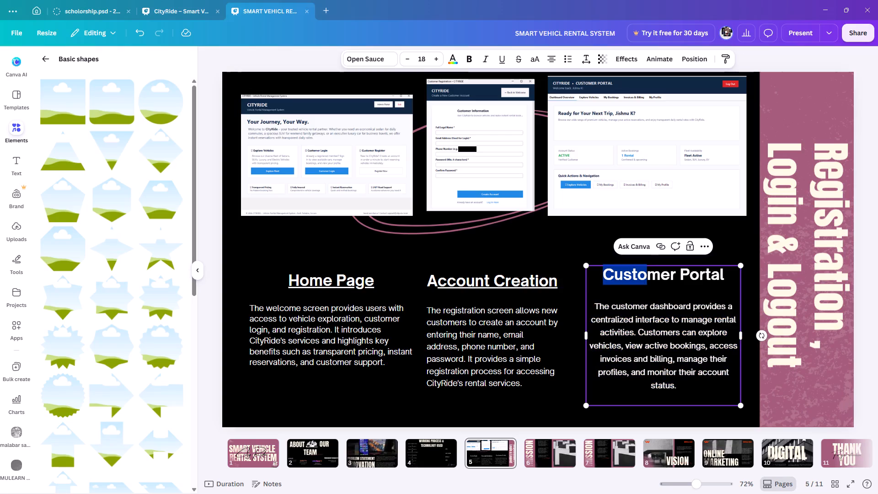
drag(645, 277, 632, 277)
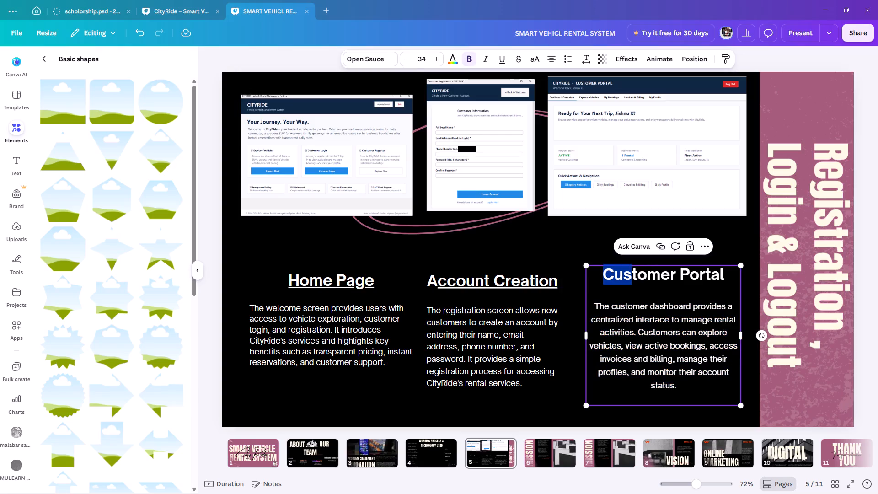
drag(638, 275, 723, 269)
click(500, 56)
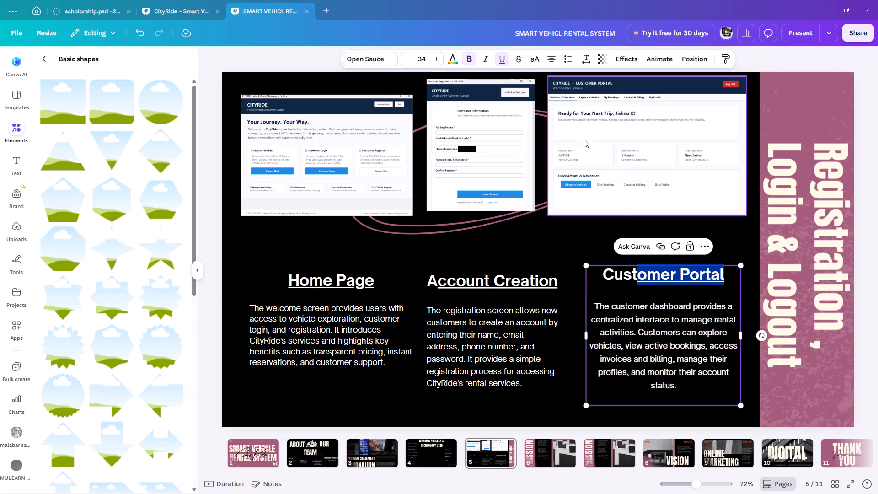
drag(630, 277, 607, 276)
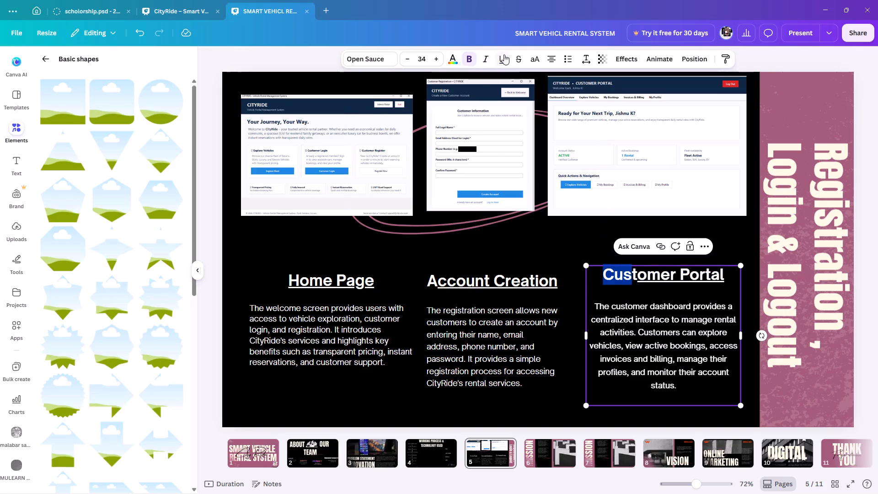
click(501, 59)
Narrow the Customer Portal text box slightly from its left edge and nudge it a little left, centred under its screenshot.
click(692, 381)
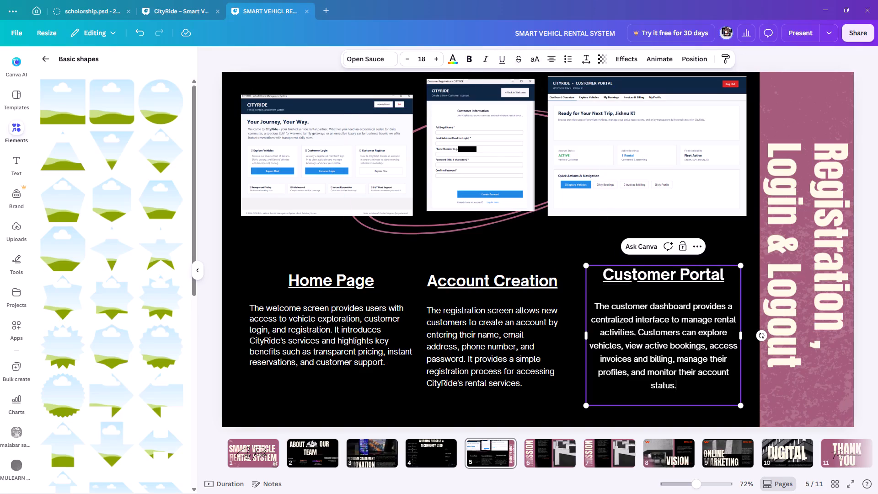
drag(585, 337, 598, 337)
drag(650, 333, 641, 332)
click(589, 314)
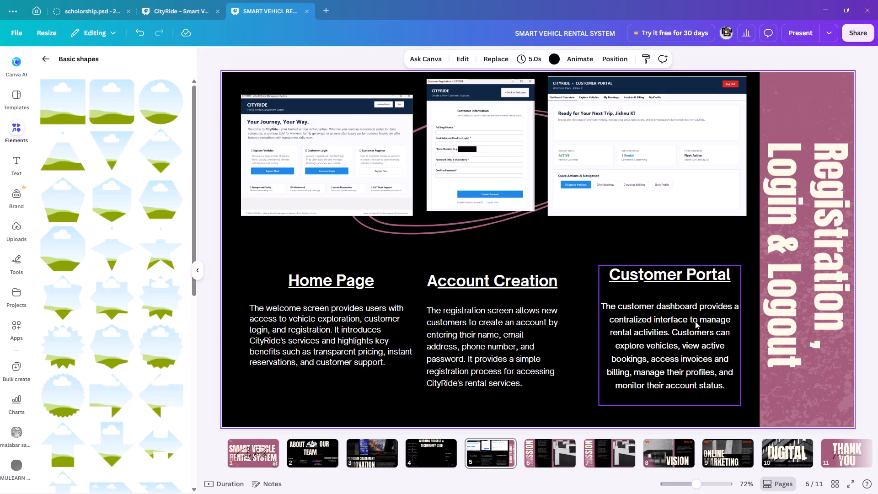
drag(684, 322, 679, 325)
click(405, 262)
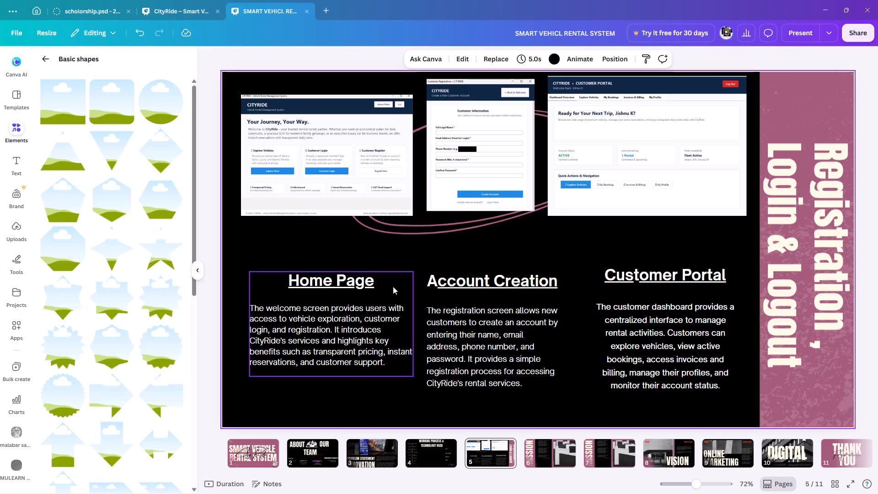
Enlarge the home page screenshot and move it down and left, against the slide's left edge and just above the Home Page text.
drag(332, 173, 330, 194)
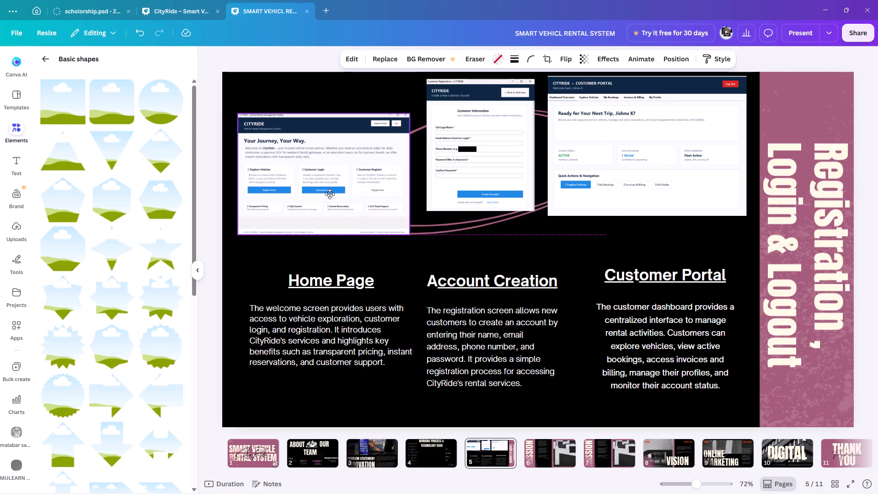
drag(330, 194, 331, 195)
drag(331, 195, 320, 180)
drag(402, 224, 423, 235)
drag(381, 202, 377, 202)
Enlarge the customer portal screenshot and align it with the pink band's edge and the home page screenshot's bottom.
click(660, 173)
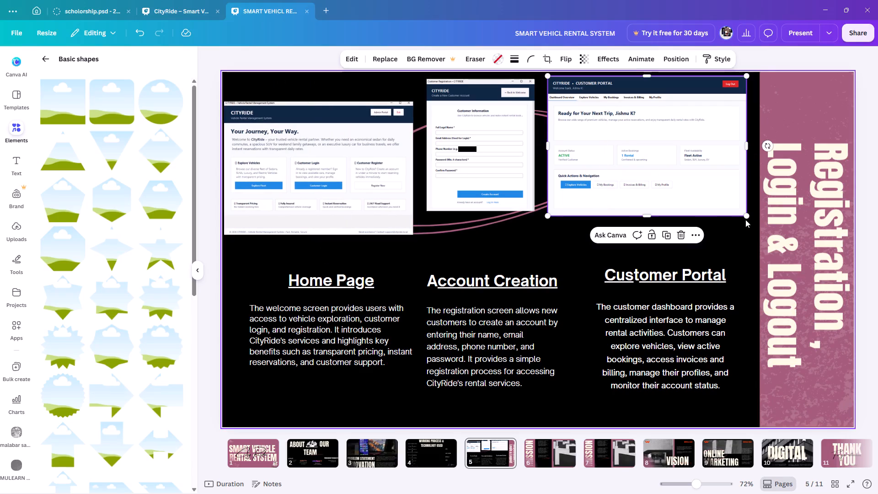
drag(746, 215, 753, 219)
drag(709, 182, 716, 194)
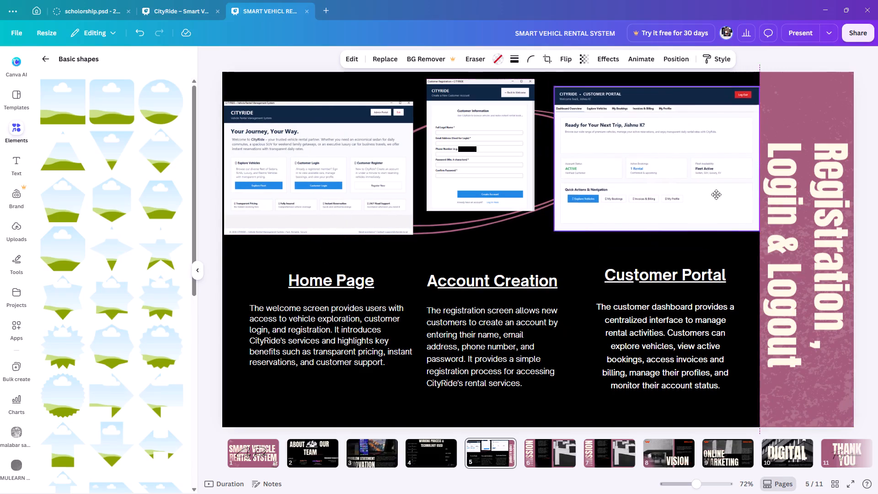
drag(716, 194, 716, 195)
Enlarge the customer registration screenshot and move it down, centred between the other two screenshots.
click(510, 155)
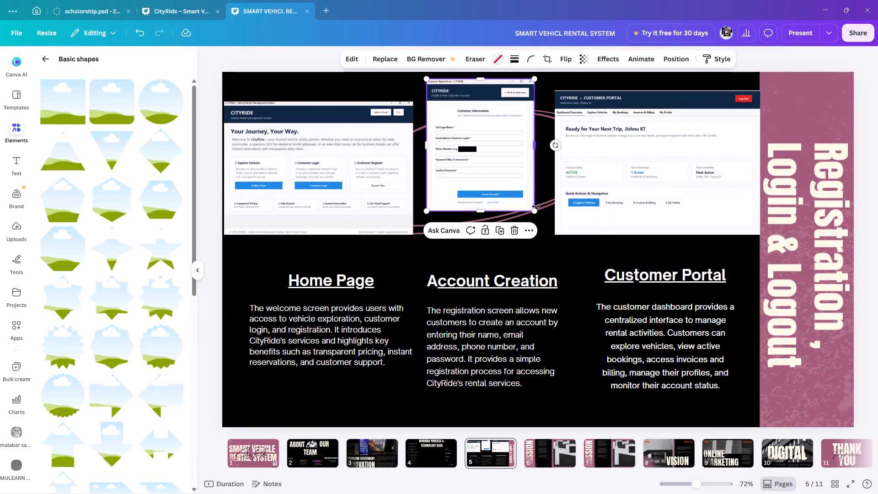
drag(536, 210, 552, 231)
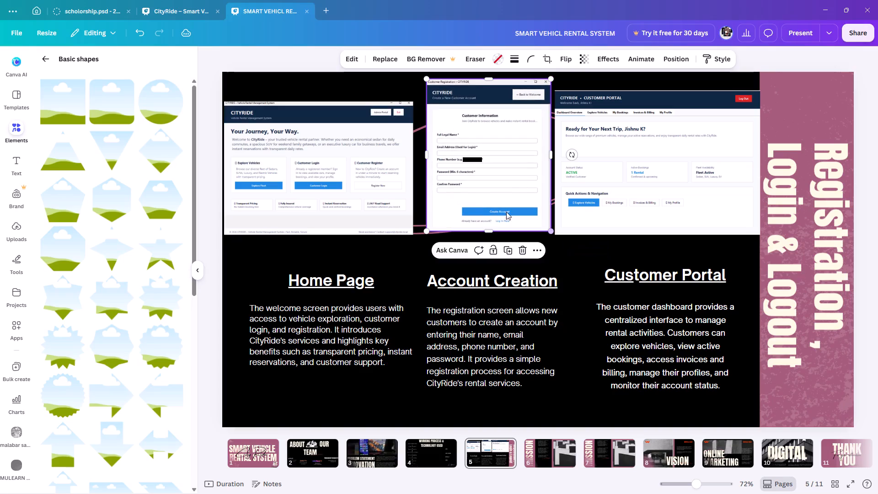
drag(503, 210, 497, 226)
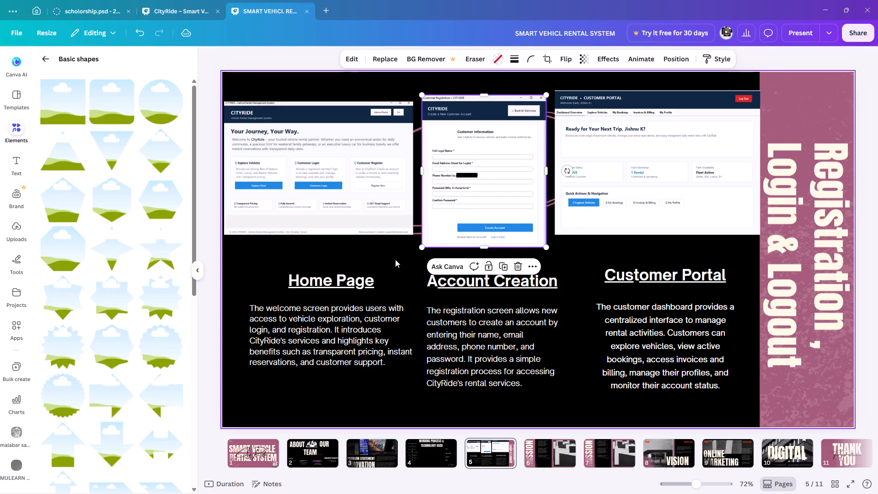
Move the pink curved line graphic down and slightly right behind the registration screenshot.
drag(416, 229, 414, 250)
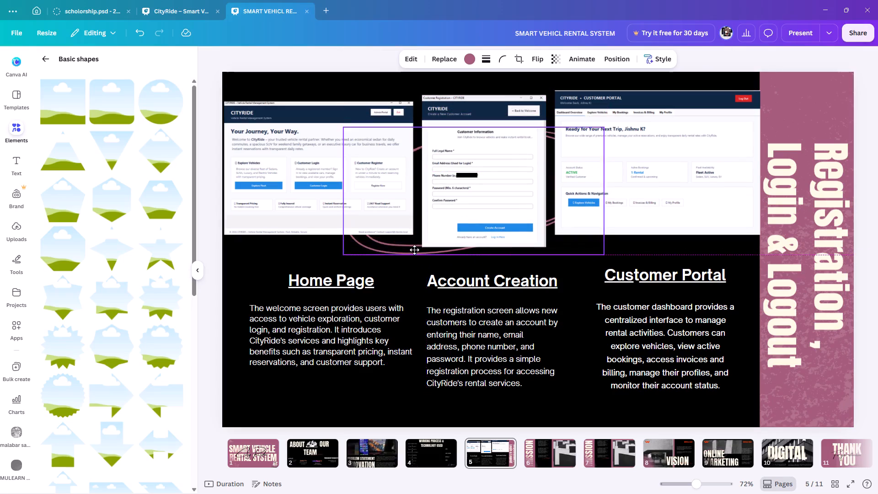
drag(414, 250, 433, 252)
click(280, 255)
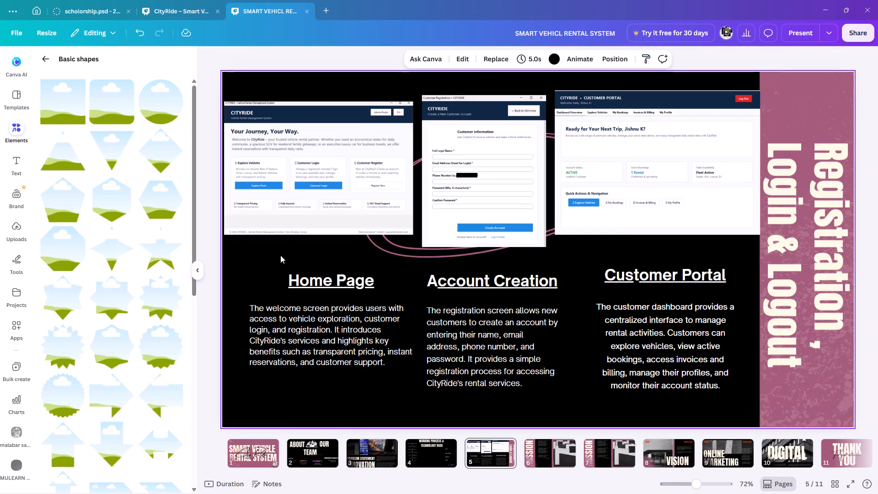
Nudge the Account Creation text box slightly right to sit under the registration screenshot.
drag(456, 324, 462, 323)
click(274, 255)
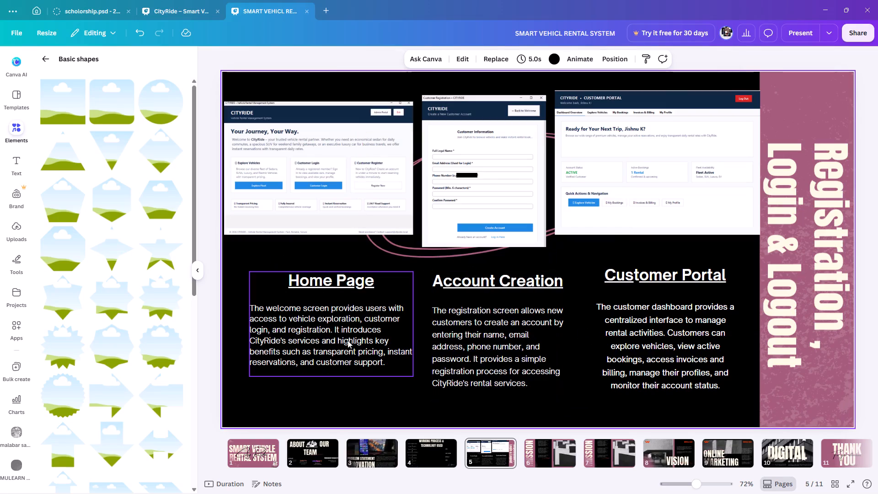
Delete the three placeholder paragraphs from the black panel of the MISSION slide, slide 6.
click(544, 449)
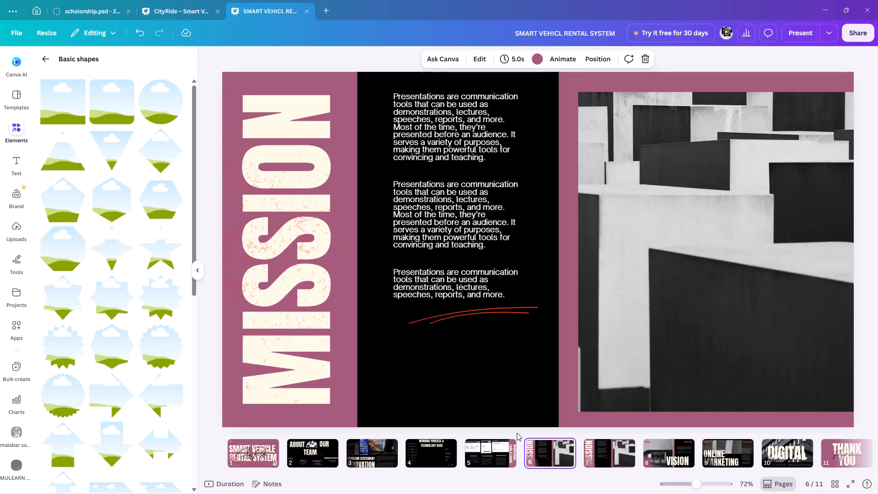
click(489, 137)
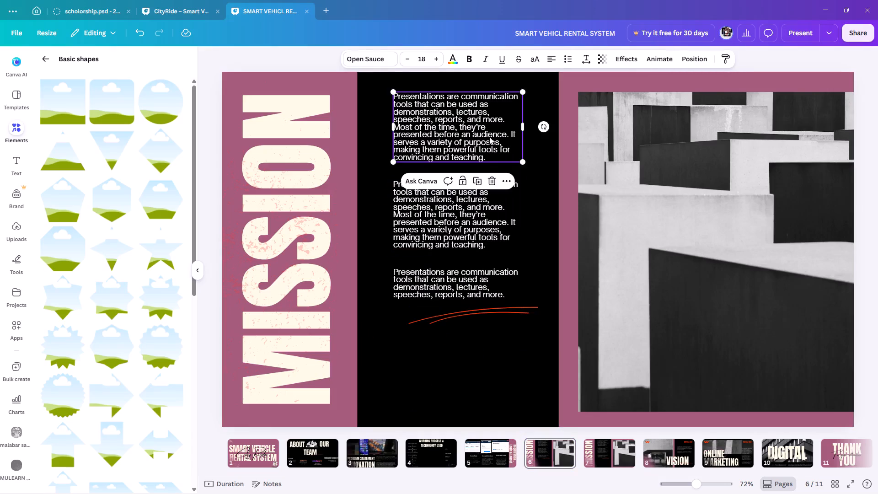
key(Delete)
click(459, 233)
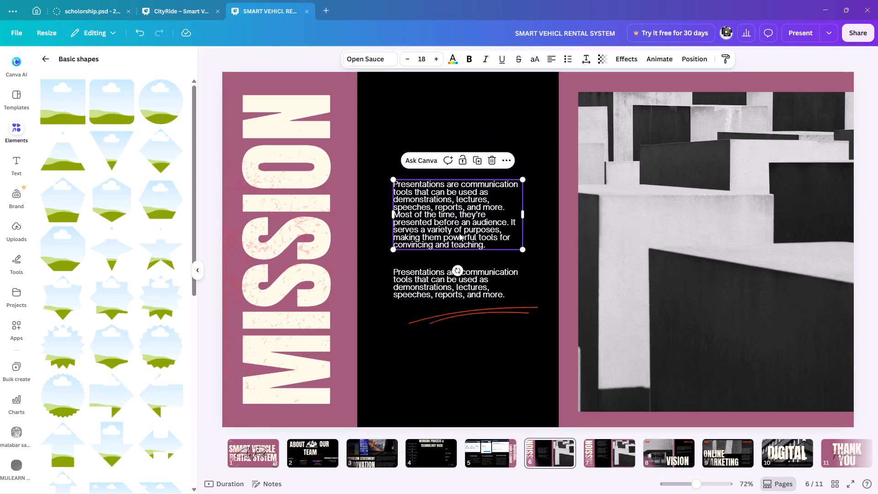
key(Delete)
click(455, 277)
key(Delete)
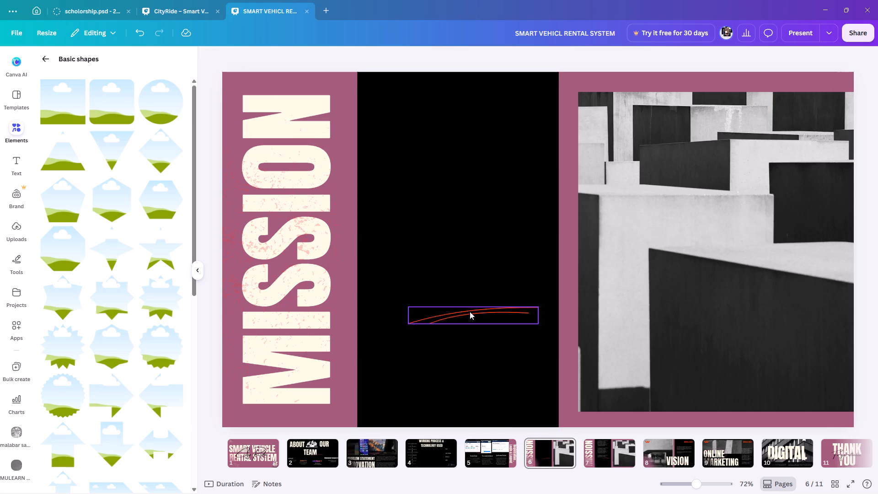
Recolour the orange-red curved stroke on slide 6 with the mauve-pink graphic colour of the slide's background.
click(470, 312)
click(473, 56)
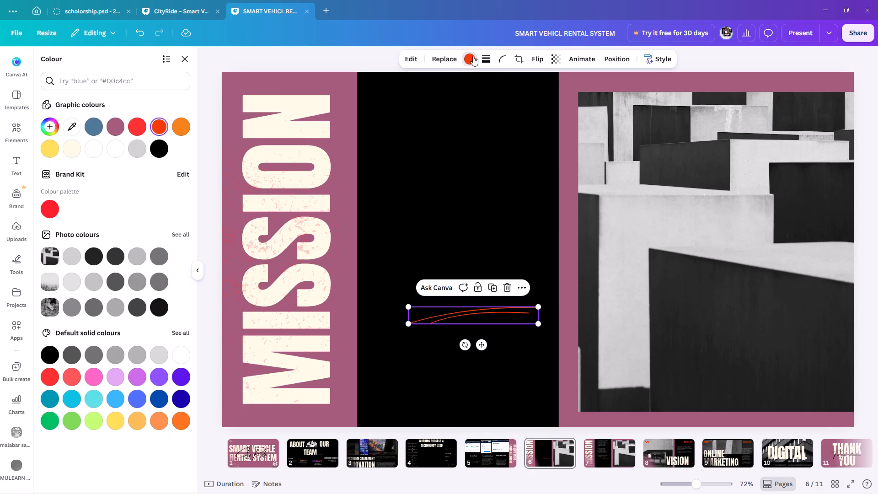
click(112, 128)
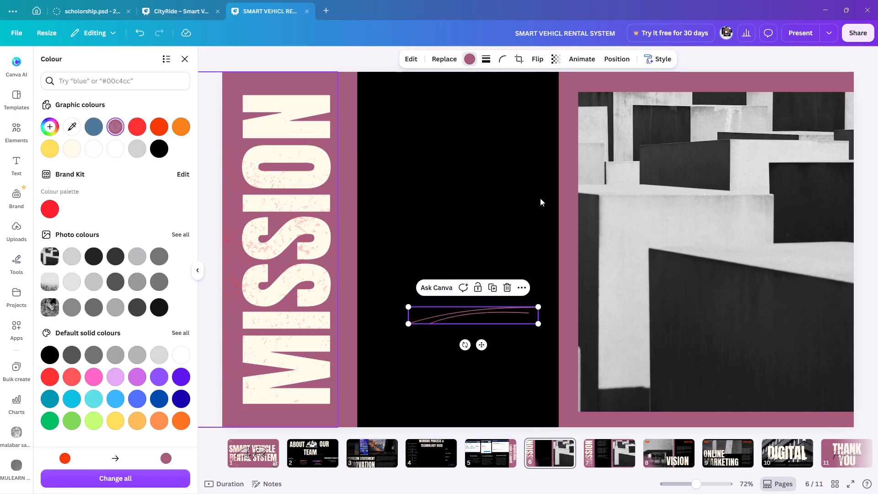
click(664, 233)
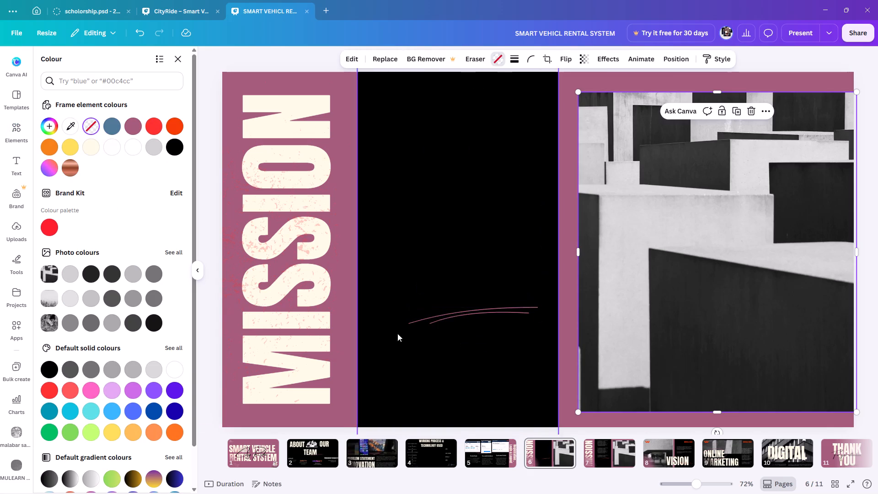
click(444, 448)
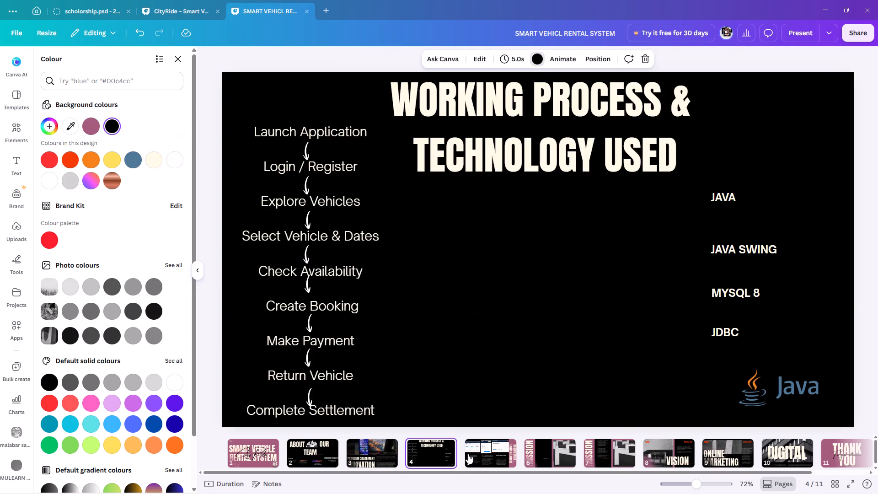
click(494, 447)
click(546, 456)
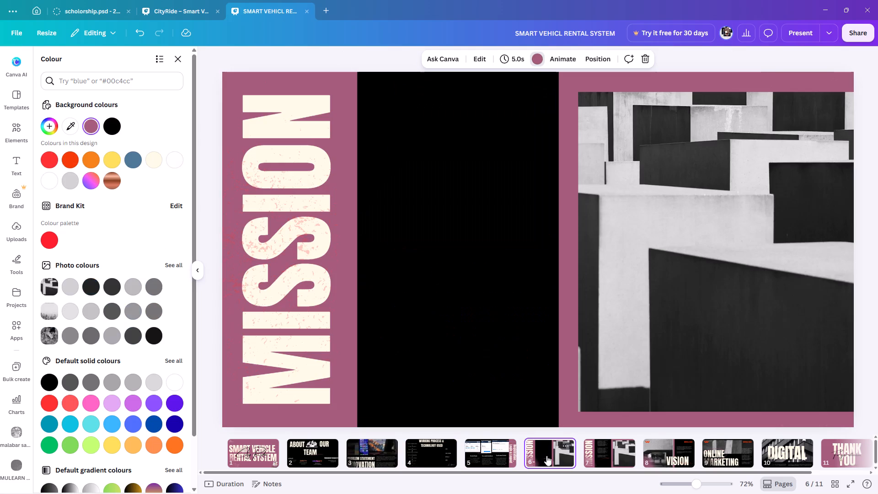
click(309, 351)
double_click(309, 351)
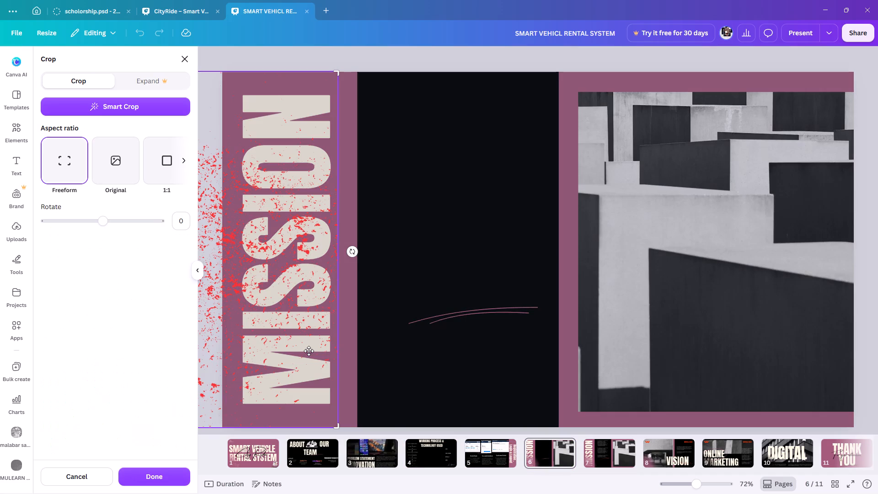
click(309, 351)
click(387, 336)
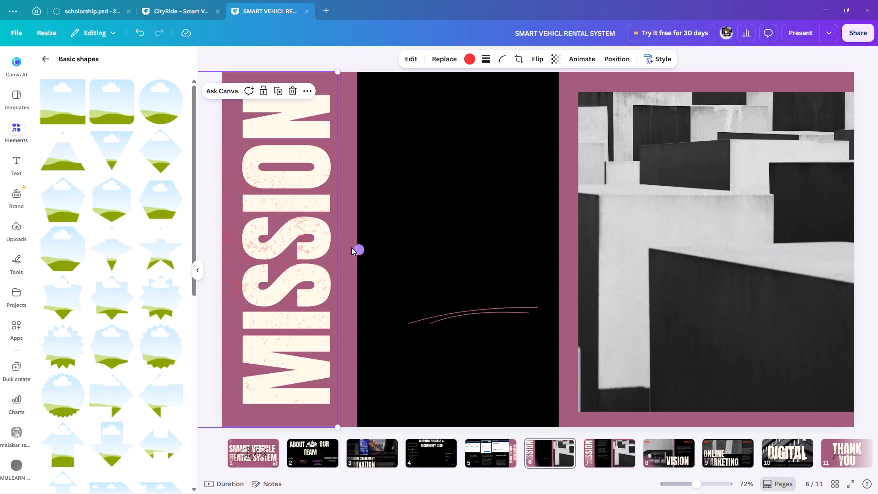
Switch to the CityRide Customer Portal application and maximize its window to fill the screen.
click(578, 493)
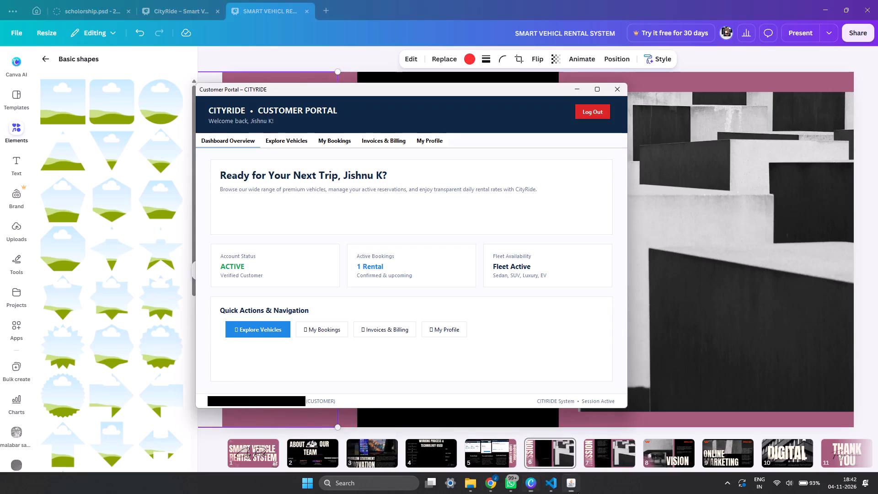
scroll(286, 261, down, 5)
scroll(286, 261, up, 5)
drag(433, 90, 433, 48)
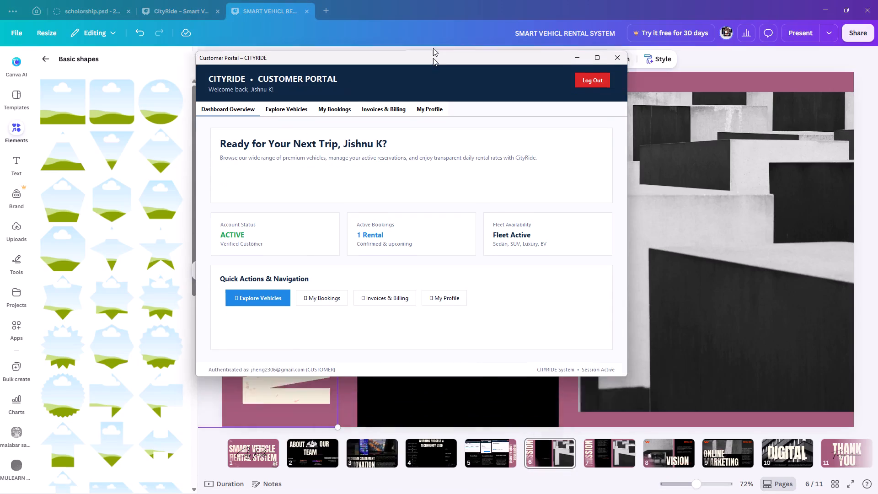
drag(433, 48, 462, 0)
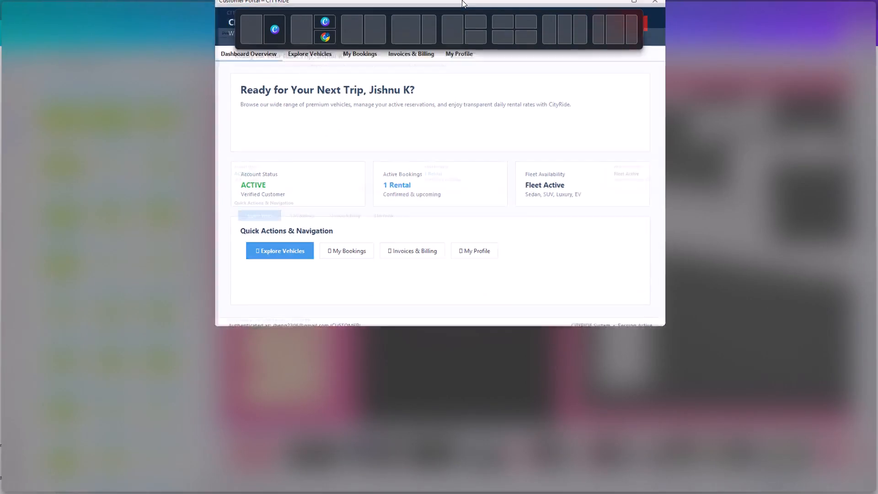
View the My Bookings page of the customer portal, and return to the Dashboard Overview.
click(122, 327)
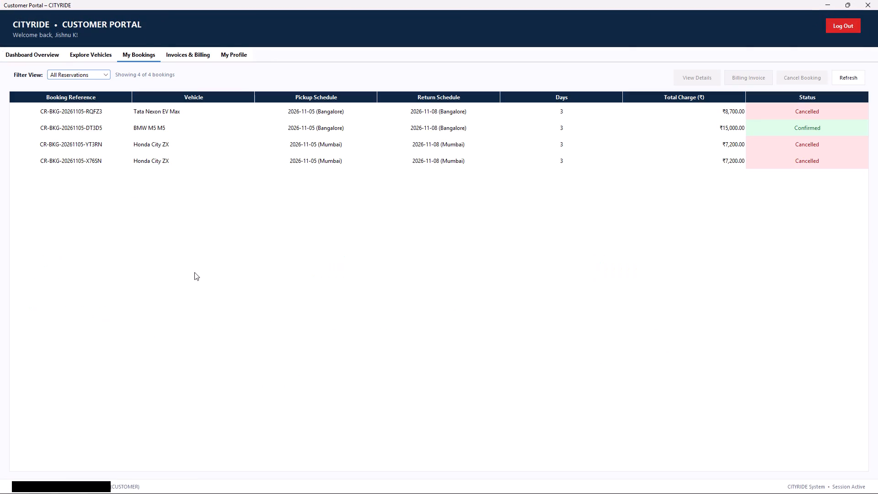
click(24, 54)
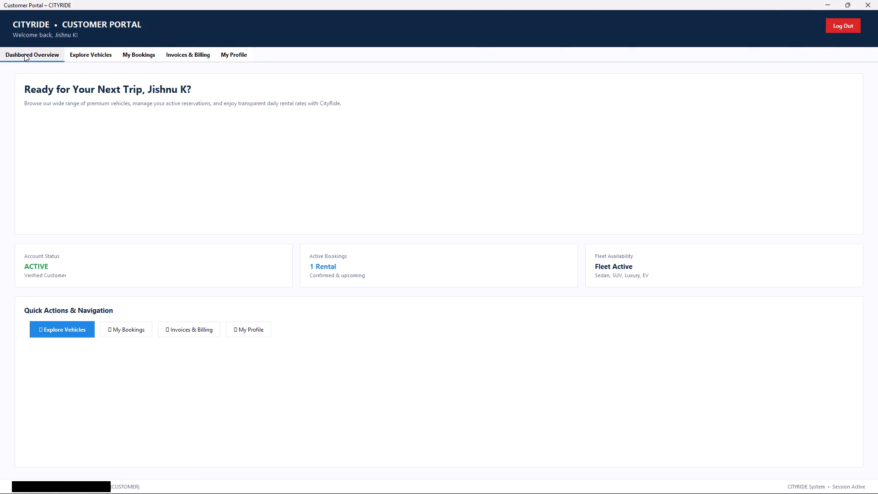
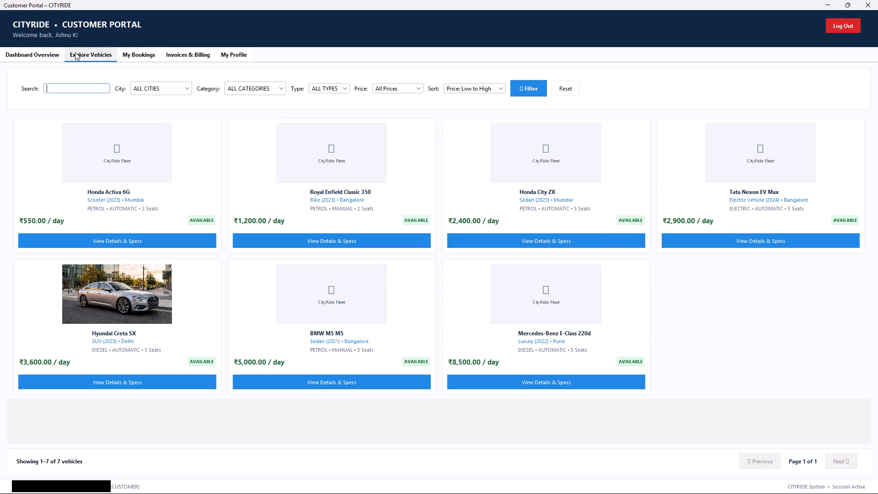
Look through the customer portal's Dashboard Overview, Explore Vehicles, My Bookings and Invoices & Billing pages, ending on My Profile.
click(34, 49)
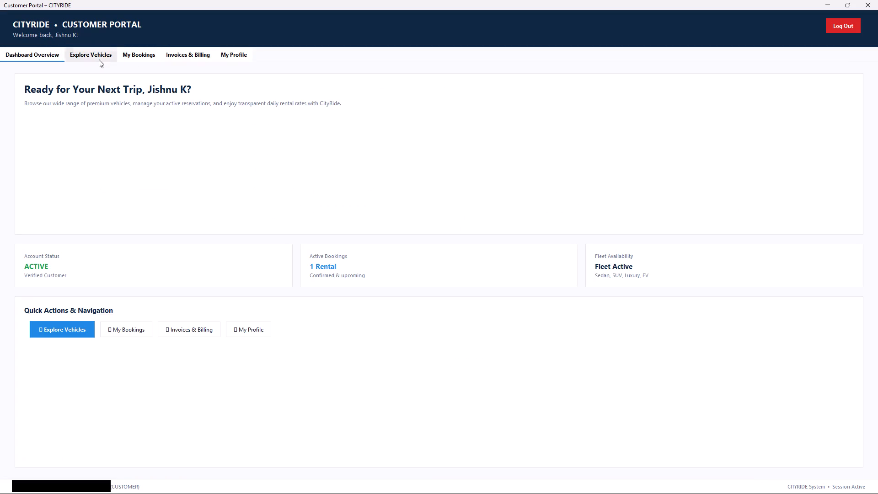
click(94, 56)
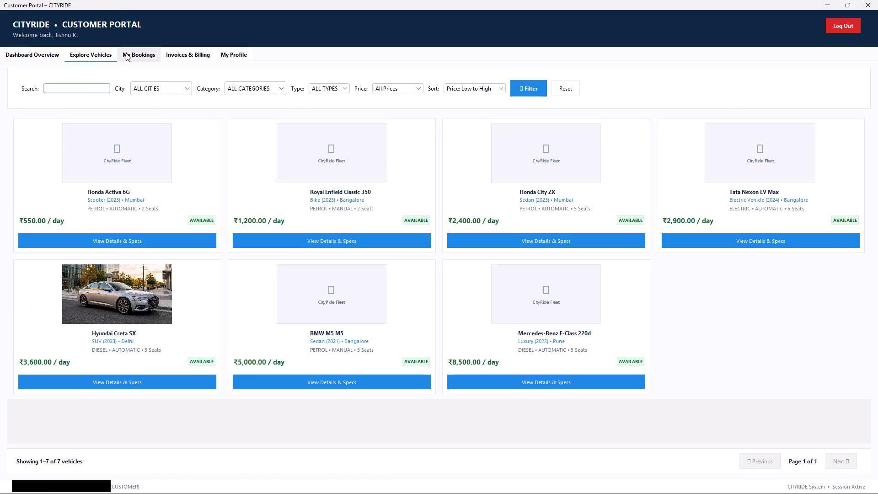
click(126, 53)
click(209, 59)
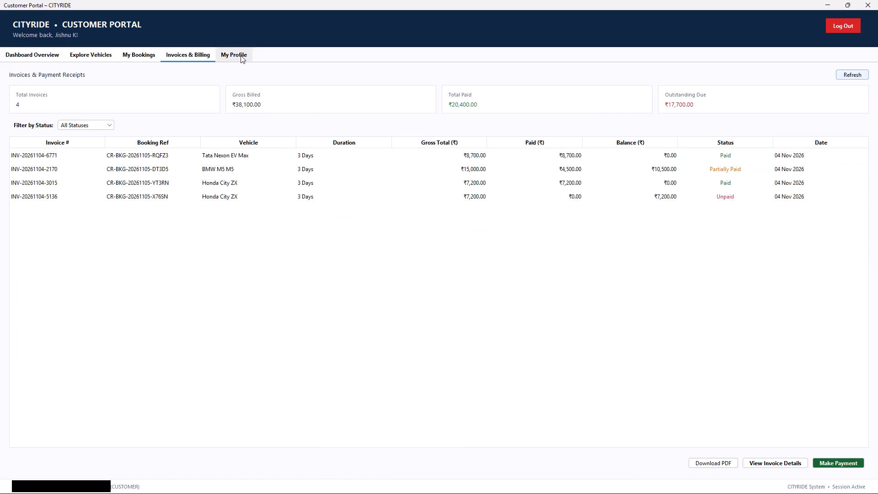
click(241, 55)
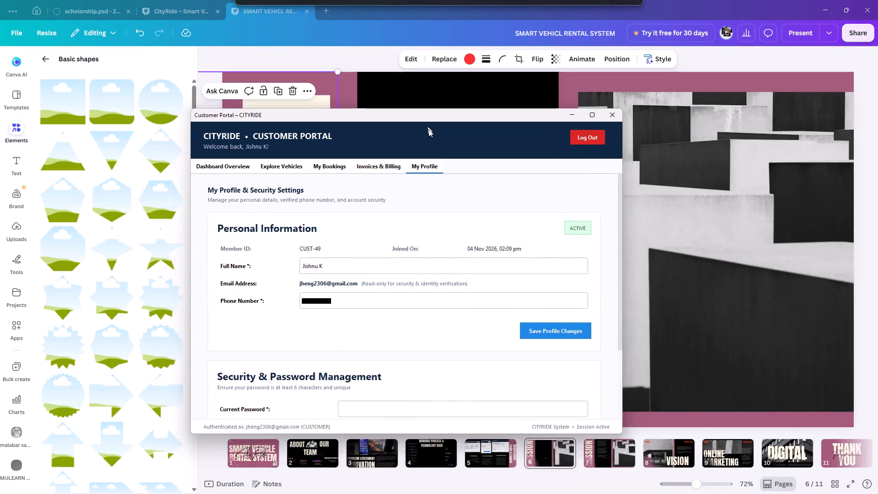
Capture a rectangular screenshot of the whole Customer Portal window on its My Profile page, and put the Snipping Tool preview away.
drag(428, 129, 466, 72)
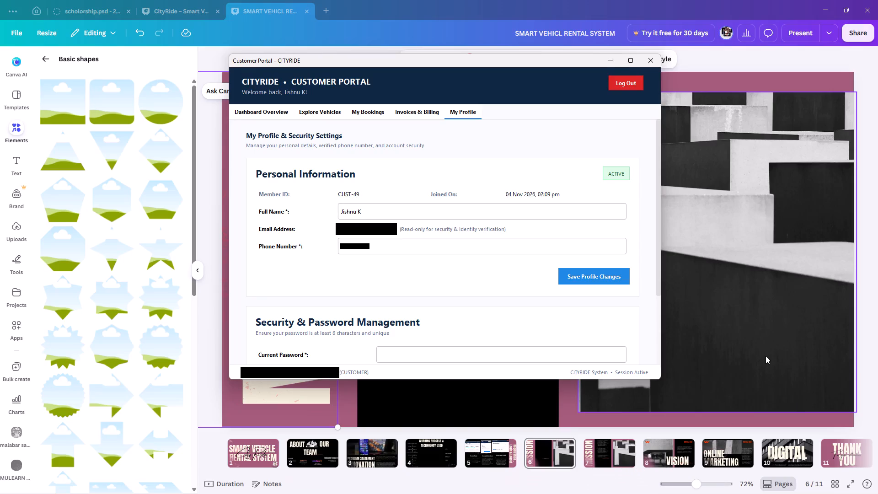
key(shift+super+s)
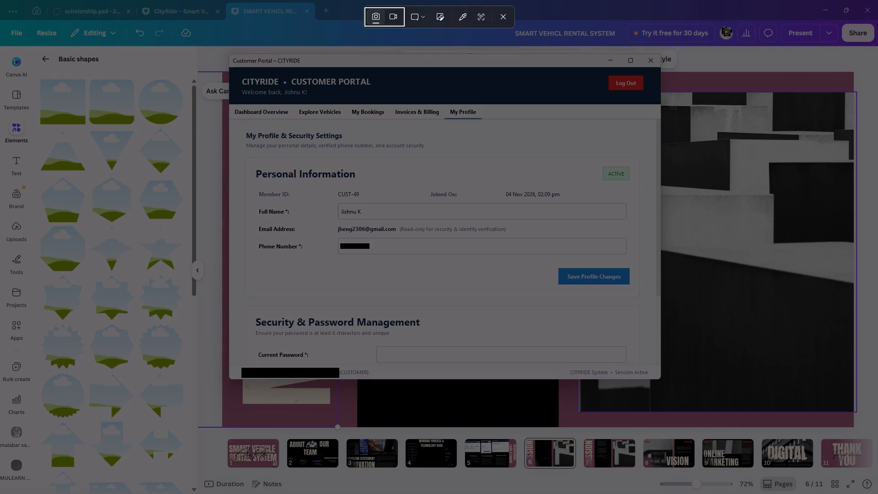
drag(230, 57, 237, 63)
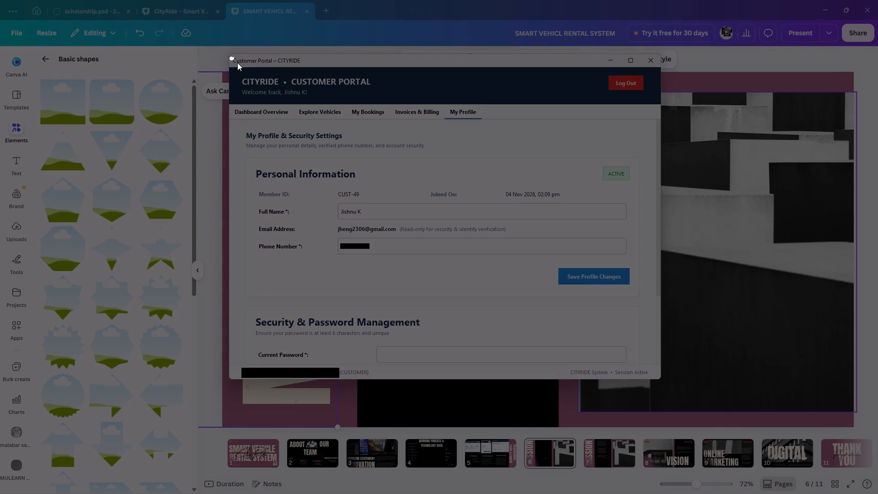
drag(237, 63, 664, 341)
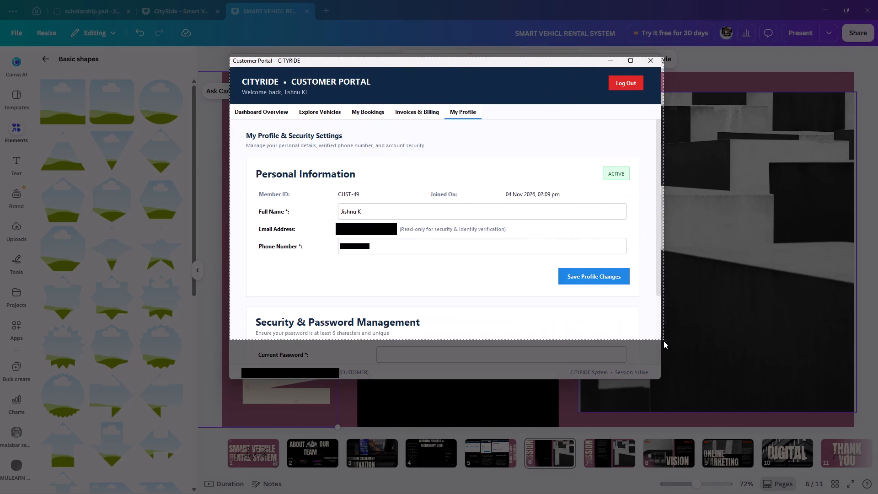
drag(664, 341, 657, 379)
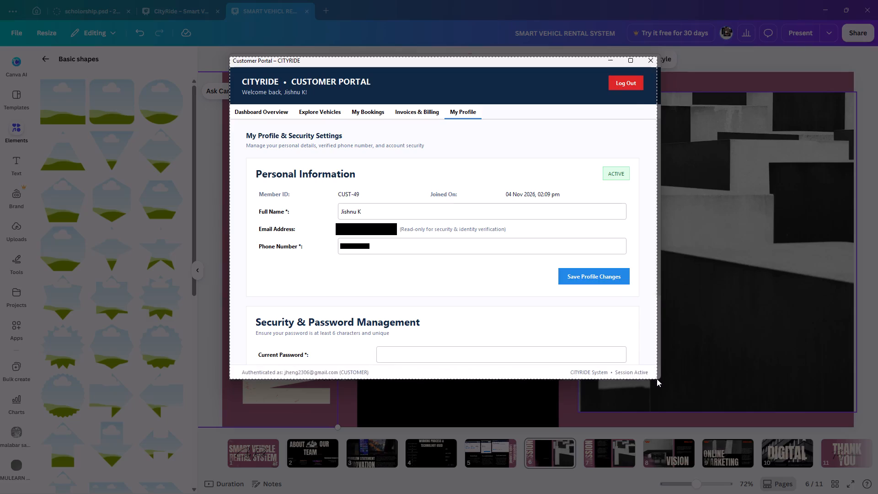
drag(657, 379, 658, 381)
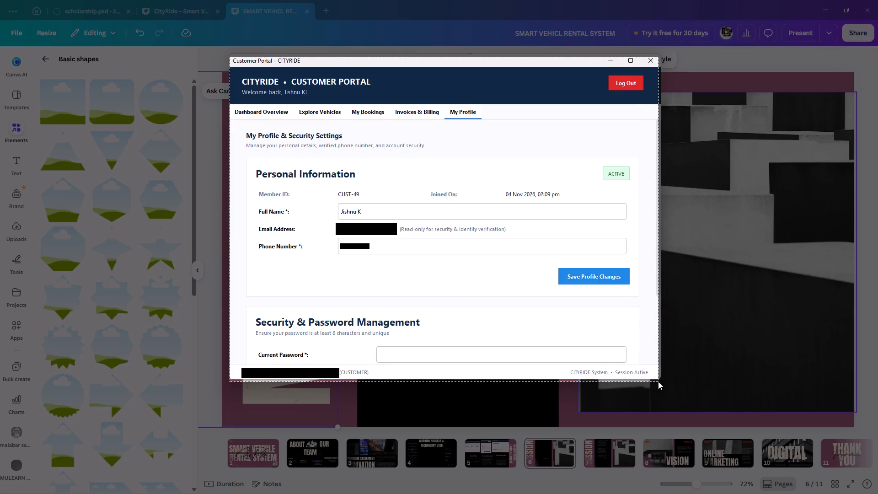
drag(658, 381, 657, 377)
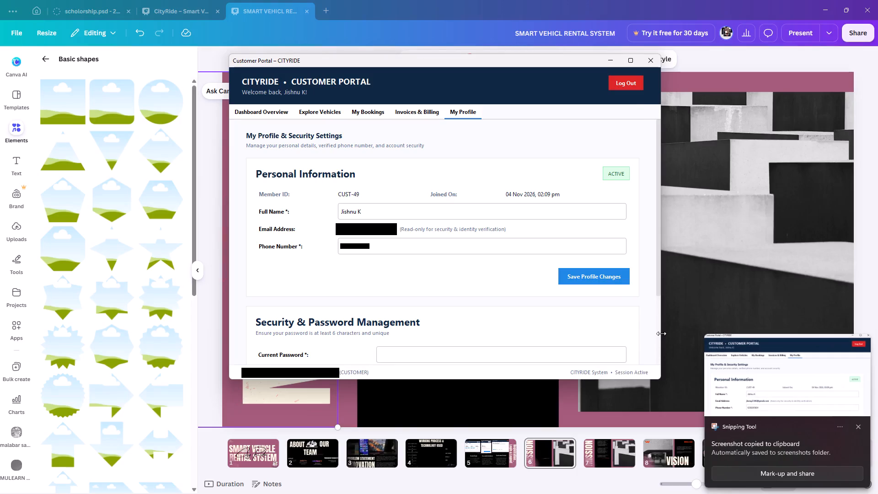
click(762, 396)
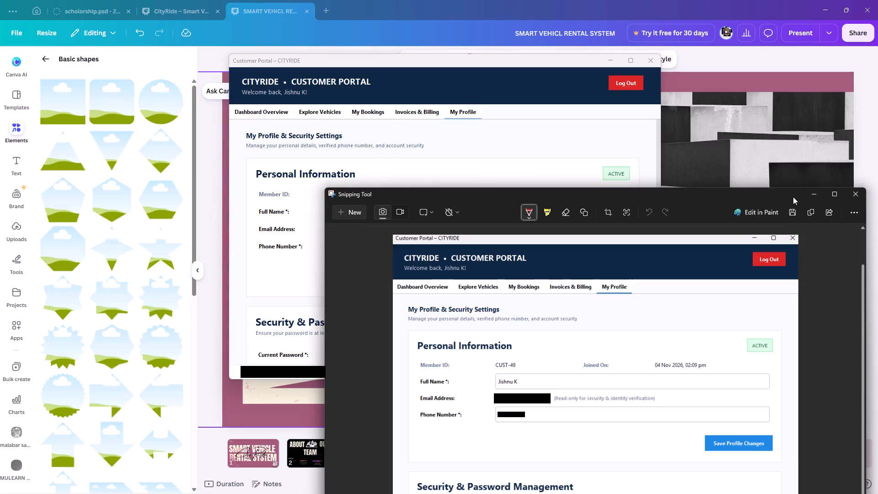
click(808, 198)
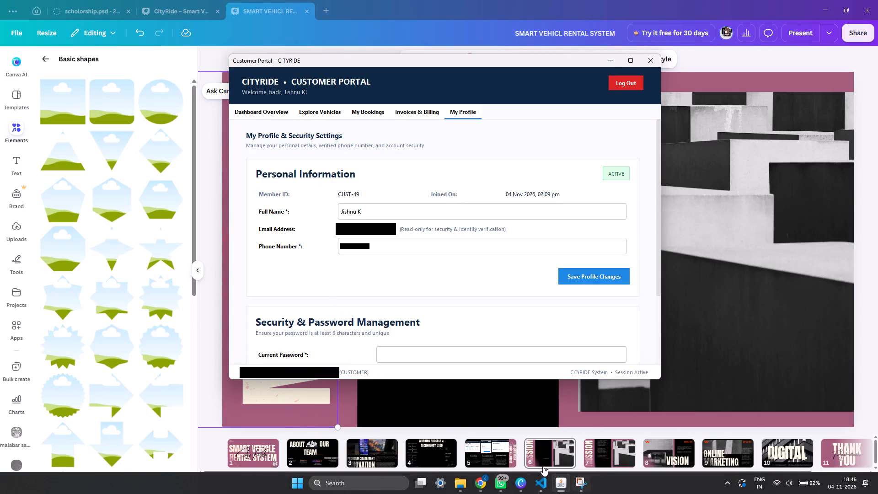
Open the Screenshots folder in File Explorer and check the newly saved My Profile capture in the image viewer.
click(461, 486)
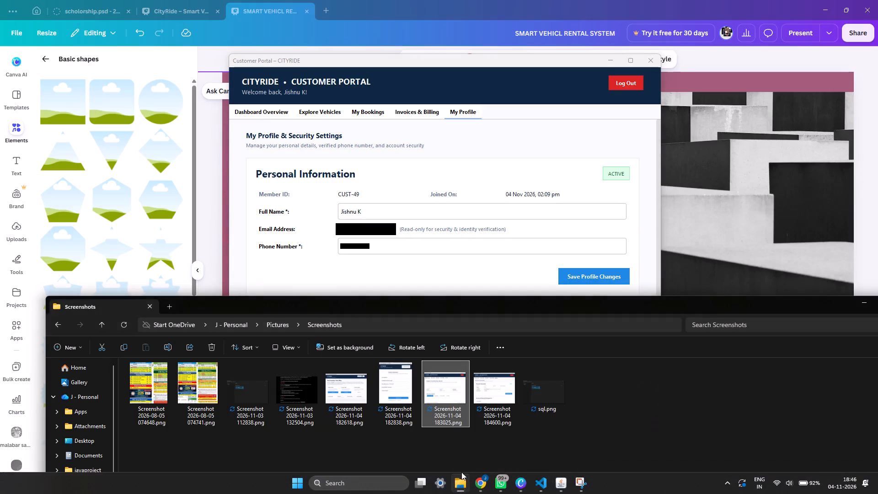
click(475, 404)
double_click(475, 404)
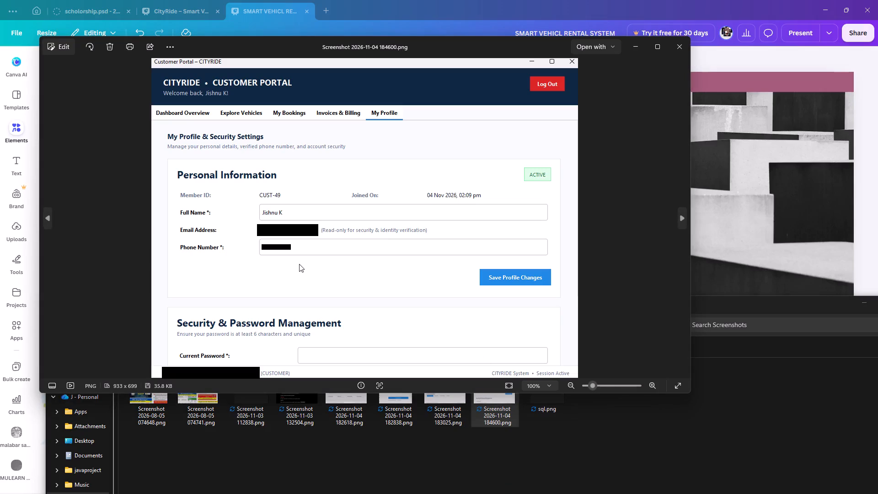
scroll(386, 193, down, 3)
click(681, 42)
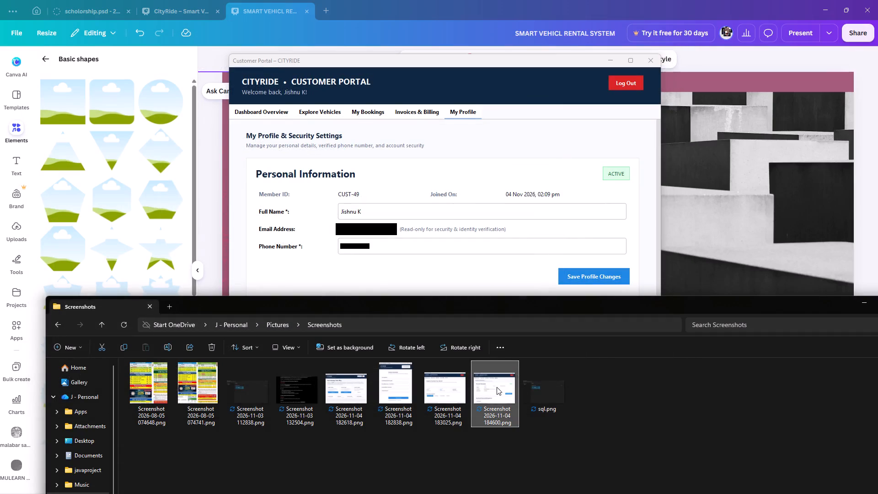
Clear the portal window away and insert the My Profile screenshot file from the Screenshots folder onto slide 6 in Canva.
click(615, 54)
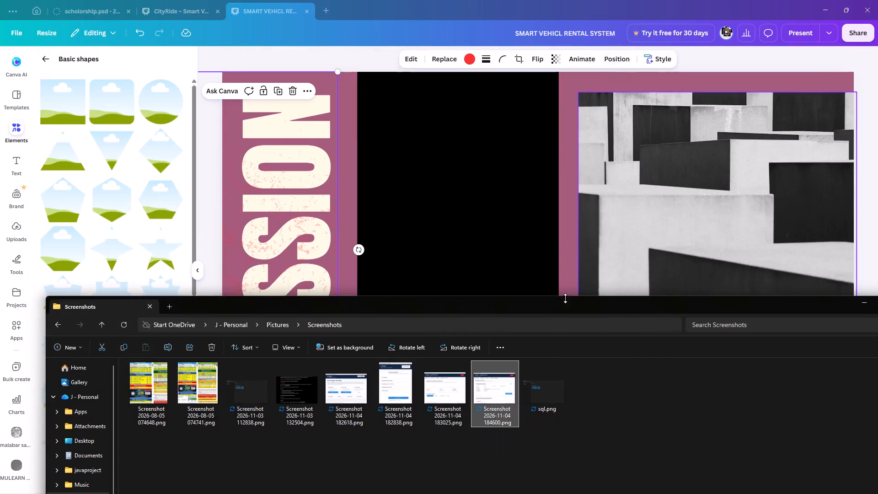
drag(496, 393, 461, 223)
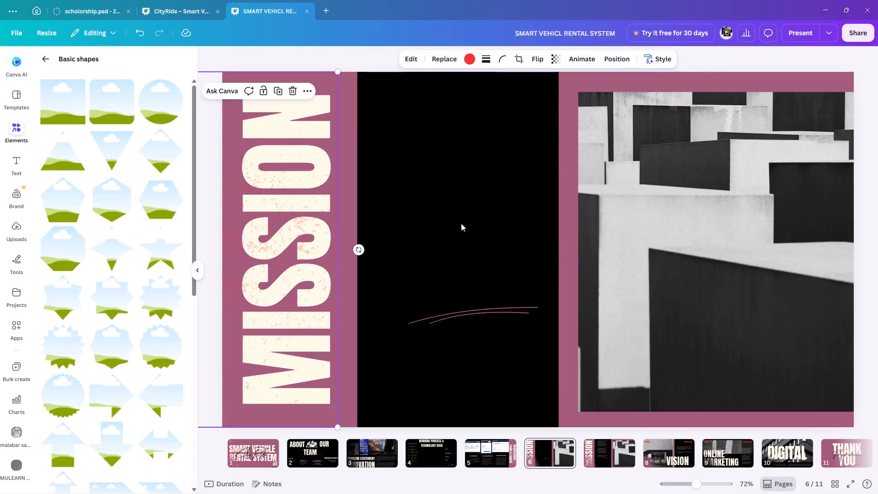
Place the My Profile screenshot at the top of slide 6's black panel, aligned with the panel's left edge, and shrink it slightly.
drag(504, 207, 495, 201)
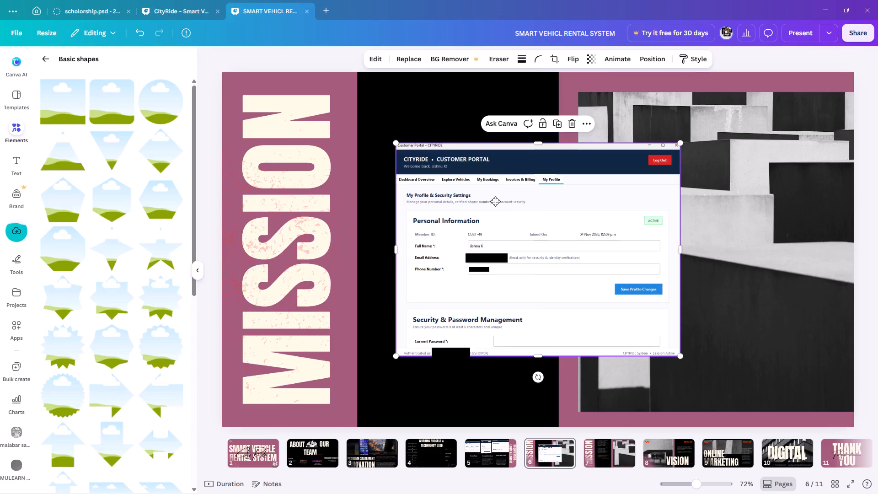
drag(495, 201, 479, 190)
drag(479, 195, 434, 167)
drag(445, 174, 496, 199)
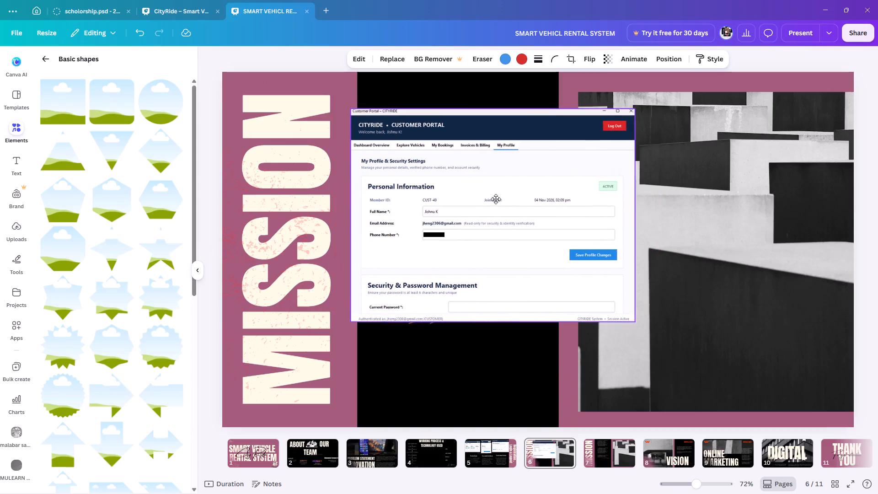
drag(496, 199, 532, 222)
drag(498, 208, 462, 192)
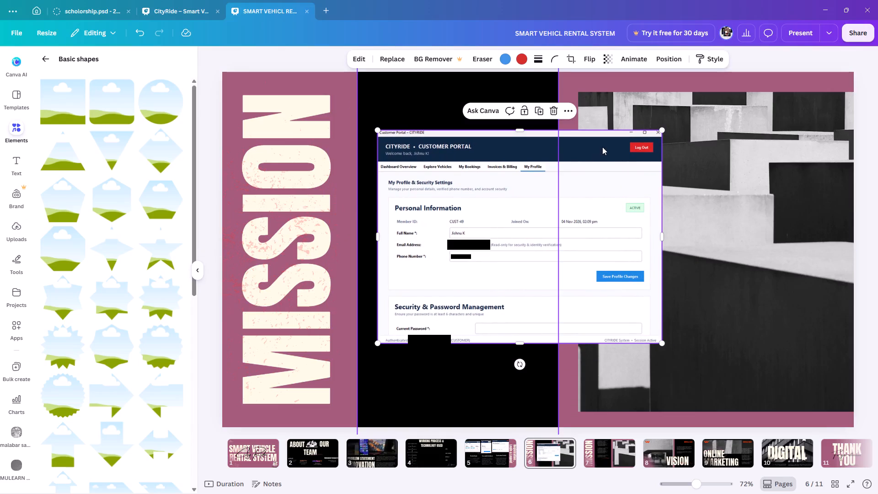
drag(546, 213, 525, 161)
drag(643, 292, 632, 283)
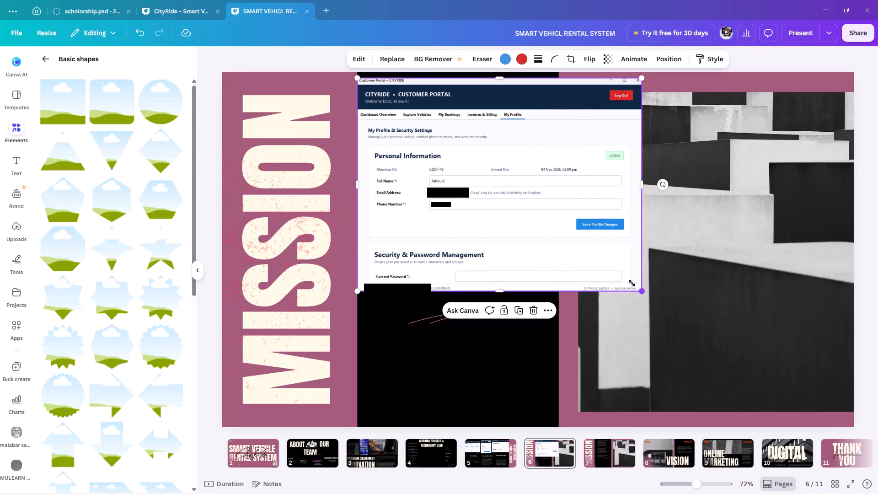
drag(632, 283, 571, 271)
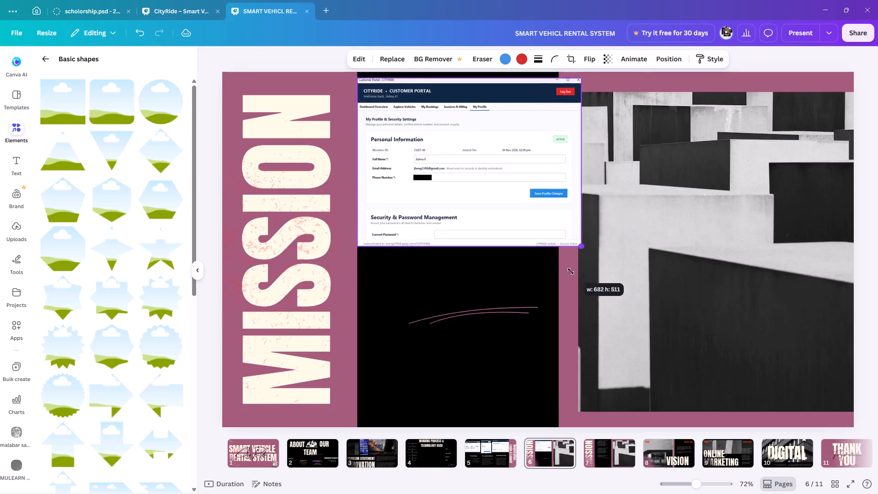
drag(571, 271, 581, 297)
Delete the black-and-white block photo from its frame on slide 6, and move the empty frame flush with the slide's top edge.
click(643, 263)
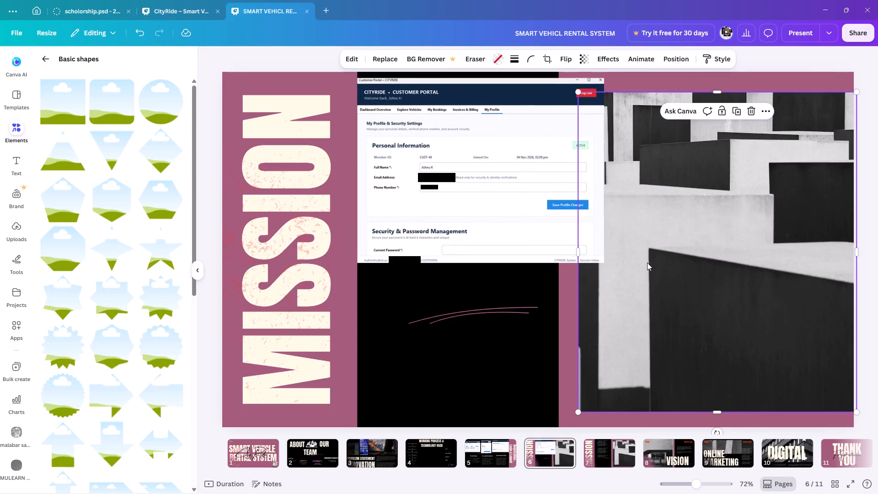
drag(647, 263, 655, 476)
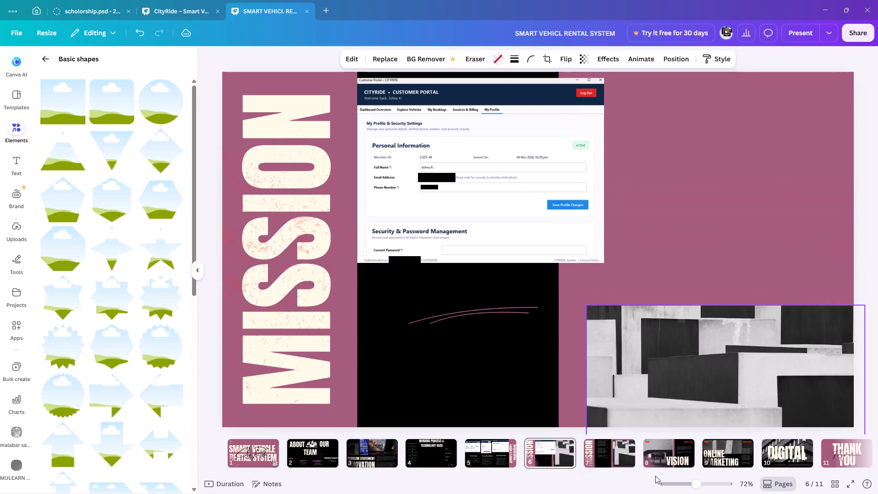
drag(655, 476, 651, 221)
right_click(652, 220)
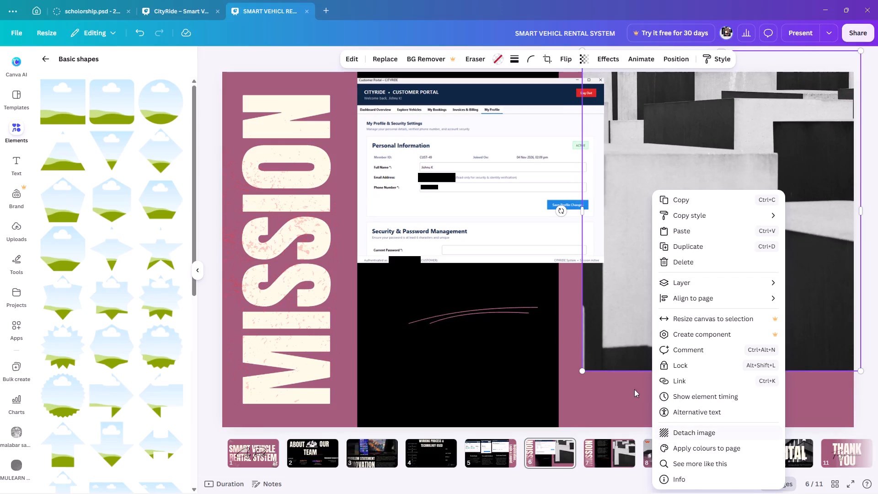
click(610, 329)
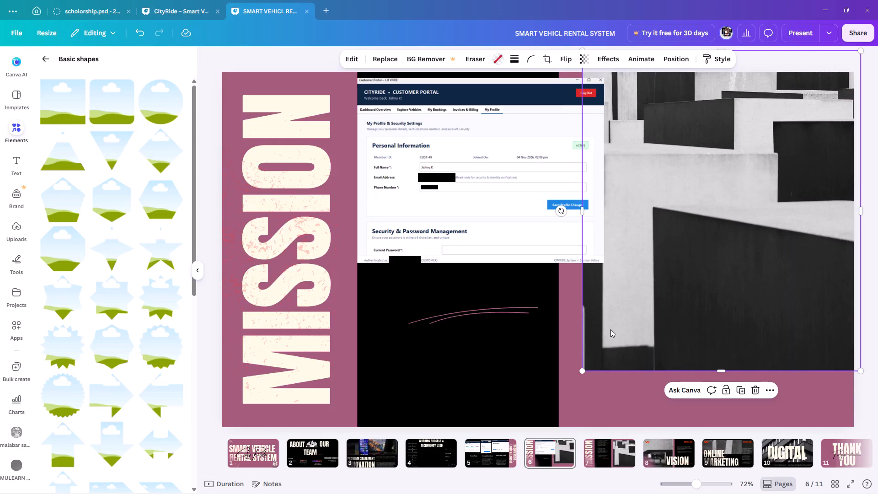
key(Delete)
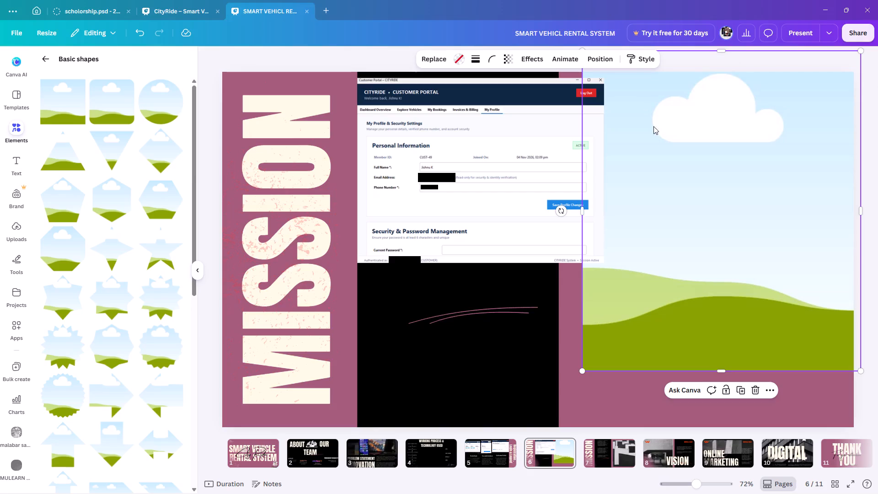
drag(655, 149, 655, 171)
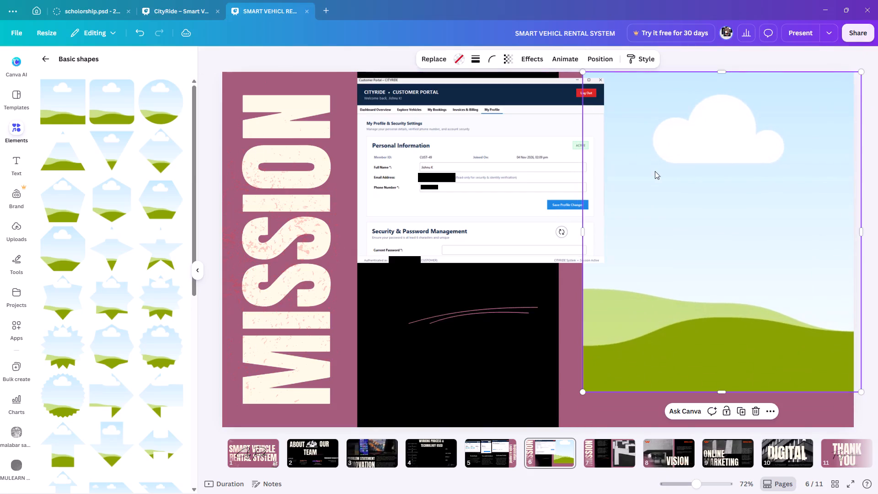
Shift the My Profile screenshot slightly left and down so it sits roughly centred across the width of the black panel.
click(514, 171)
drag(514, 171, 498, 179)
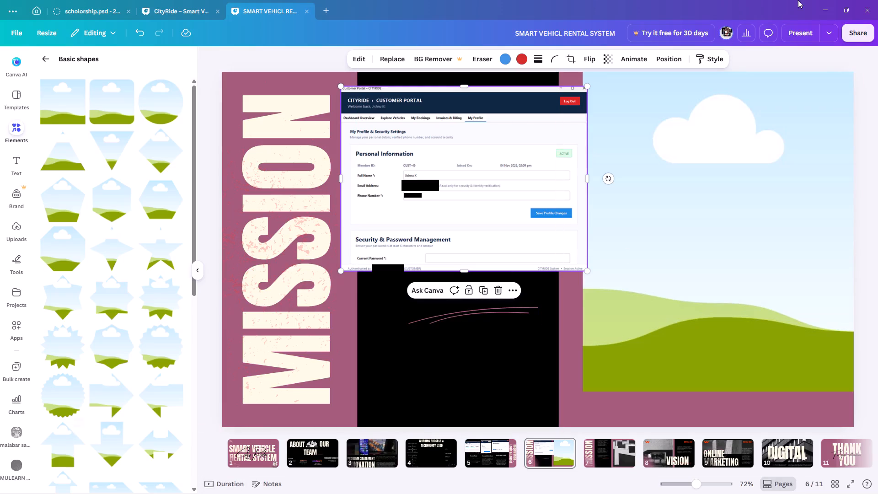
click(832, 2)
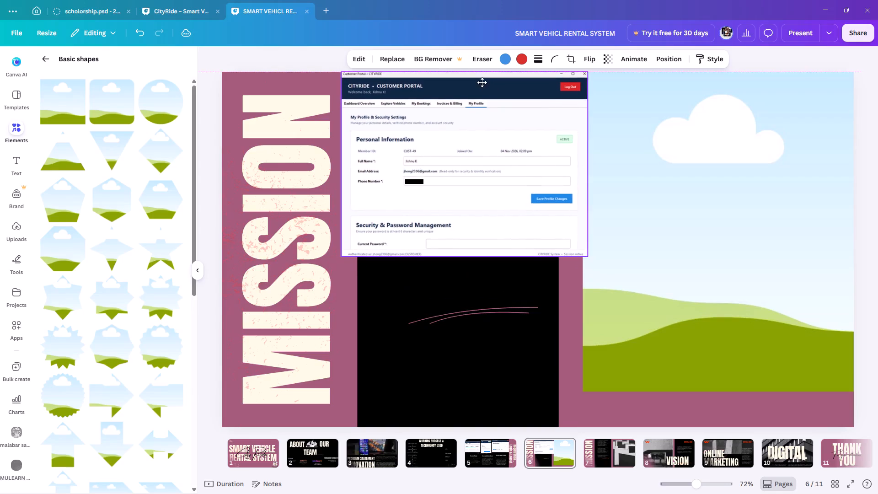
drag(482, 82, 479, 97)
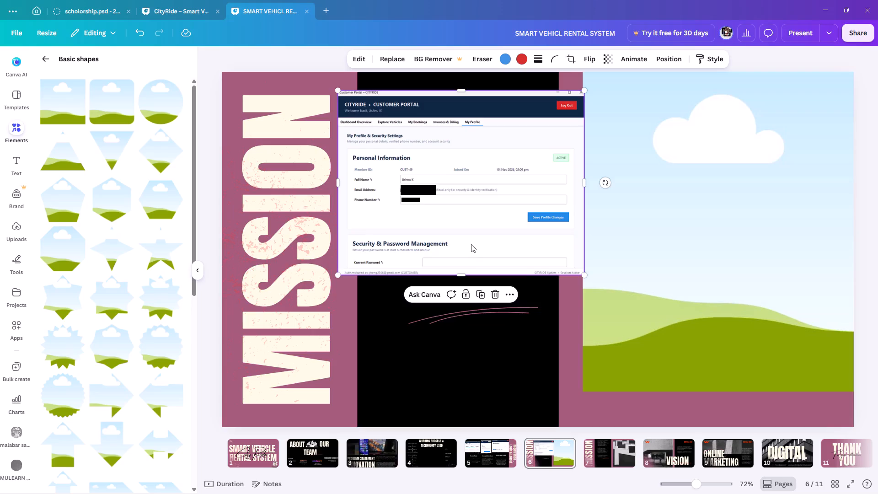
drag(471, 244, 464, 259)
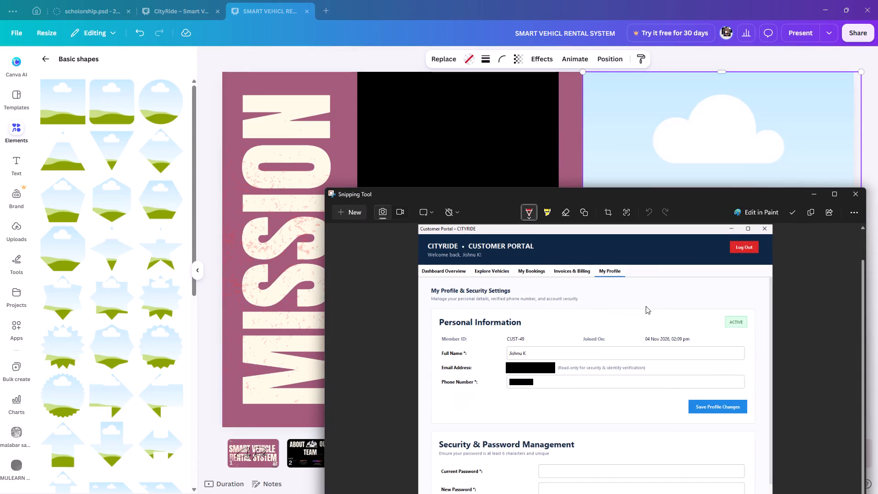
Clear the Snipping Tool away and fill slide 6's empty frame with the newest My Profile screenshot from the Screenshots folder.
drag(642, 324, 652, 192)
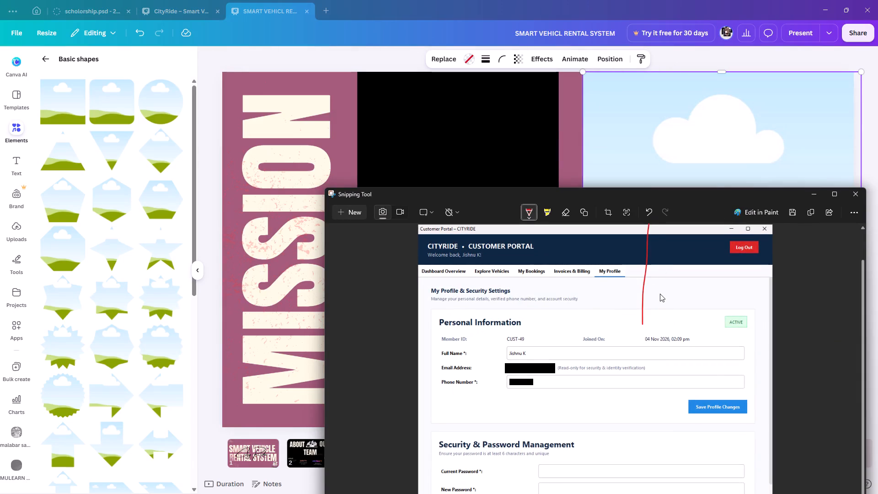
key(ctrl+z)
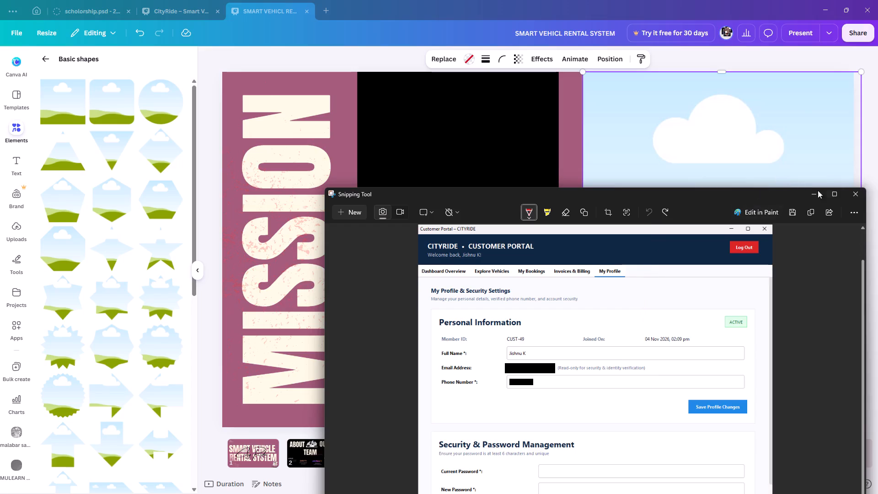
click(847, 194)
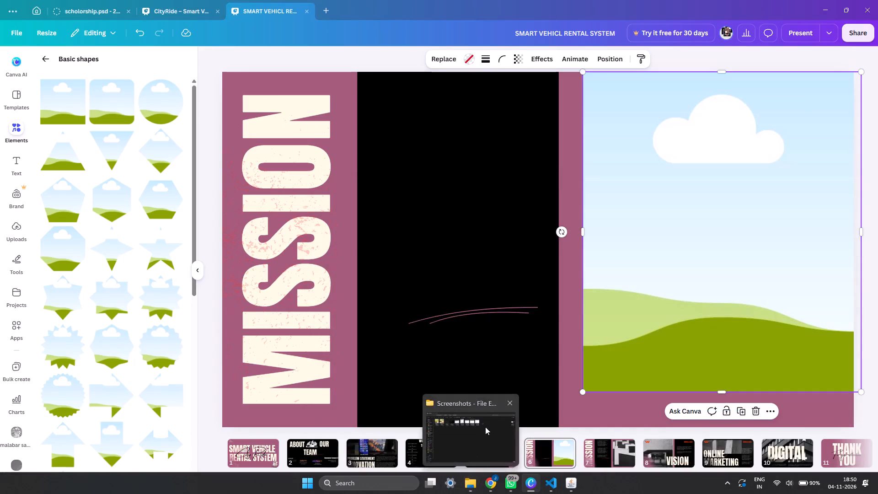
click(485, 427)
drag(540, 403, 606, 271)
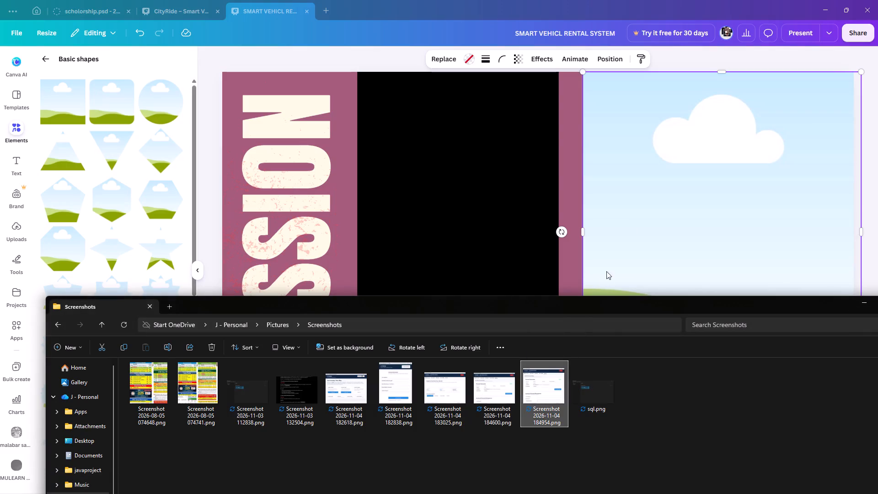
drag(606, 271, 647, 211)
drag(587, 245, 673, 209)
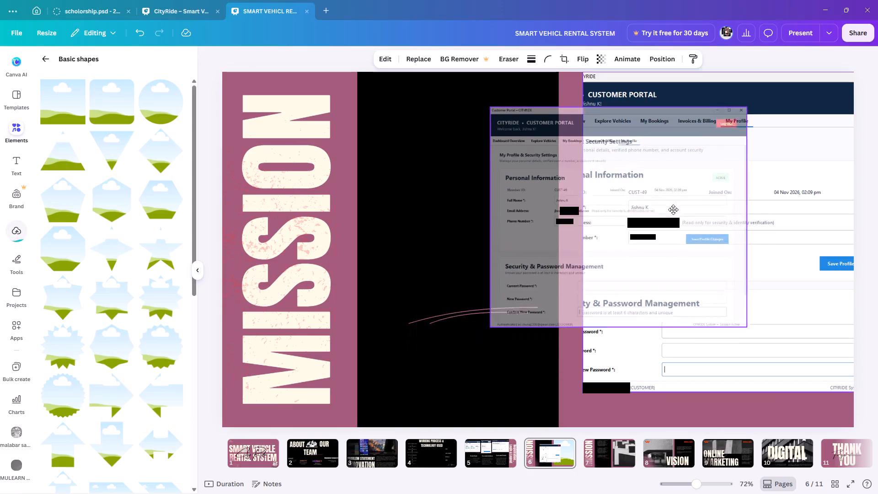
drag(673, 209, 676, 207)
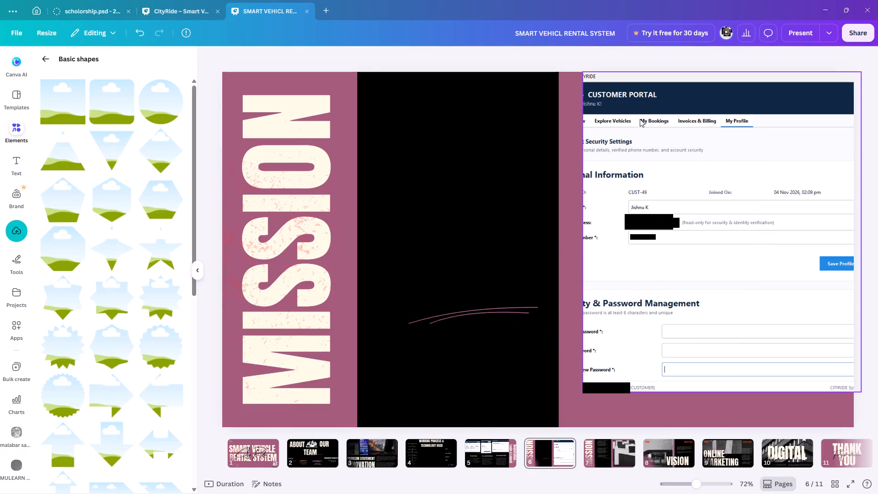
Shift the filled My Profile frame slightly left and down so it sits just inside slide 6's top and right edges.
drag(605, 97, 604, 108)
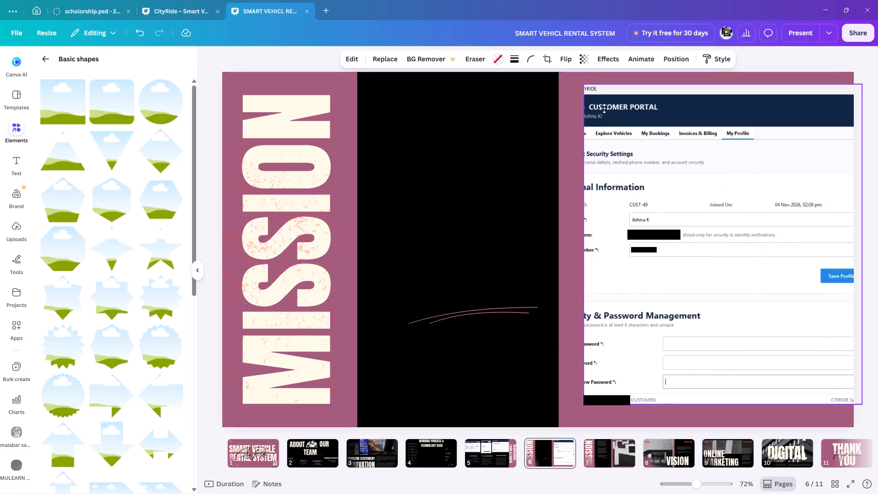
drag(604, 108, 592, 104)
click(602, 115)
click(595, 105)
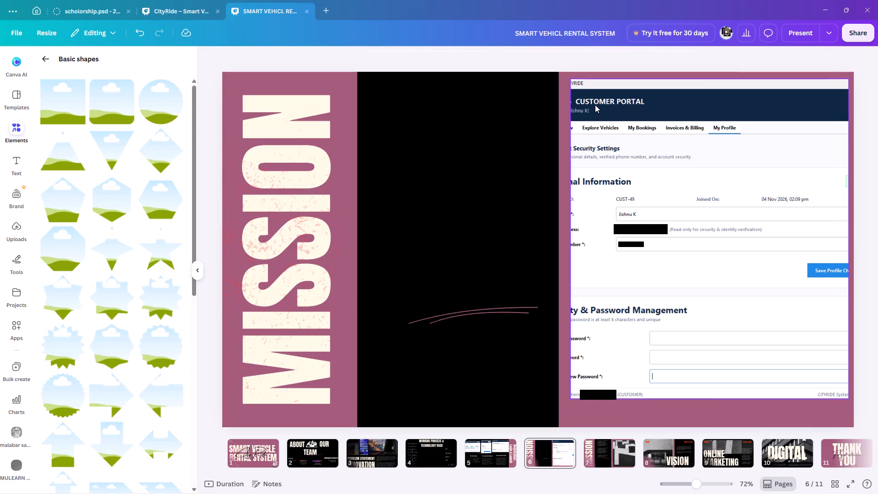
Enlarge the My Profile frame on slide 6 so it meets the black panel's edge and extends past the slide's top.
drag(573, 81, 565, 75)
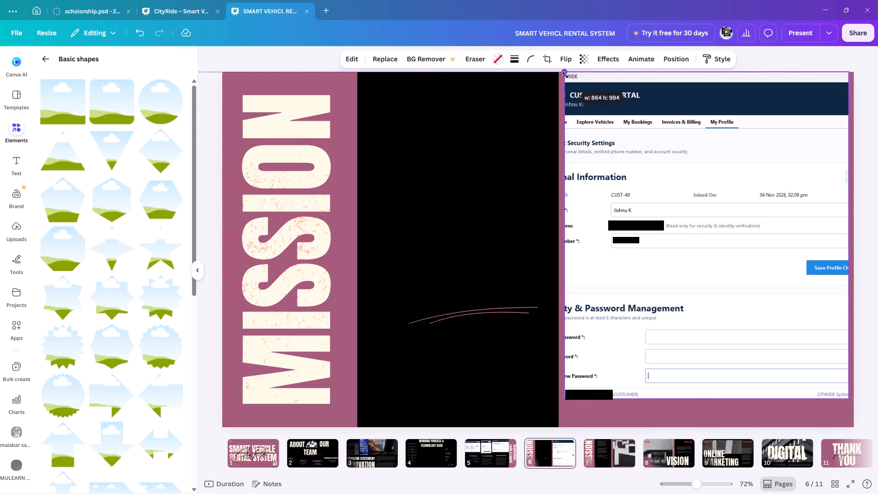
drag(565, 75, 554, 74)
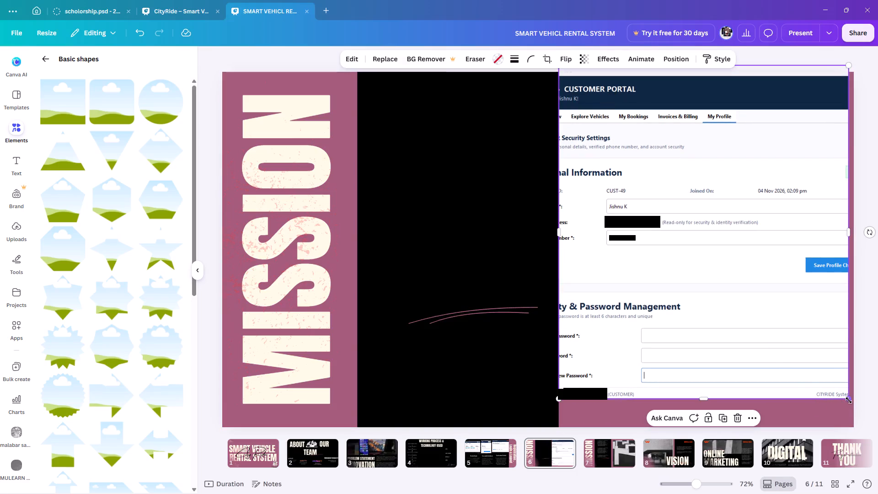
drag(849, 400, 845, 451)
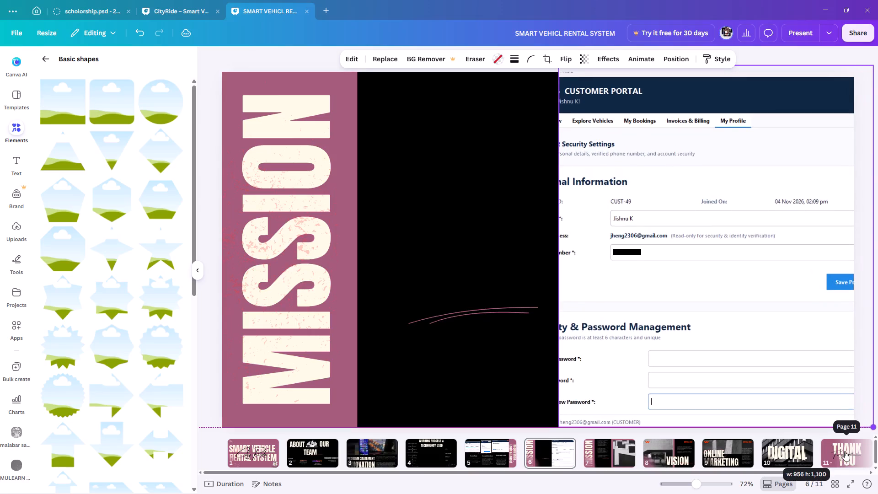
drag(845, 451, 806, 431)
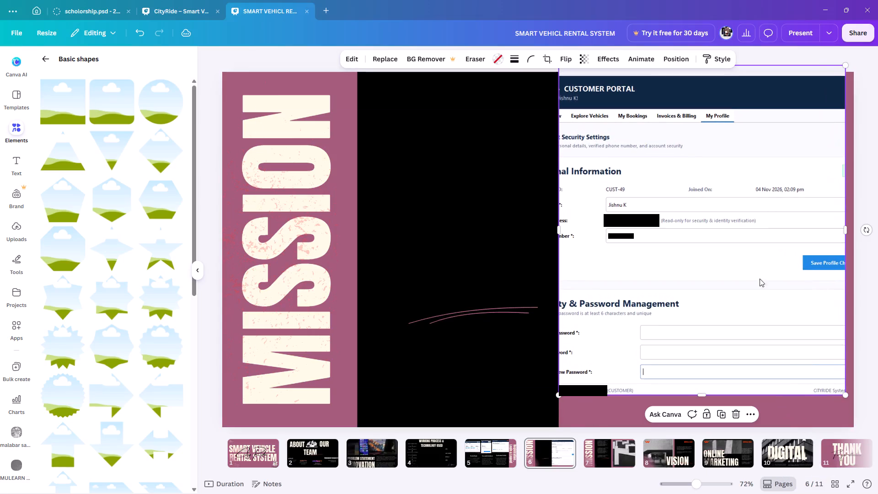
click(614, 141)
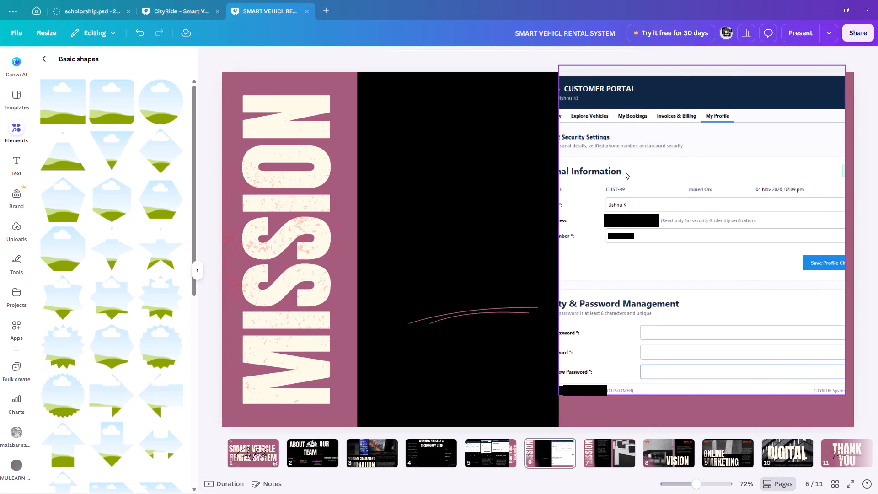
click(625, 172)
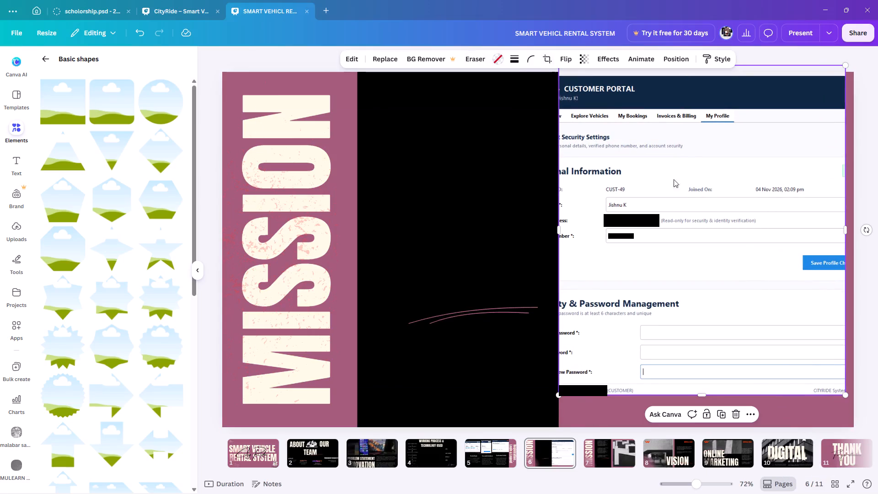
Reposition the screenshot inside slide 6's frame, shifting it left so the ACTIVE badge and Save Profile Changes button show.
scroll(735, 261, up, 2)
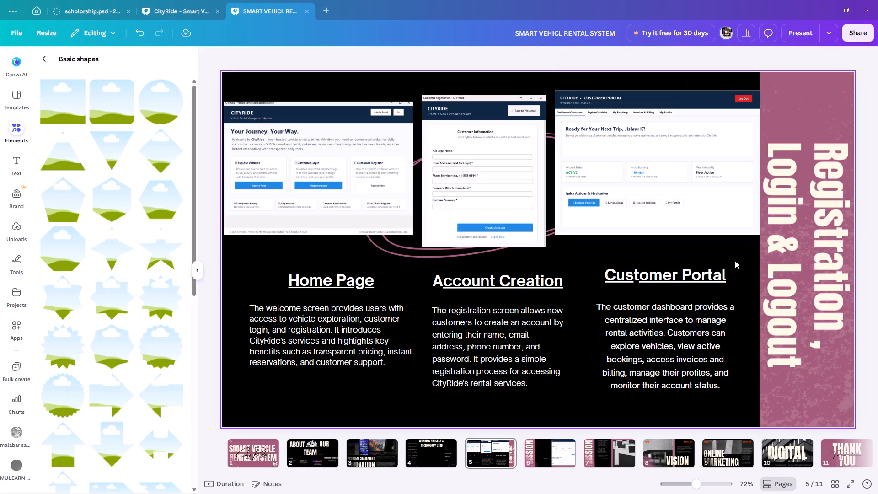
scroll(735, 261, down, 3)
scroll(735, 261, up, 2)
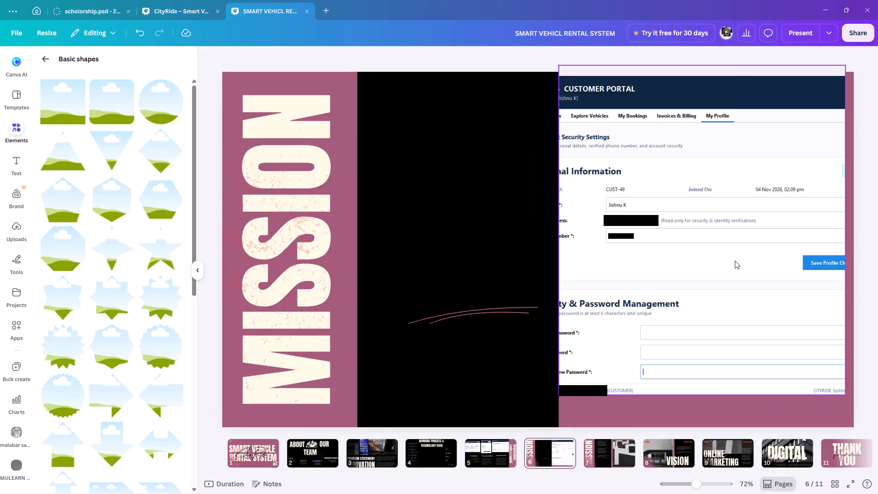
double_click(735, 261)
drag(644, 153, 644, 232)
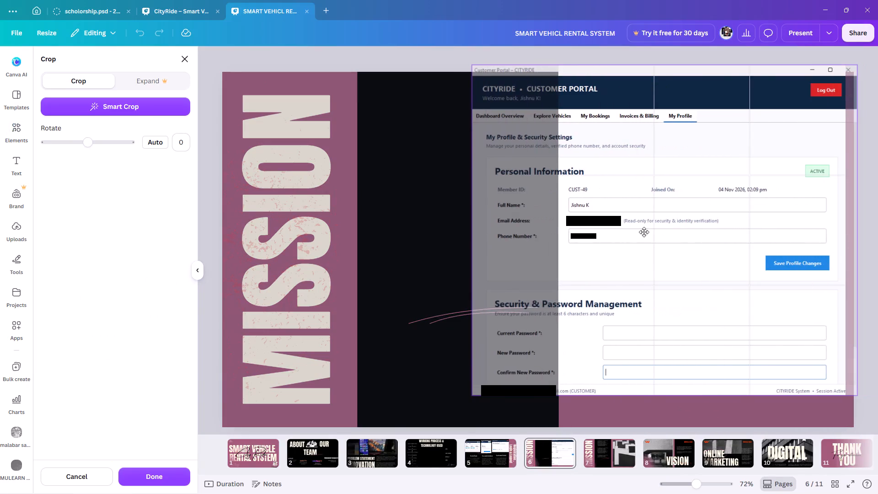
drag(644, 232, 664, 231)
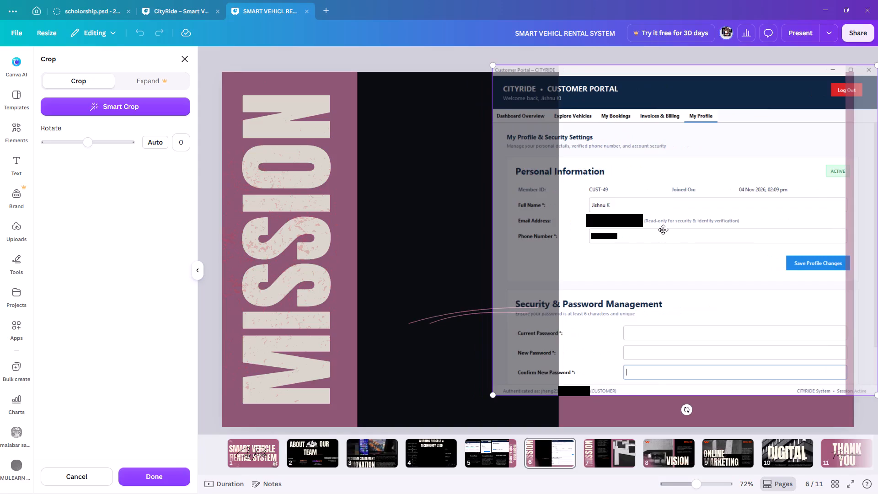
click(663, 230)
click(475, 238)
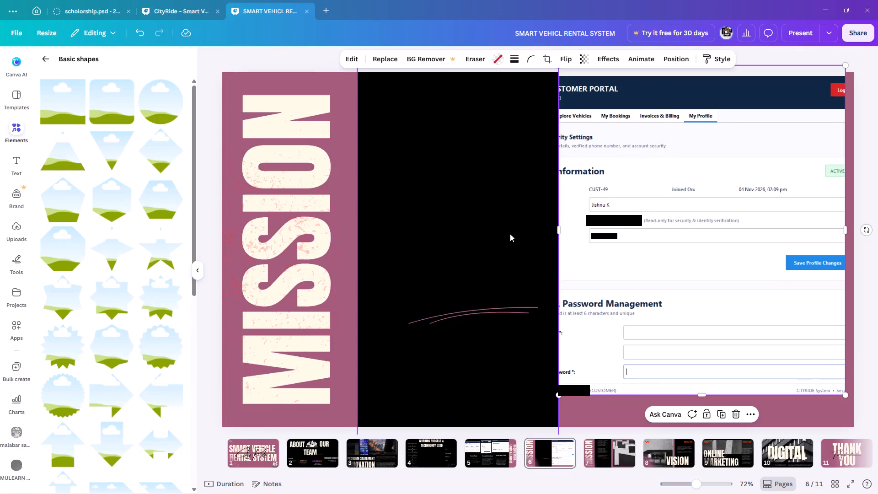
Resize the My Profile frame to about 895 wide by 873 high, slightly overlapping the black panel.
drag(556, 227, 503, 227)
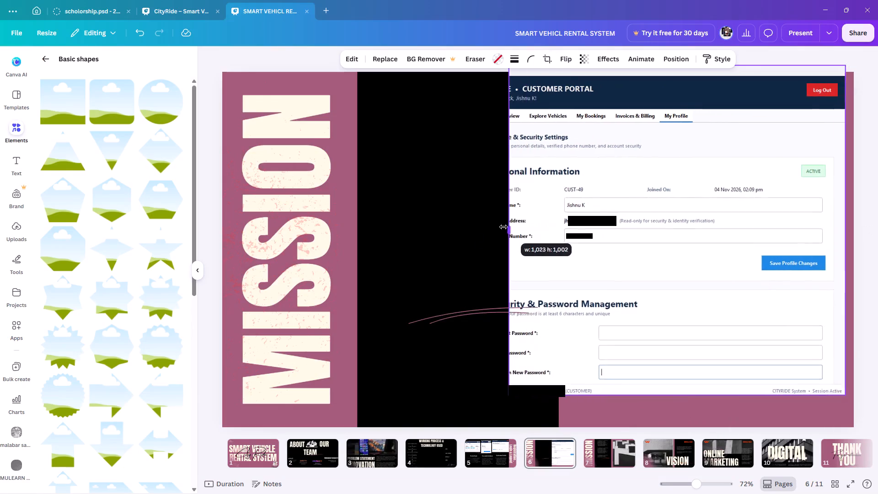
drag(503, 227, 463, 226)
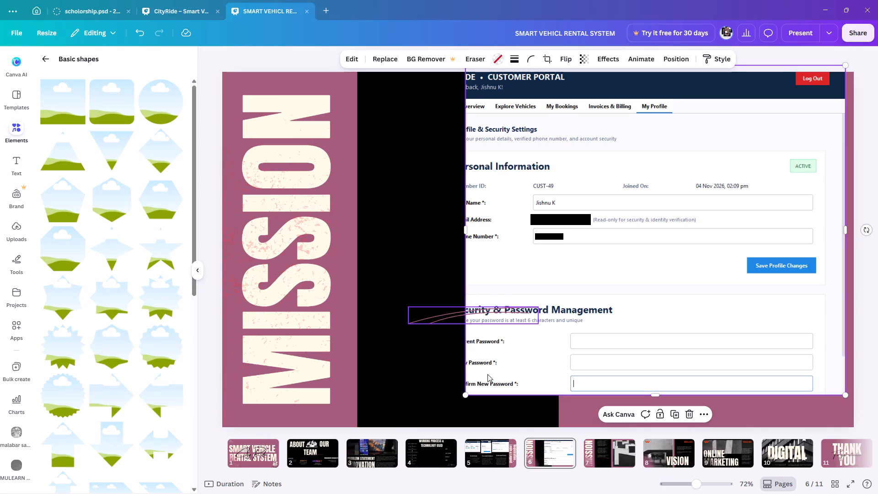
drag(466, 393, 503, 337)
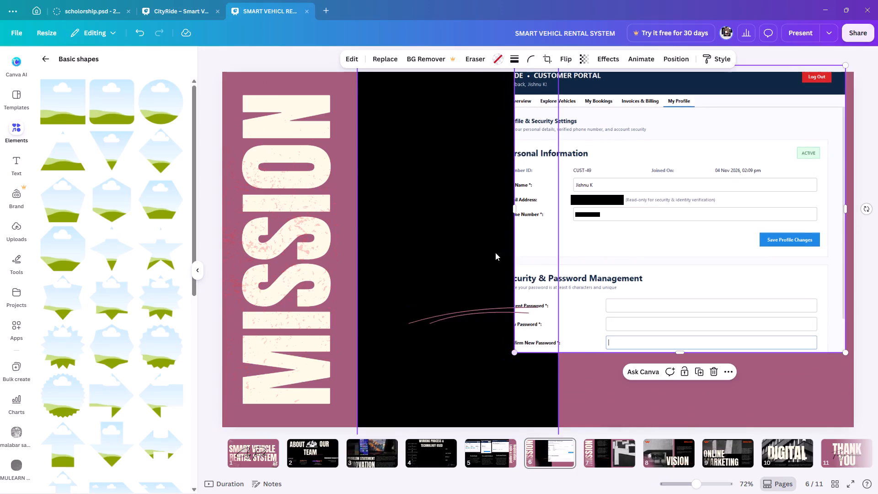
drag(517, 209, 487, 211)
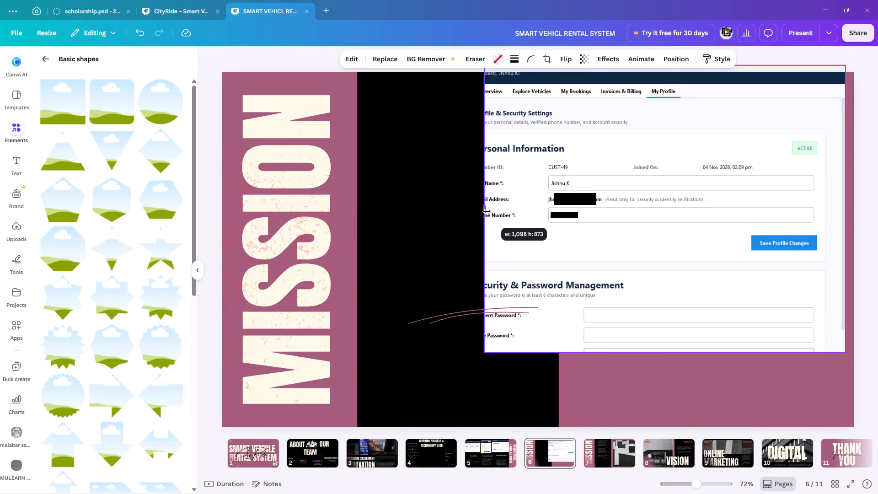
drag(487, 211, 553, 208)
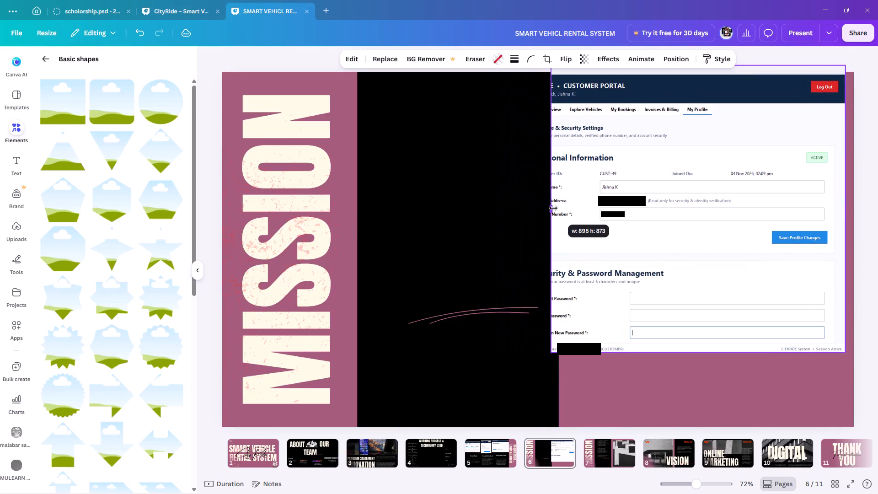
drag(553, 208, 553, 209)
Move the My Profile frame over the black panel's boundary and enlarge it to about 915 high, showing more of the screenshot's width.
drag(698, 151, 589, 197)
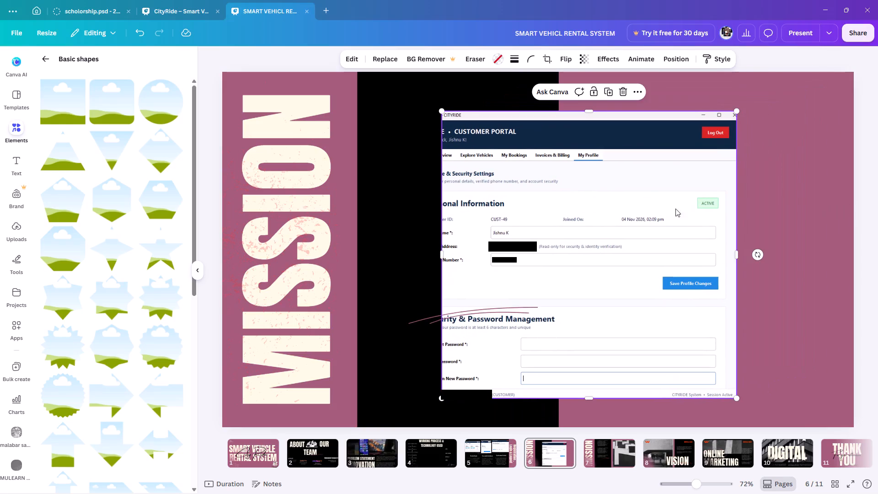
drag(734, 254, 777, 254)
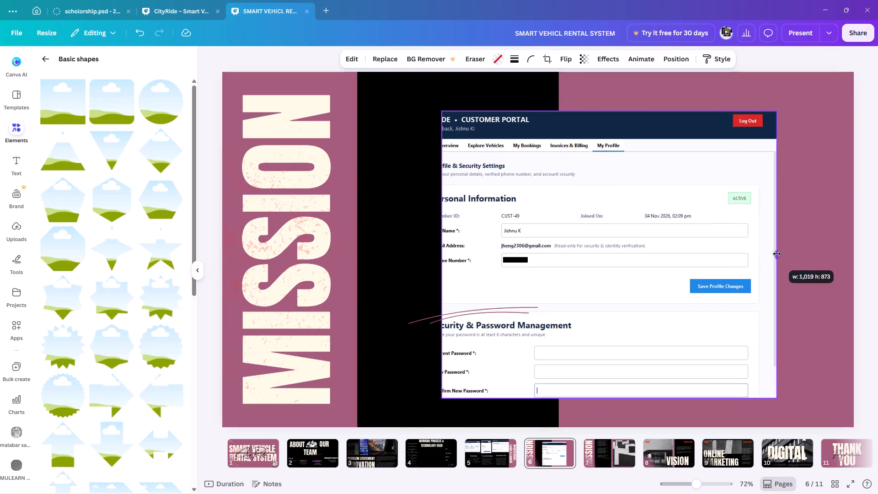
drag(777, 254, 762, 255)
right_click(764, 255)
click(796, 195)
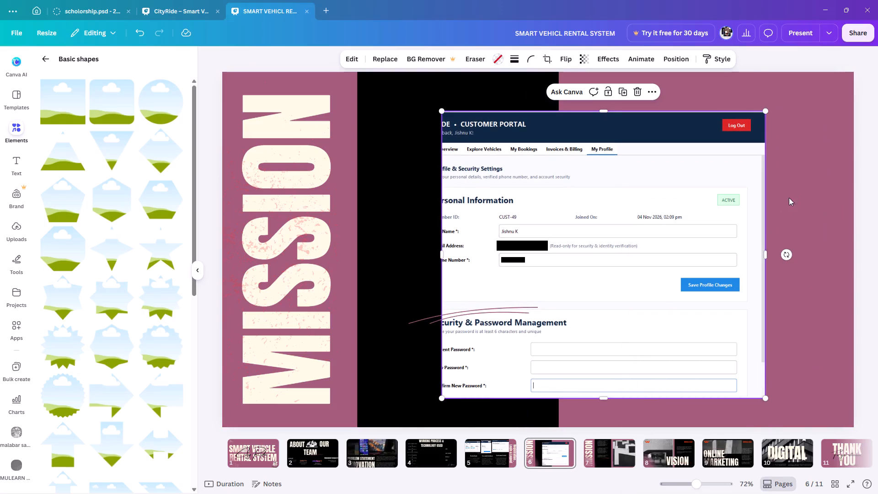
drag(600, 396, 604, 417)
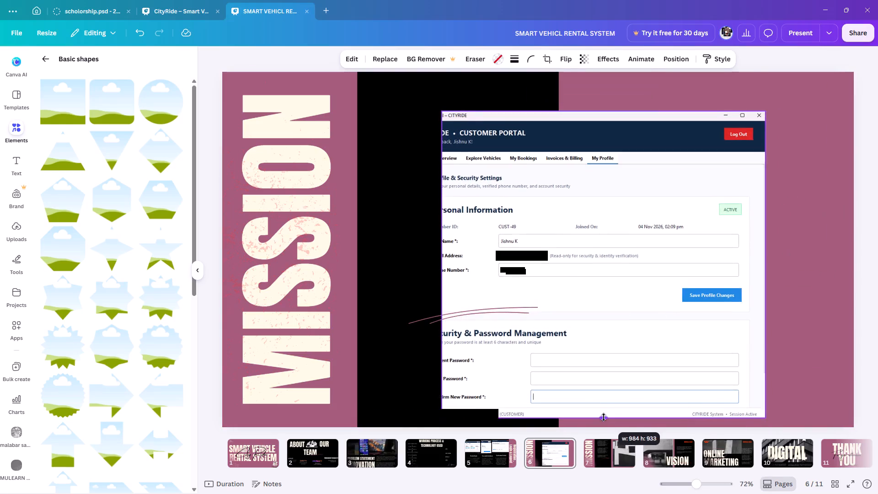
drag(604, 417, 600, 413)
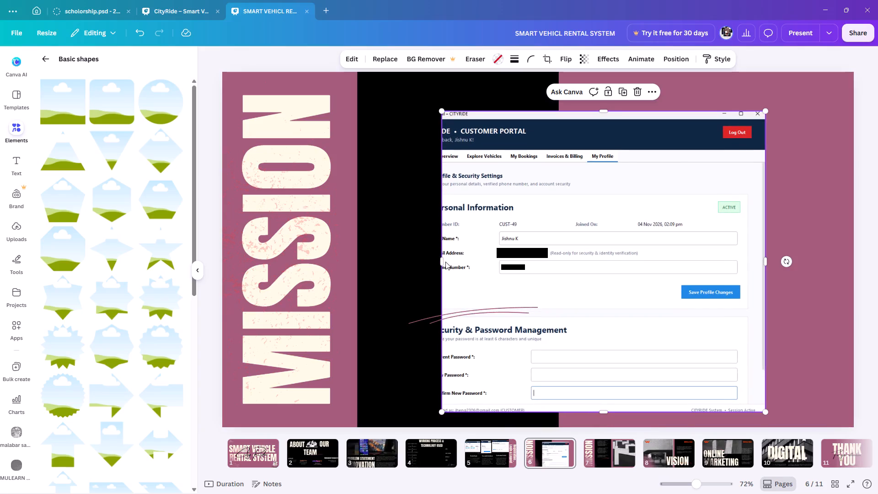
click(445, 262)
drag(440, 262, 424, 263)
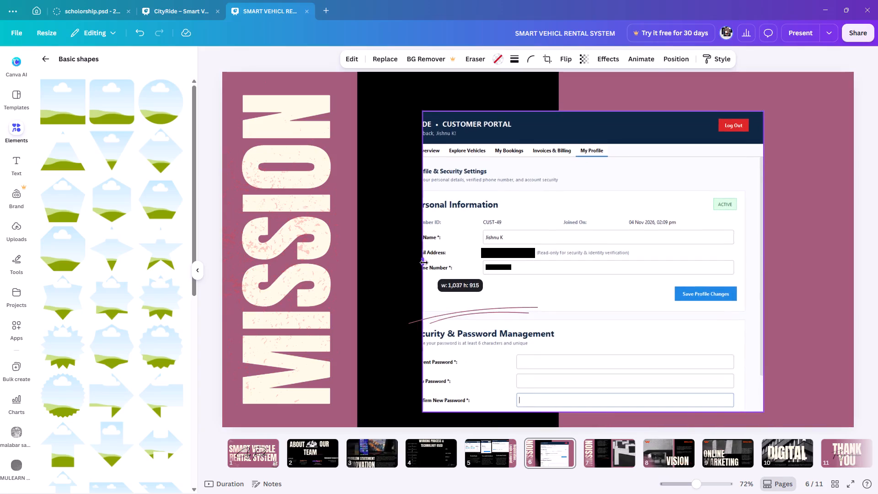
drag(424, 263, 446, 258)
Bring the My Profile frame forward so it covers the curved decorative lines on slide 6.
click(535, 229)
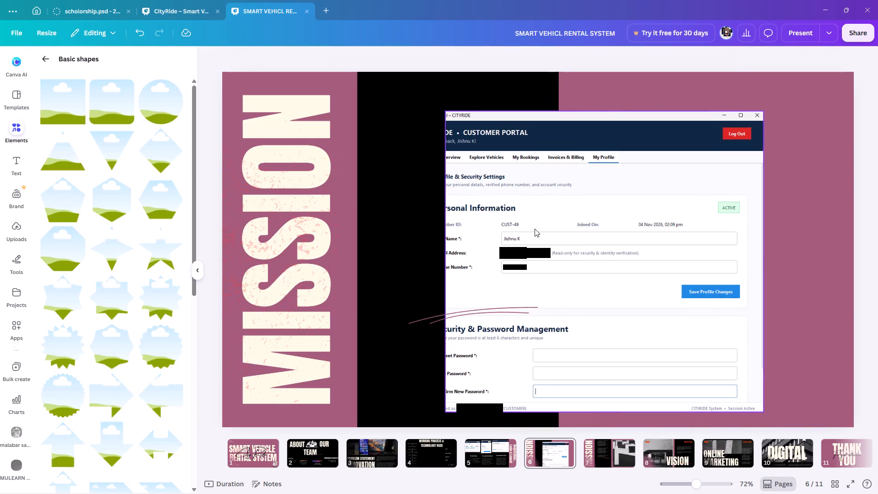
click(605, 209)
click(605, 209)
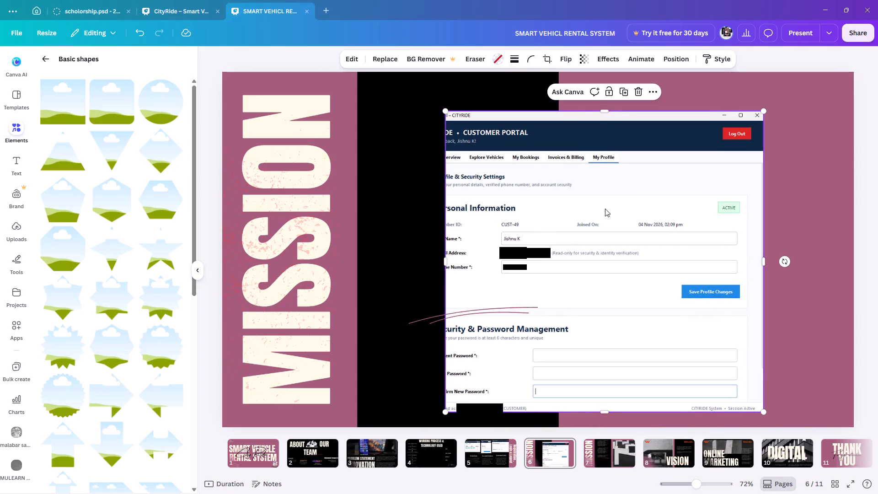
click(605, 209)
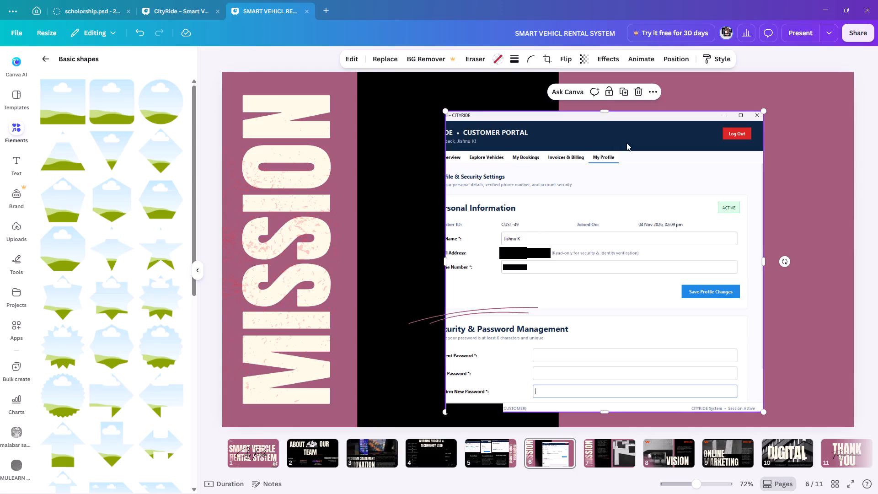
click(653, 87)
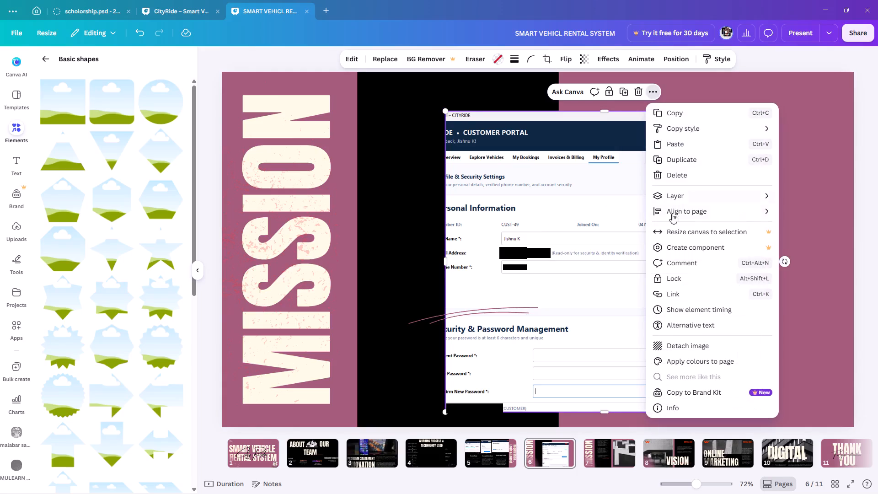
click(730, 196)
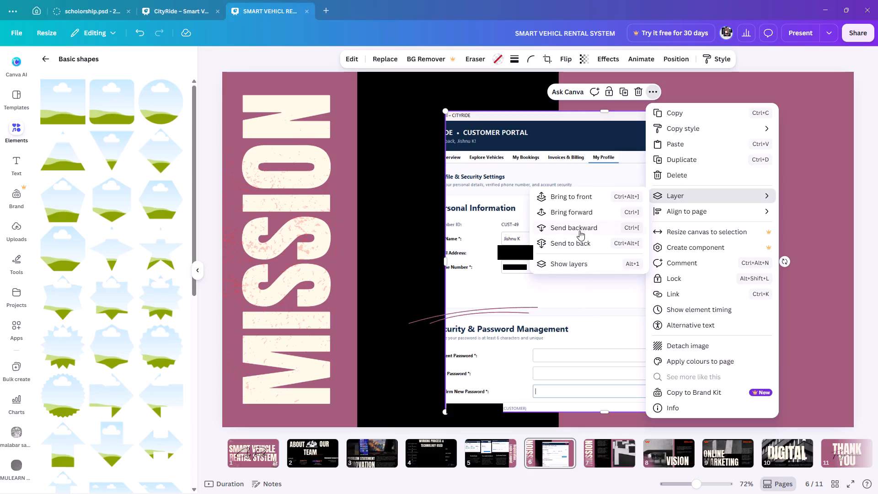
click(587, 217)
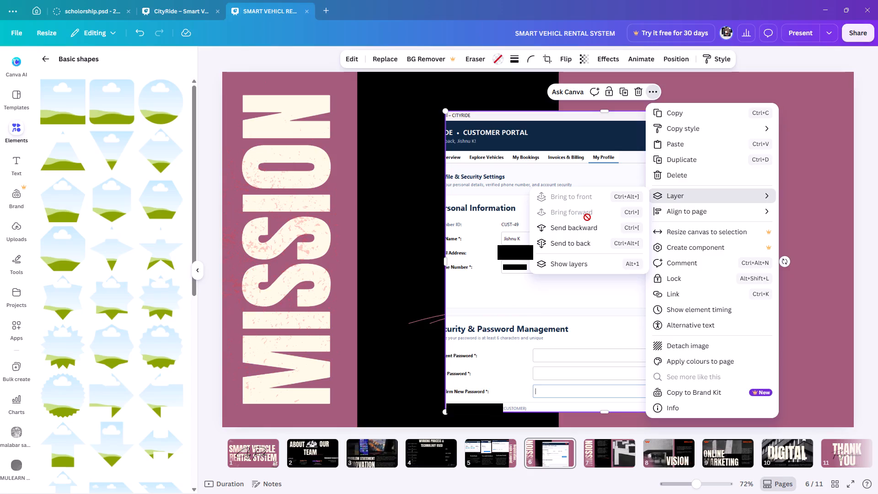
click(545, 292)
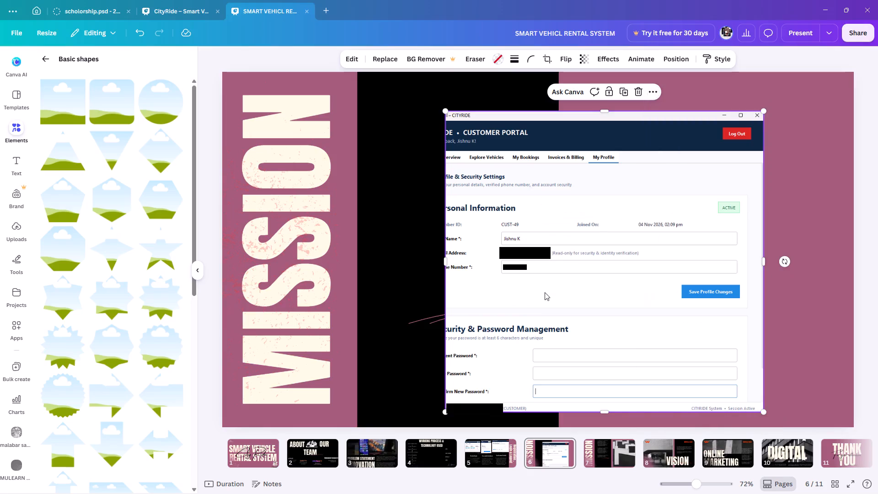
Narrow the My Profile frame slightly and move it up beside the black panel, near the slide's top edge.
click(720, 353)
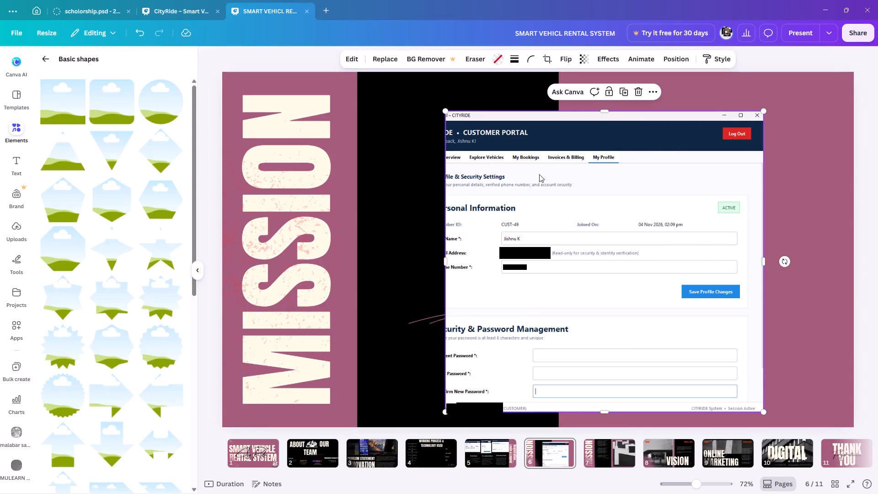
drag(444, 260, 388, 261)
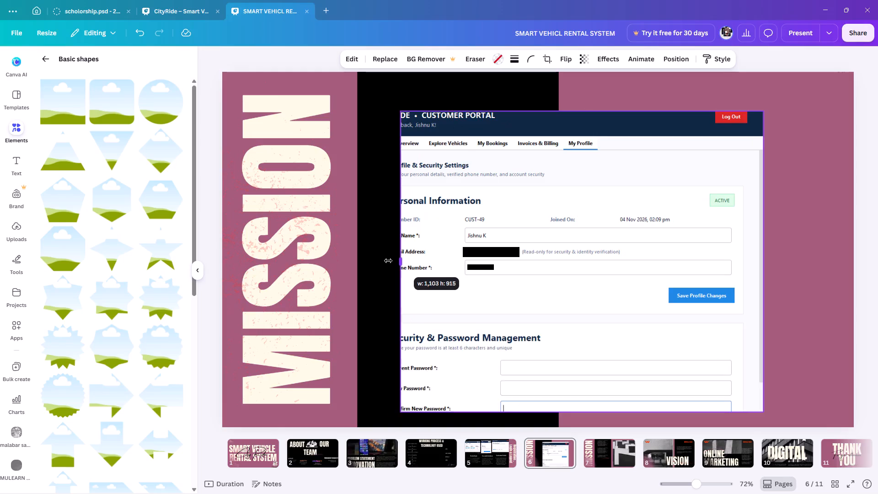
drag(388, 261, 431, 253)
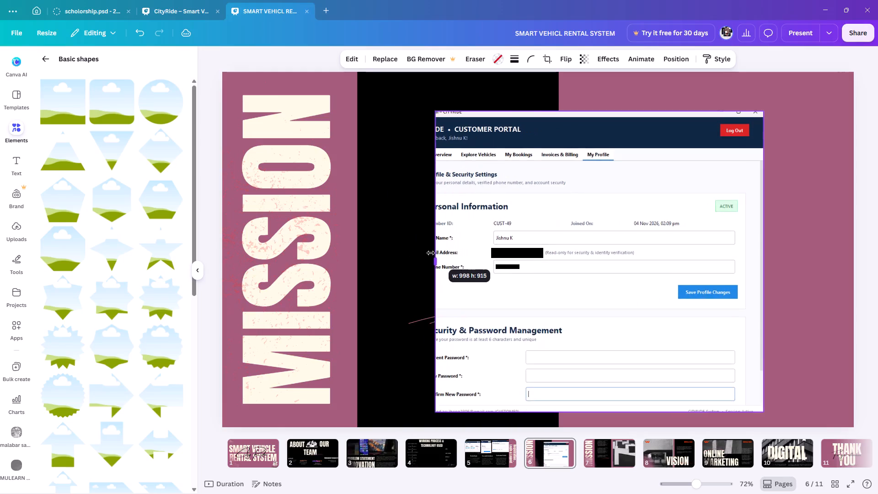
drag(431, 253, 449, 254)
drag(529, 184, 640, 146)
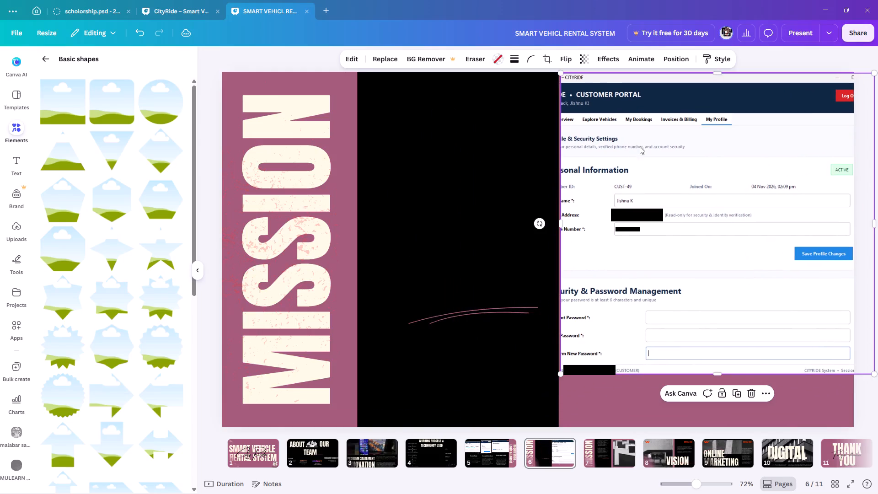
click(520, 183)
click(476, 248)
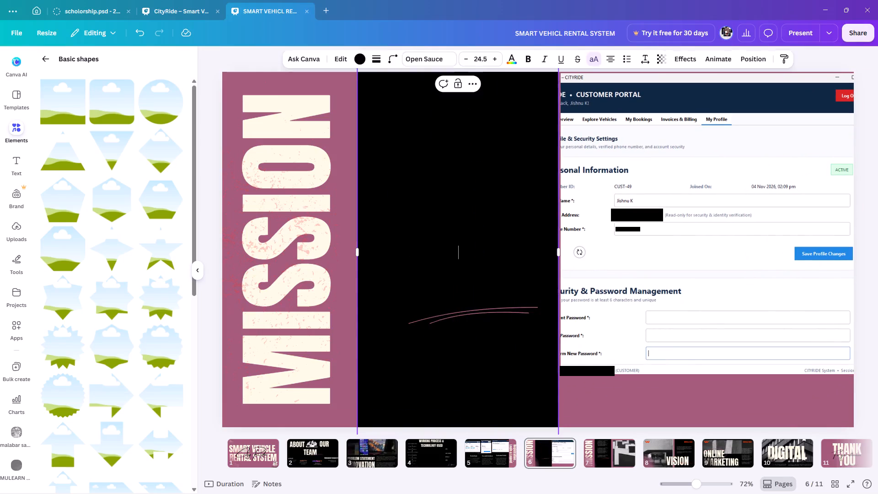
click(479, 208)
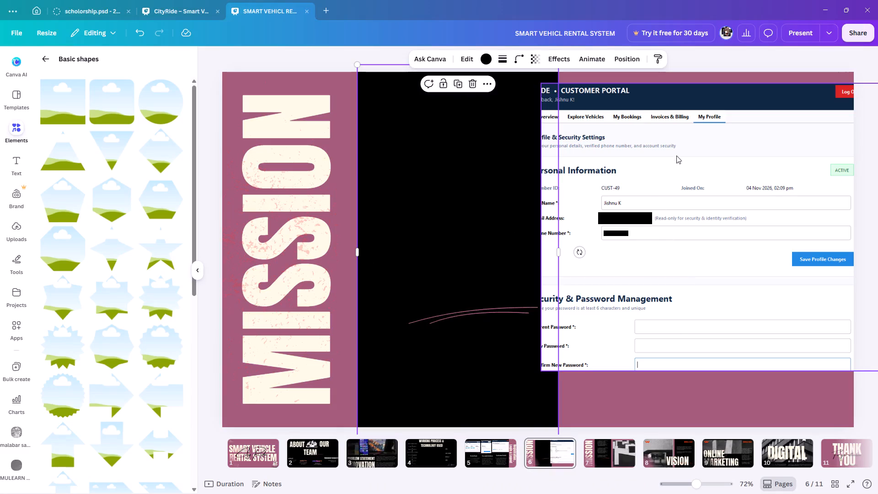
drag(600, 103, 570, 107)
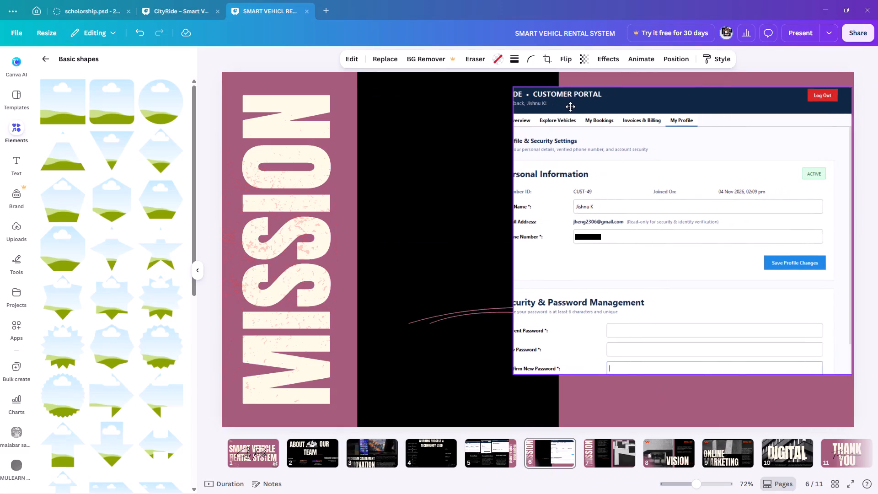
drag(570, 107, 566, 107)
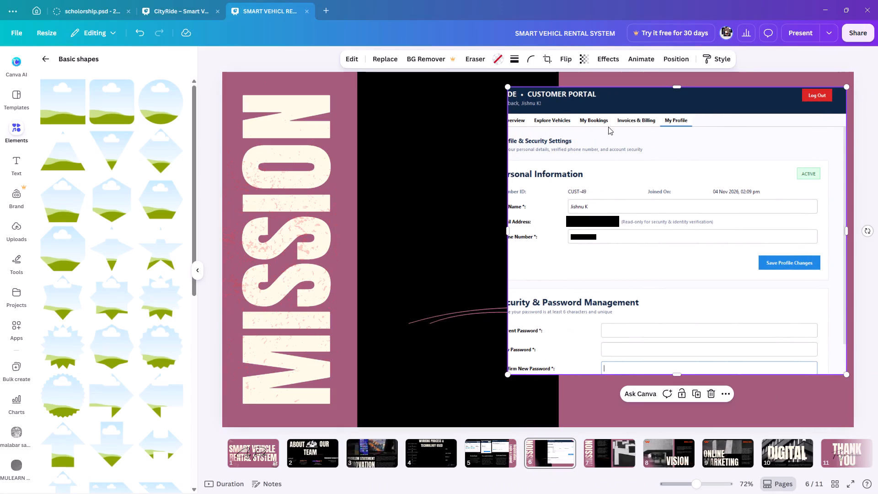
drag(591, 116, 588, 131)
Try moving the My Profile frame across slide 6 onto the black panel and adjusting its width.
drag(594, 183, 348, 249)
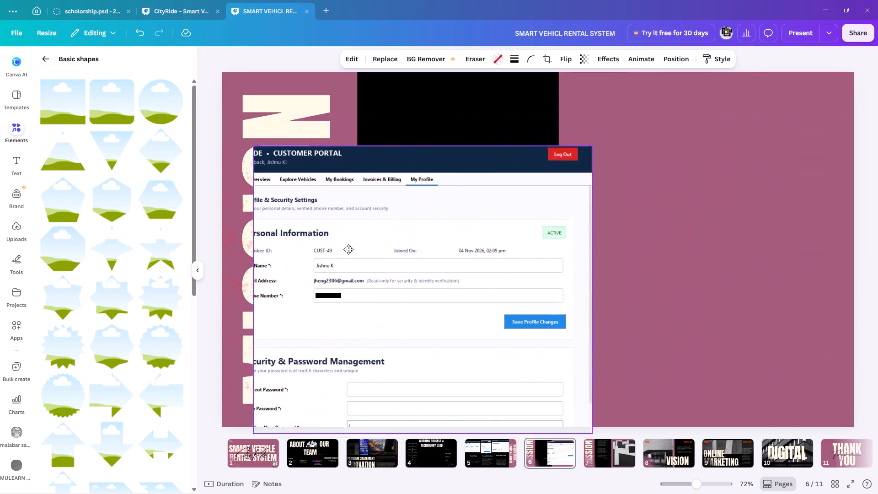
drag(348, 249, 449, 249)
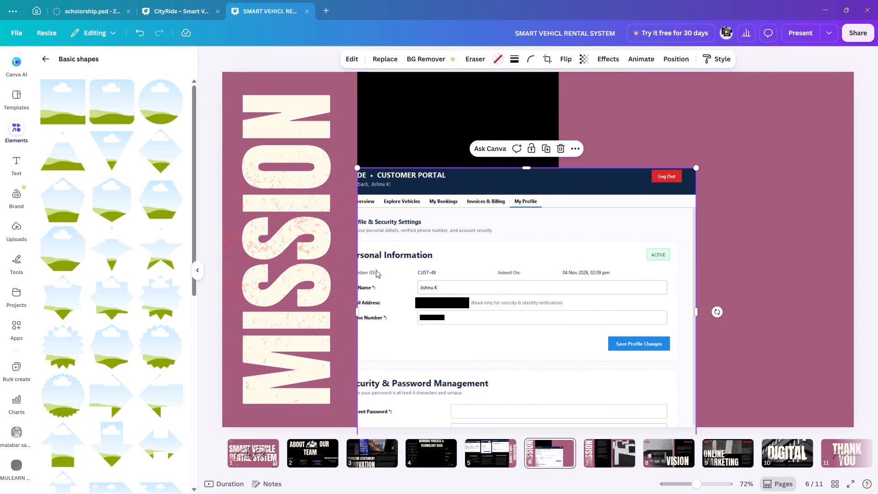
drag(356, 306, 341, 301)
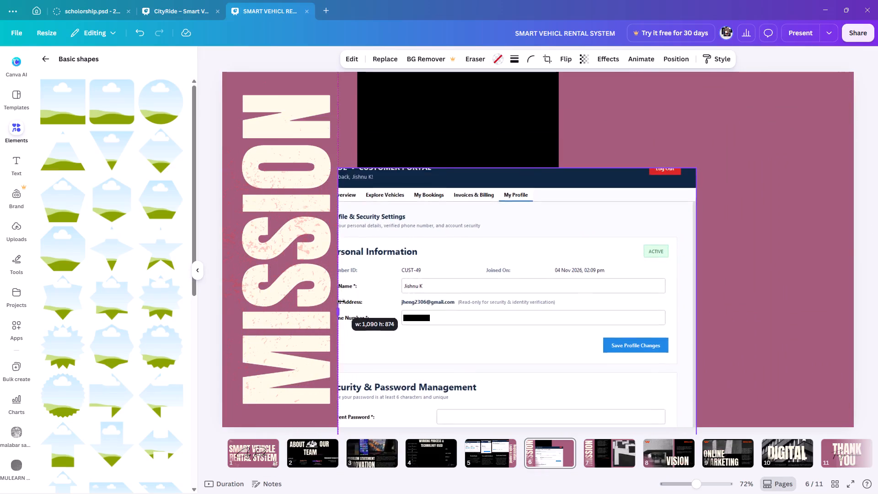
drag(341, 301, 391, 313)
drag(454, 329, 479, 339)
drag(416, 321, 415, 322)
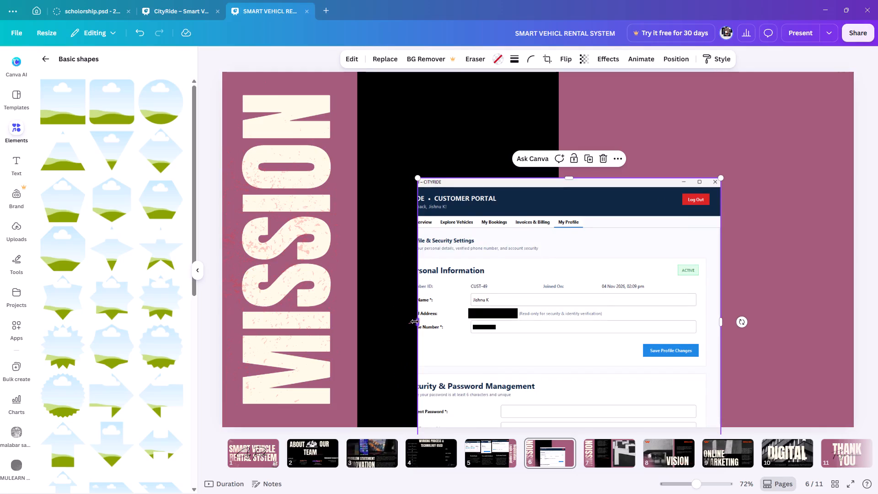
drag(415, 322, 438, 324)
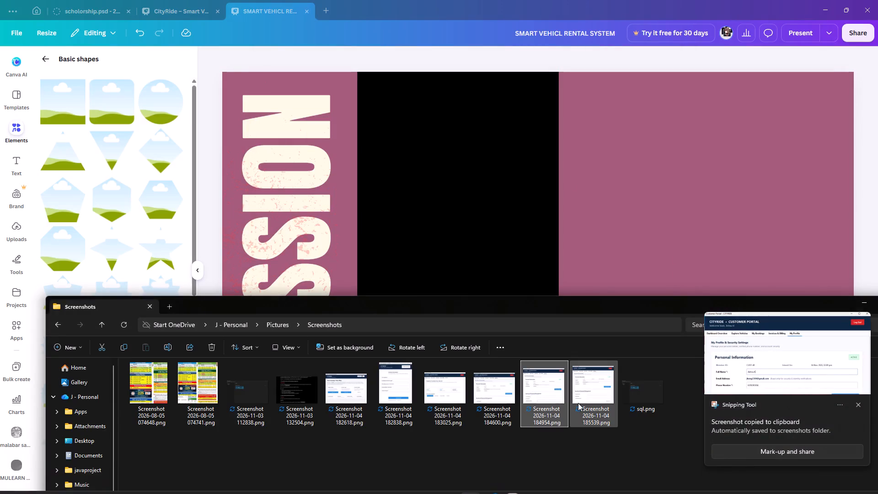
Place the screenshot file ending in 185539 from the Screenshots folder onto slide 6 and enlarge it.
drag(578, 403, 544, 258)
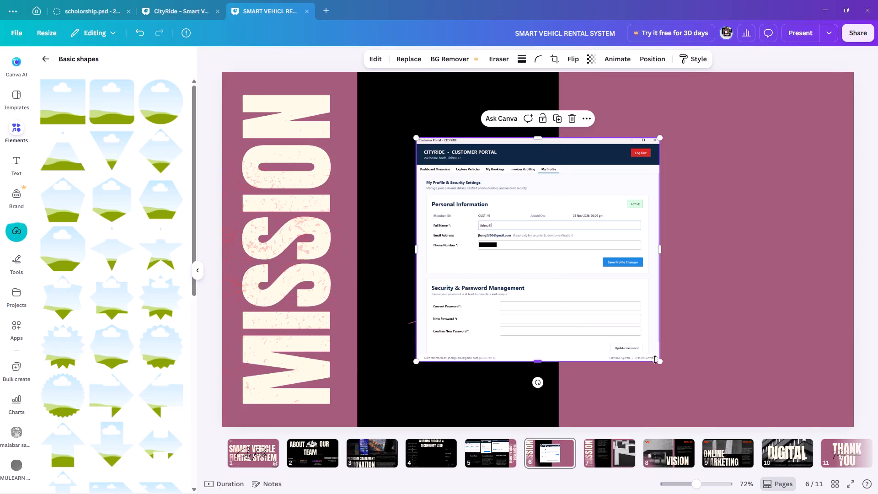
drag(659, 361, 700, 426)
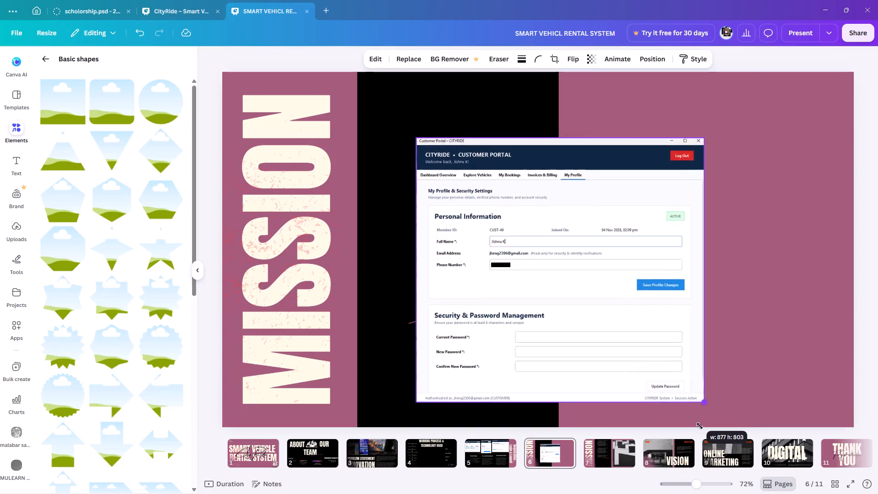
drag(700, 426, 722, 456)
Shrink the new My Profile screenshot slightly and move it near the slide's outer edge, slightly overlapping the black panel.
drag(620, 277, 633, 230)
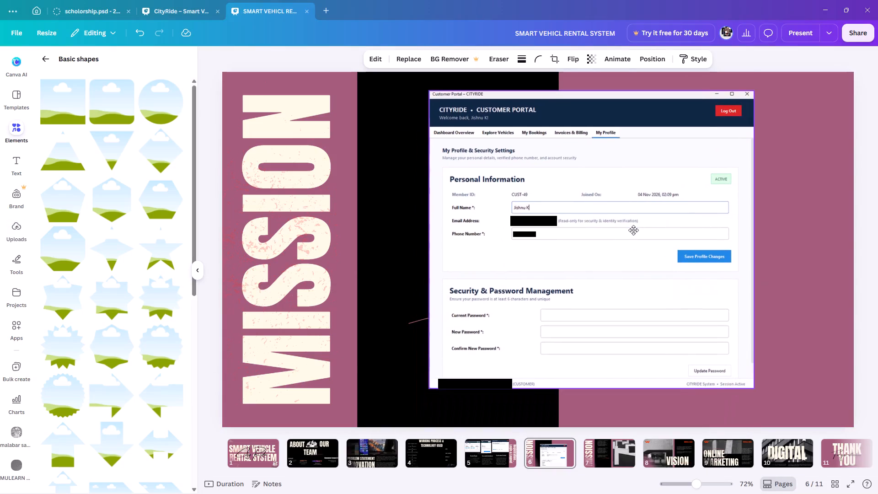
drag(633, 230, 646, 222)
drag(764, 379, 753, 371)
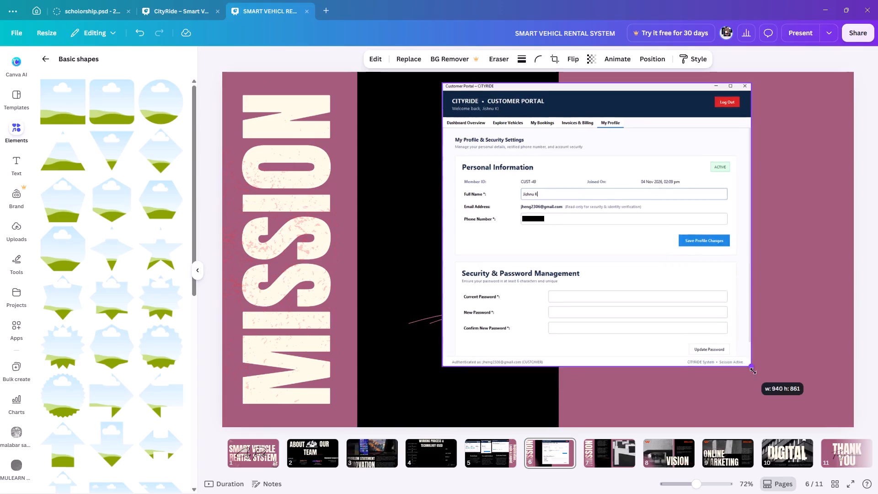
drag(753, 371, 746, 376)
click(817, 308)
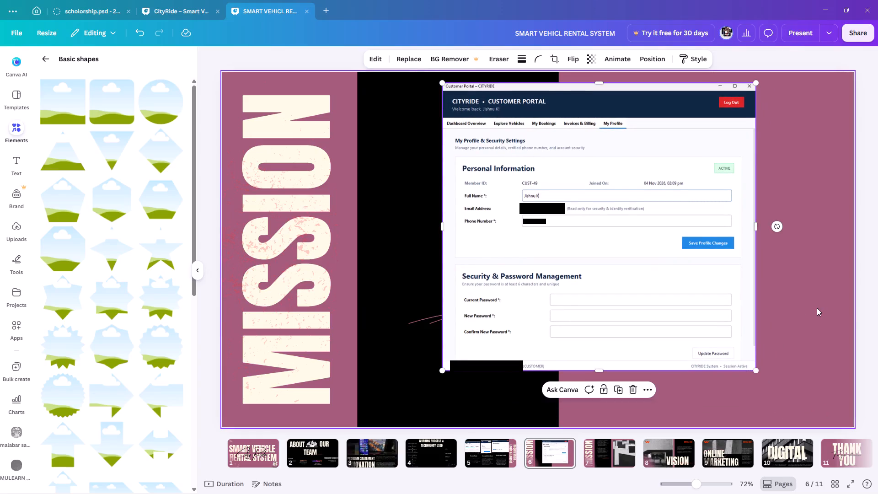
drag(659, 273, 747, 287)
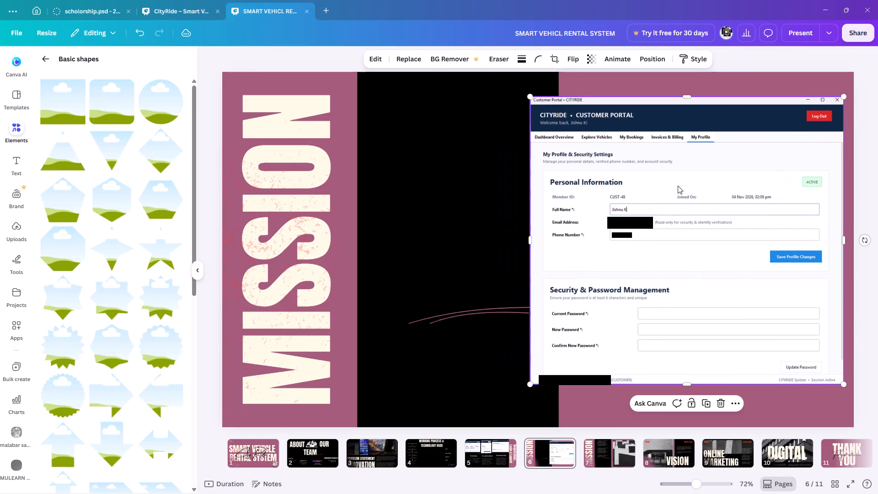
click(732, 84)
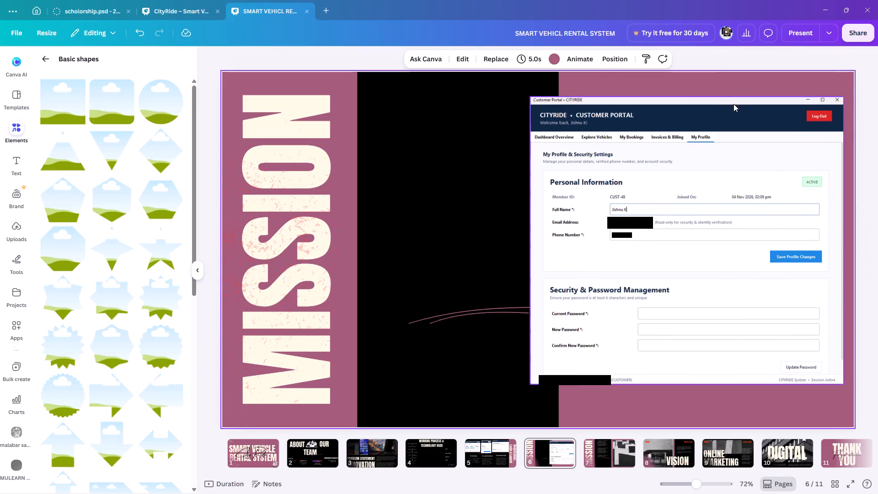
click(735, 114)
click(744, 91)
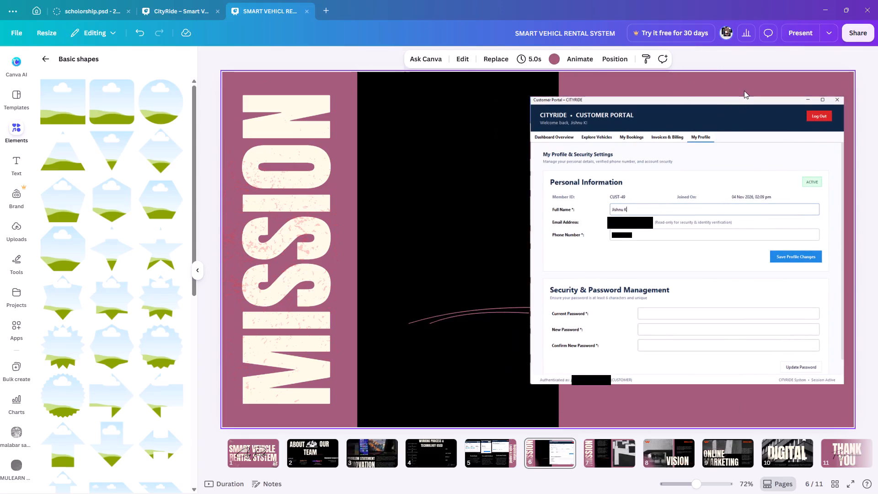
click(744, 91)
click(739, 82)
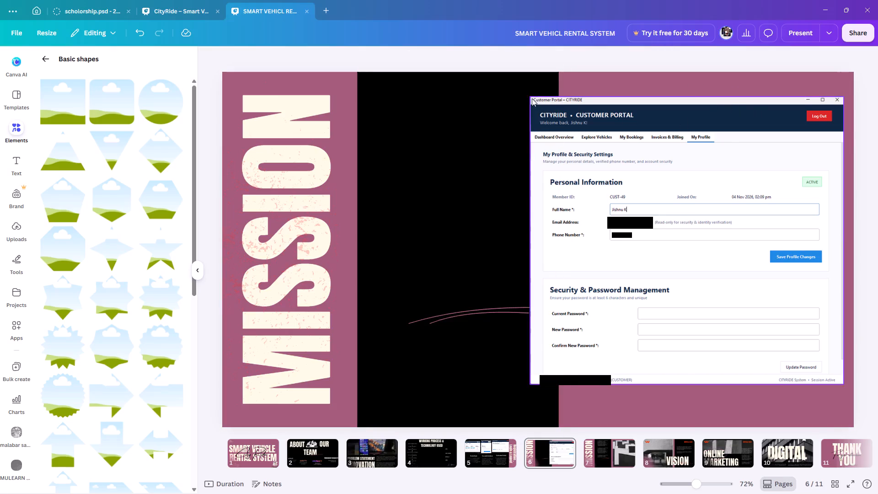
Shrink the screenshot from its upper inner corner to about 855 by 785 so it just clears the black panel.
click(578, 114)
drag(530, 97, 546, 81)
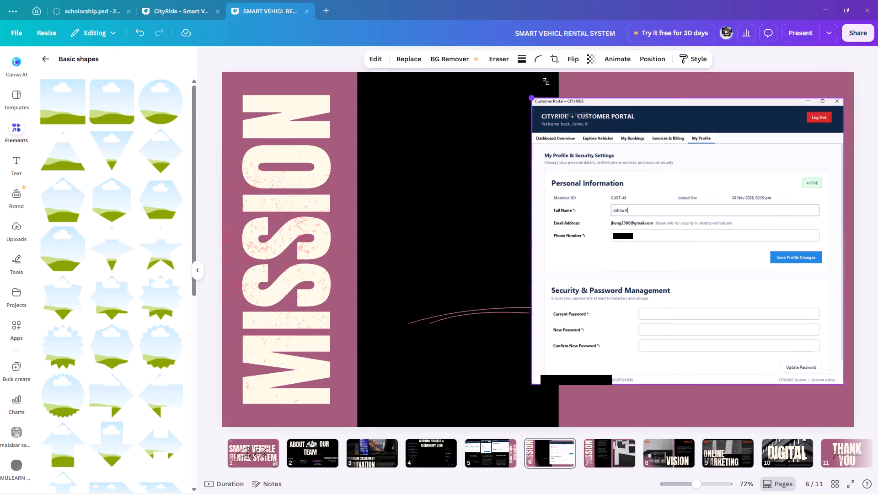
drag(546, 81, 576, 107)
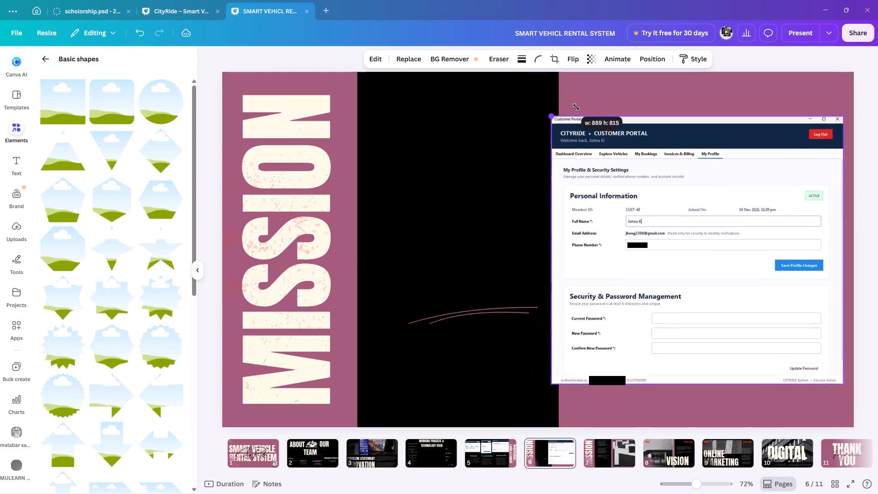
drag(576, 107, 571, 116)
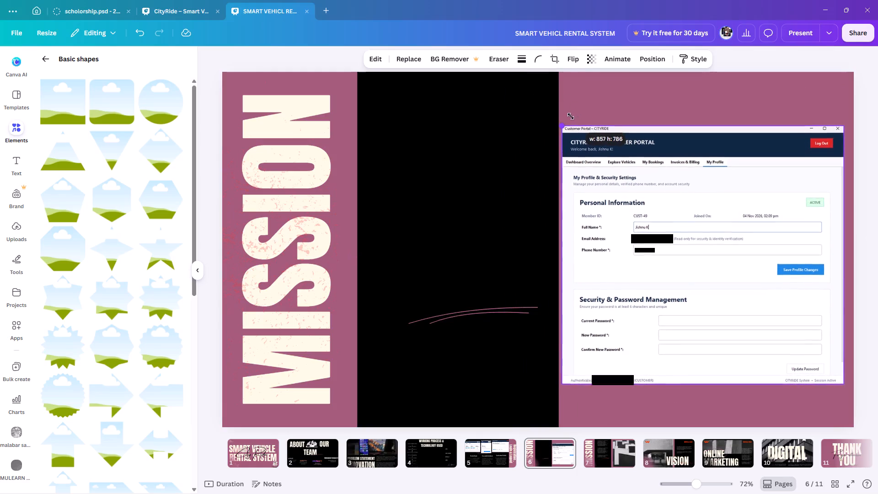
drag(571, 116, 579, 116)
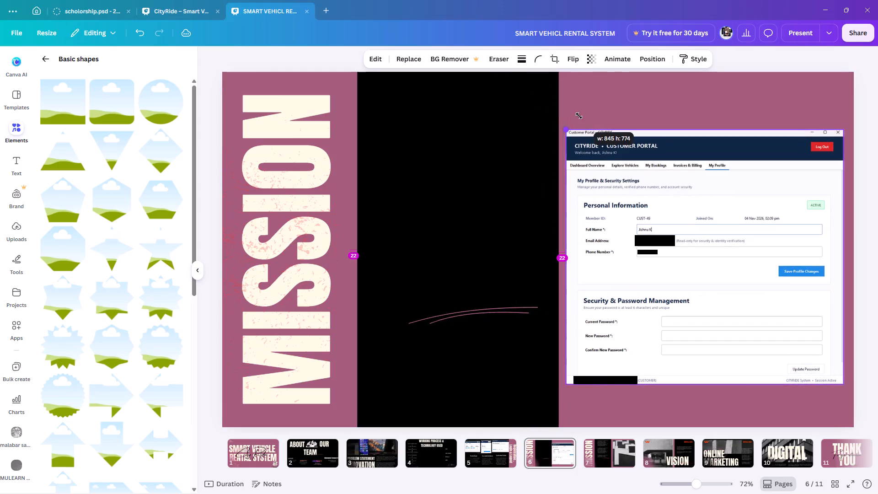
drag(579, 116, 573, 116)
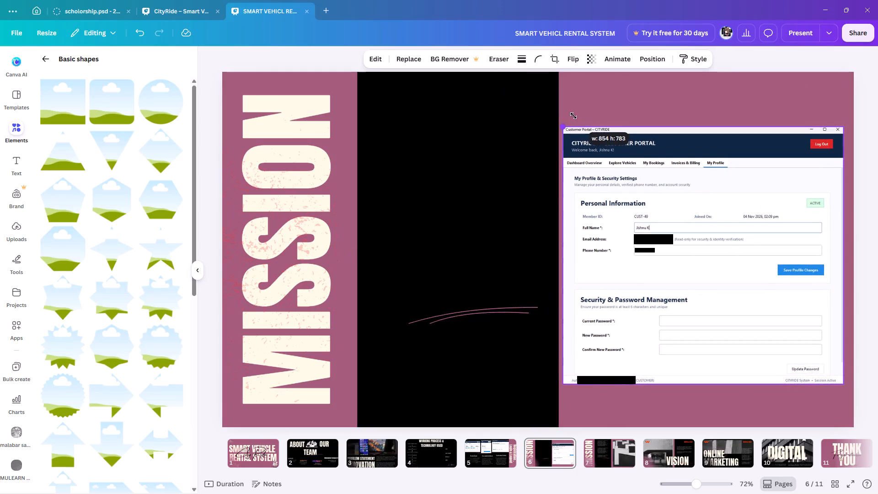
drag(573, 116, 567, 130)
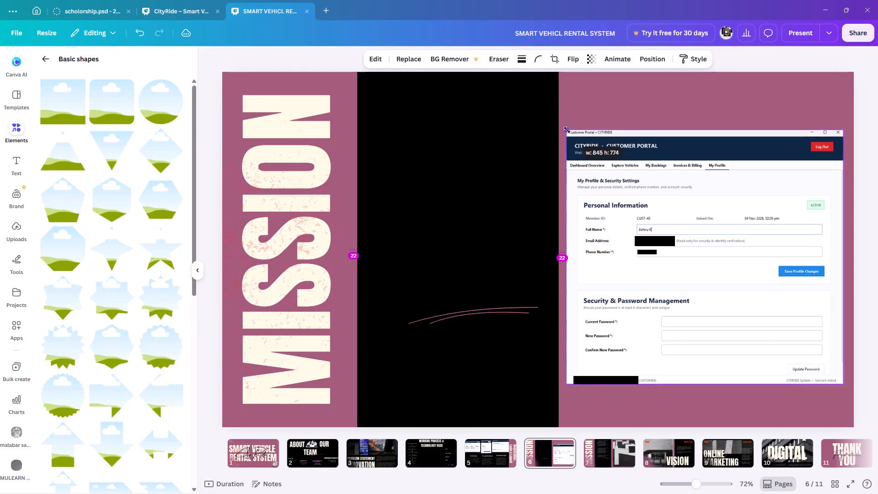
drag(567, 130, 565, 129)
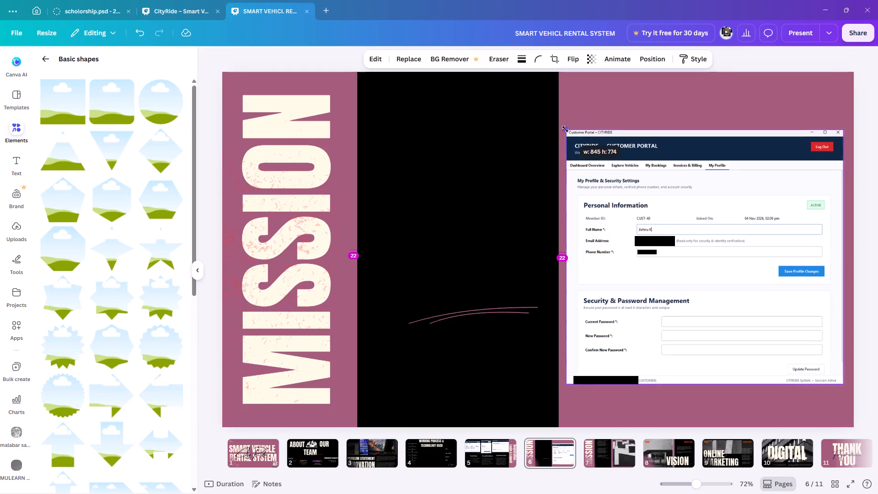
drag(565, 129, 569, 130)
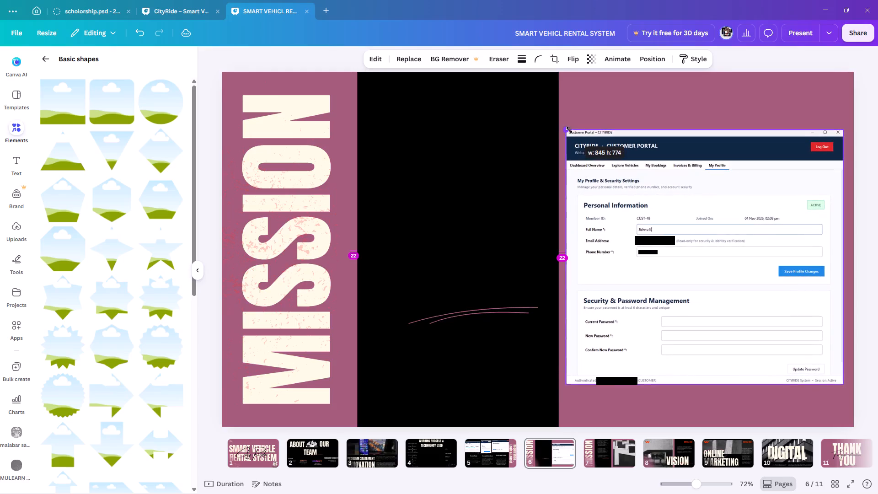
drag(569, 130, 562, 129)
right_click(562, 129)
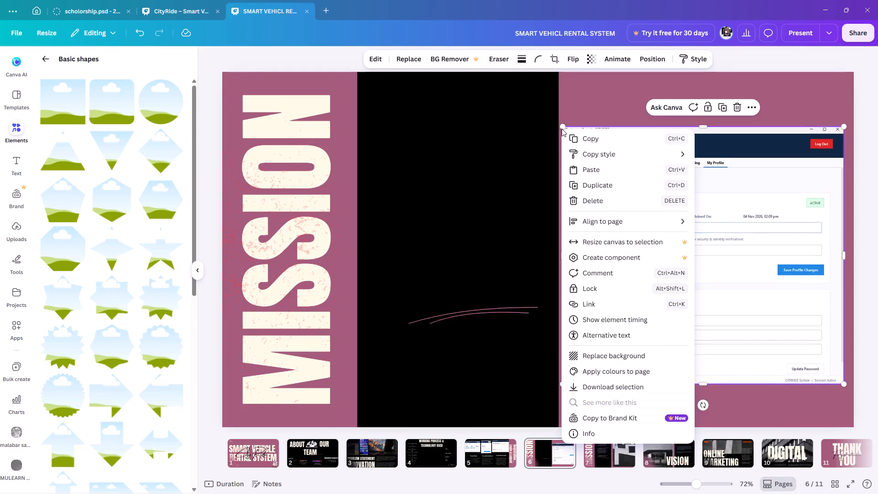
click(608, 81)
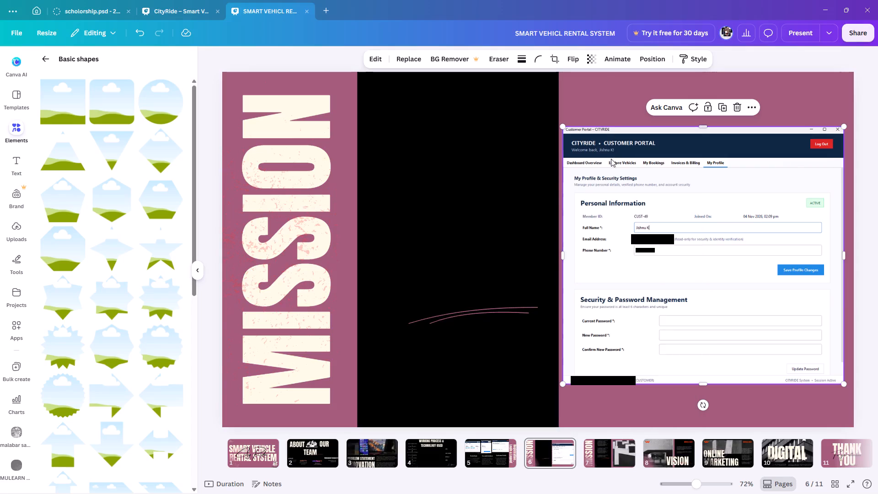
Widen the screenshot slightly over the black panel's edge and enlarge it to about 908 by 810, reaching the slide's outer edge.
drag(562, 130, 554, 129)
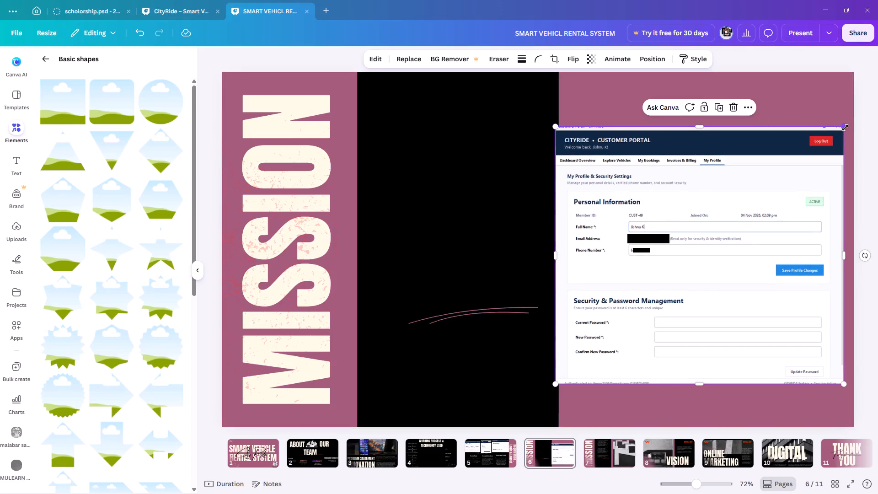
drag(843, 127, 862, 119)
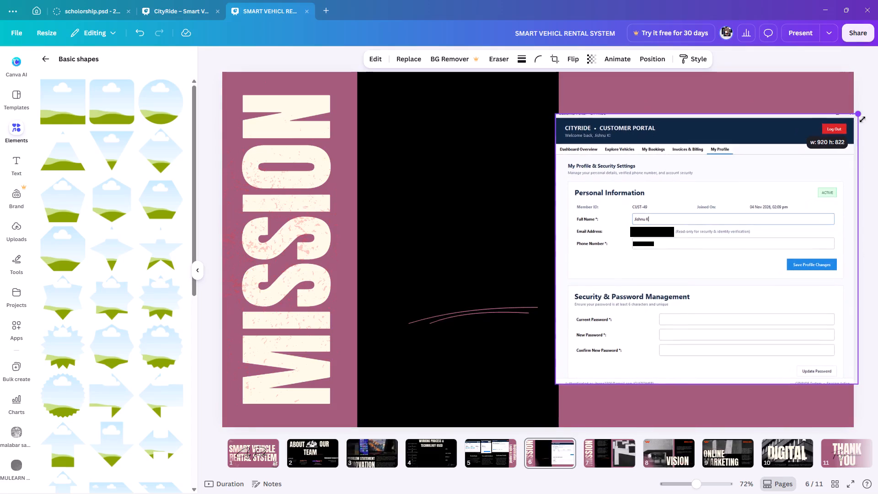
drag(862, 119, 862, 127)
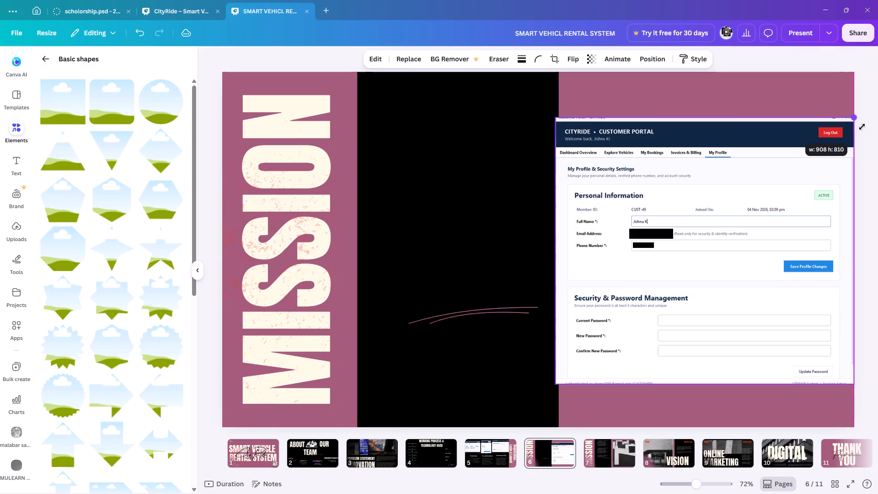
drag(862, 127, 863, 125)
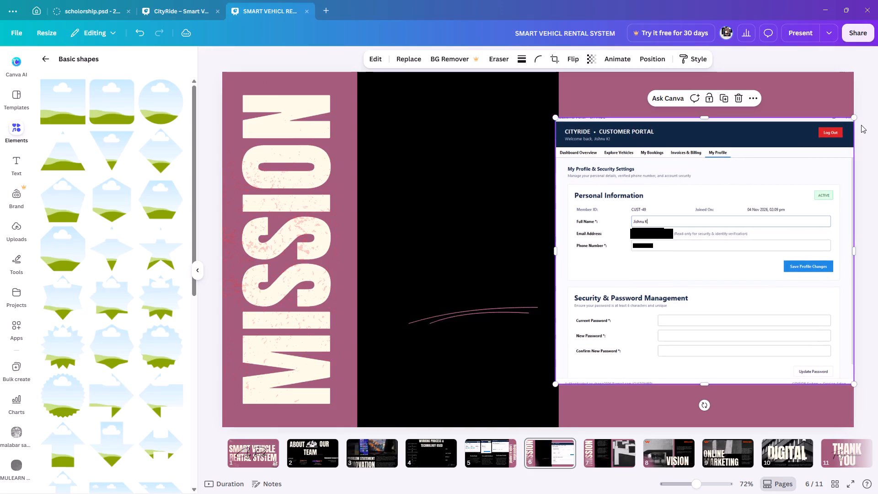
click(515, 196)
drag(614, 145, 614, 144)
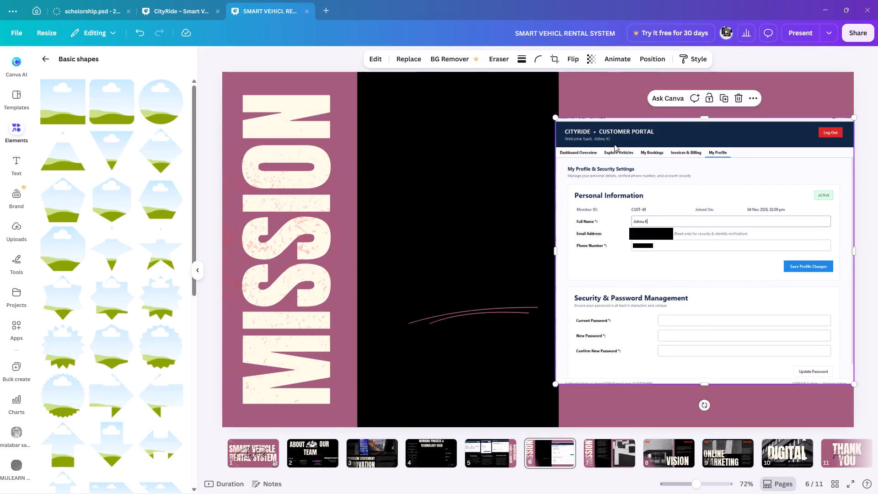
Narrow the black panel on slide 6 from its screenshot side and move the My Profile screenshot up near the slide's upper outer corner.
drag(614, 144, 618, 143)
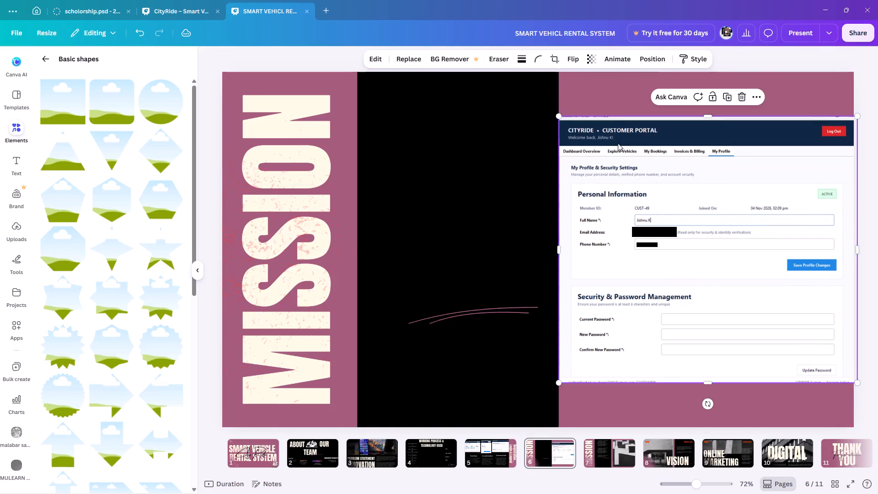
click(517, 147)
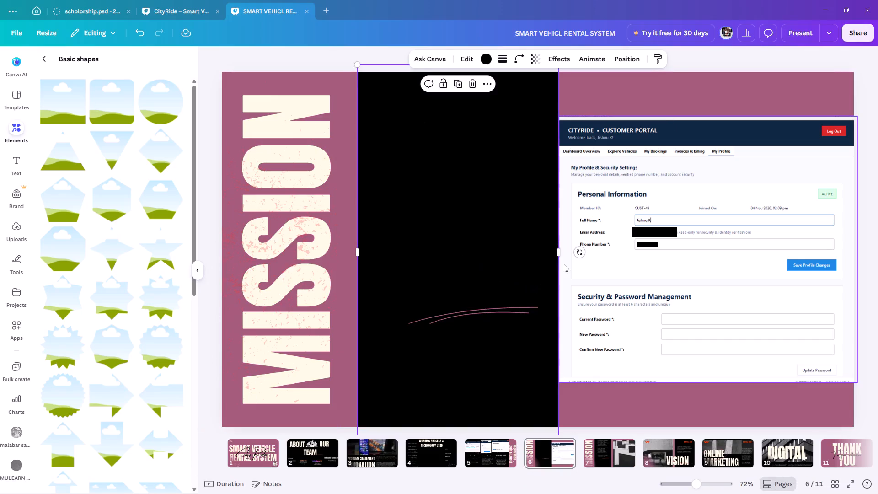
drag(558, 247, 512, 242)
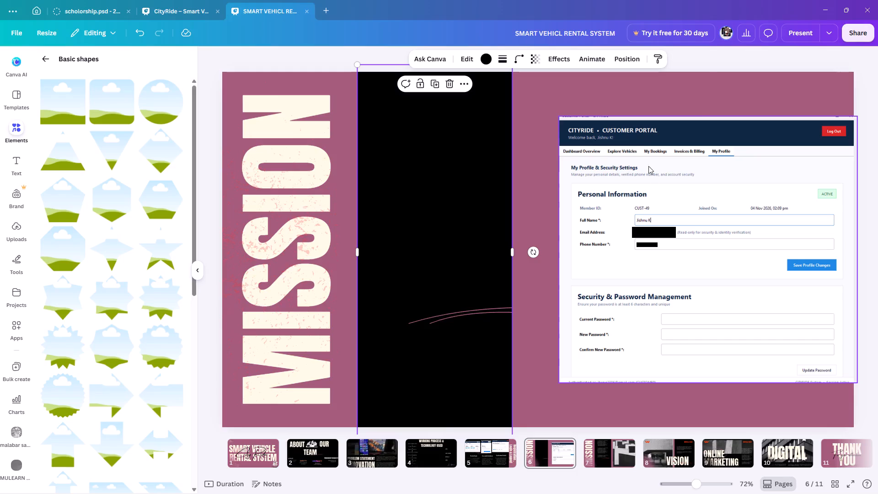
drag(653, 195, 644, 163)
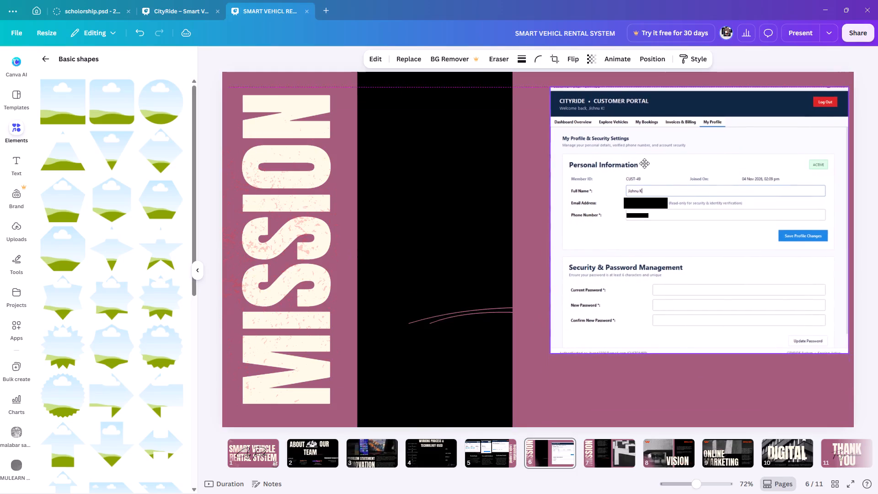
drag(644, 163, 644, 161)
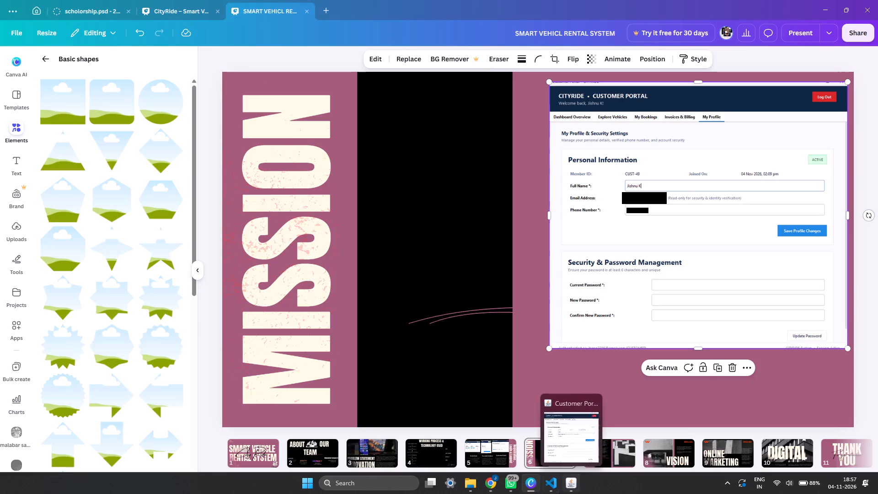
click(568, 489)
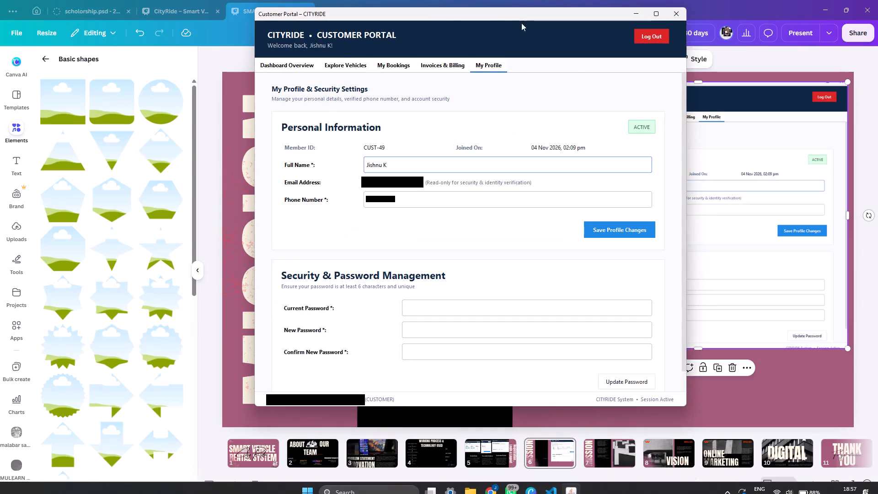
click(335, 64)
scroll(418, 229, up, 4)
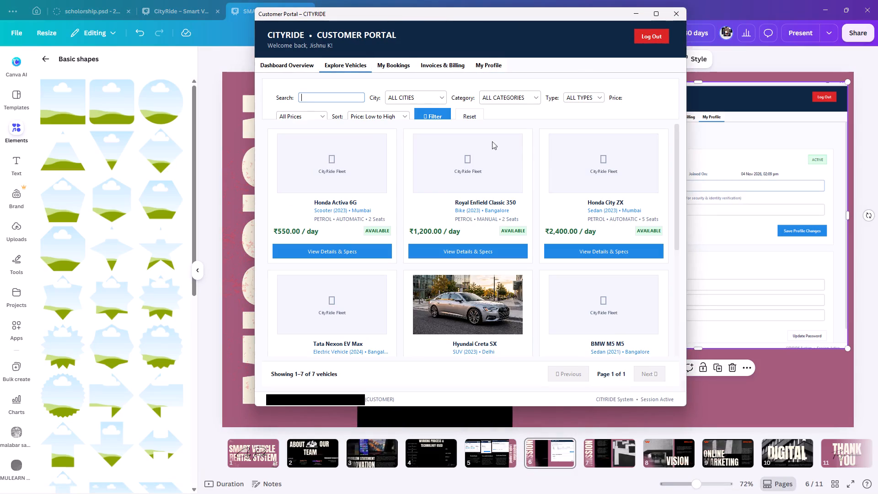
click(432, 95)
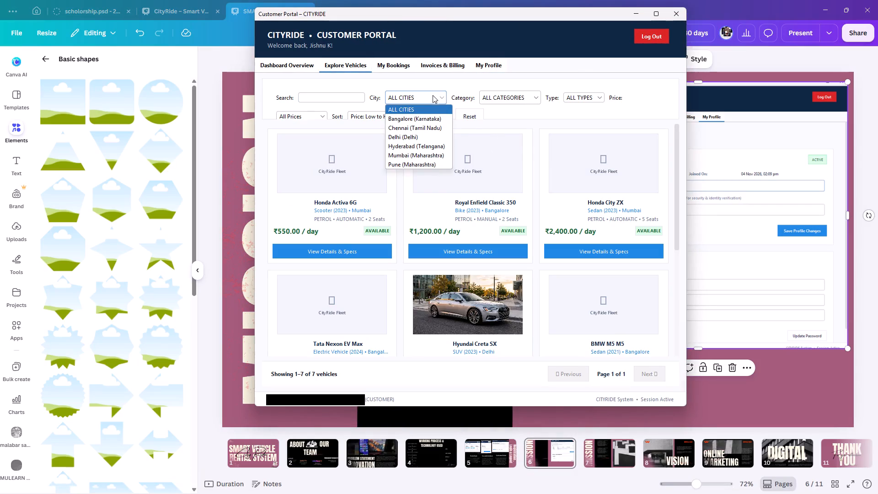
click(514, 100)
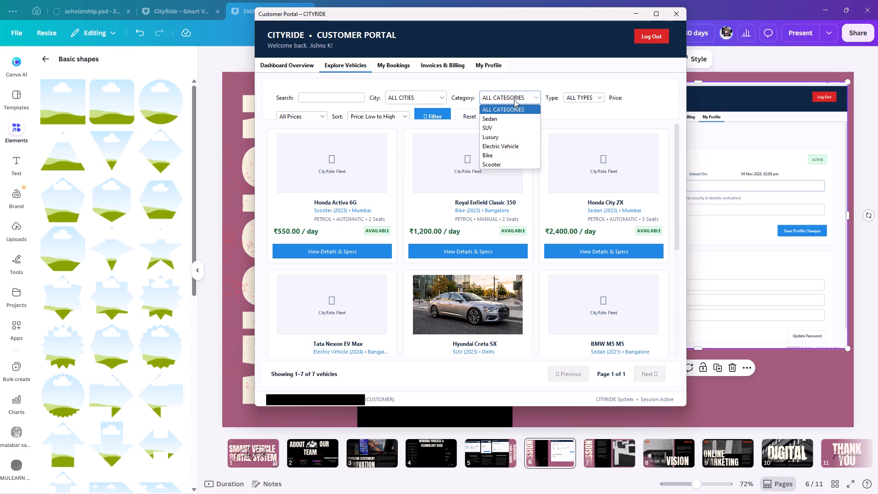
click(577, 104)
click(586, 98)
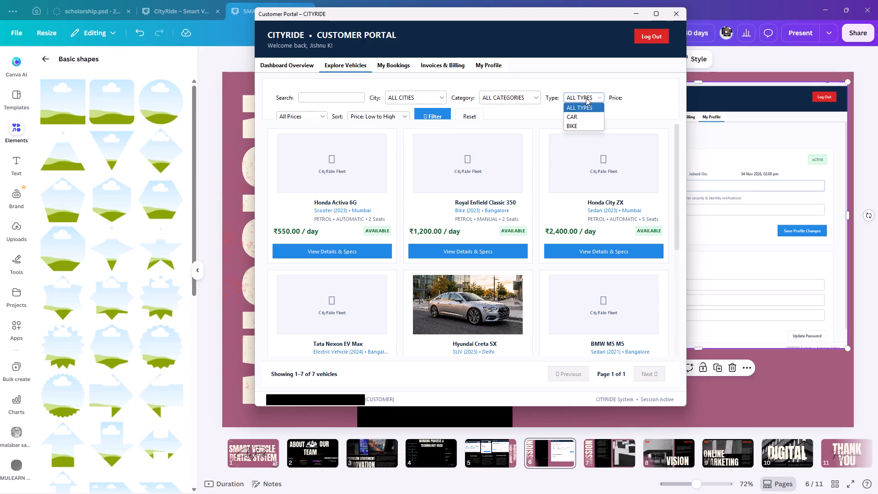
click(648, 124)
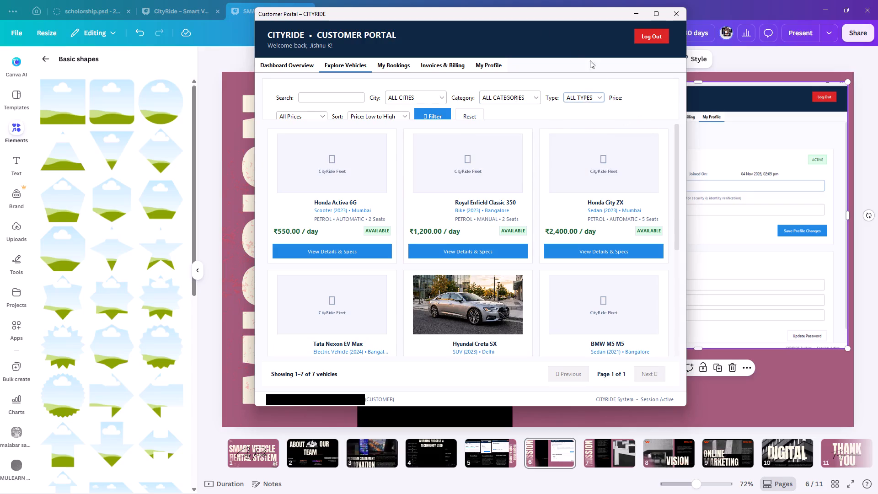
drag(486, 51, 474, 55)
click(447, 62)
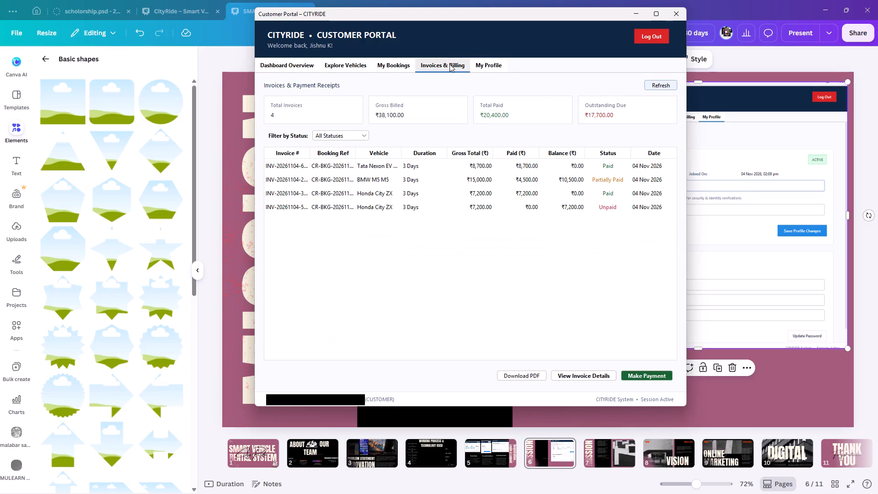
click(483, 69)
click(457, 58)
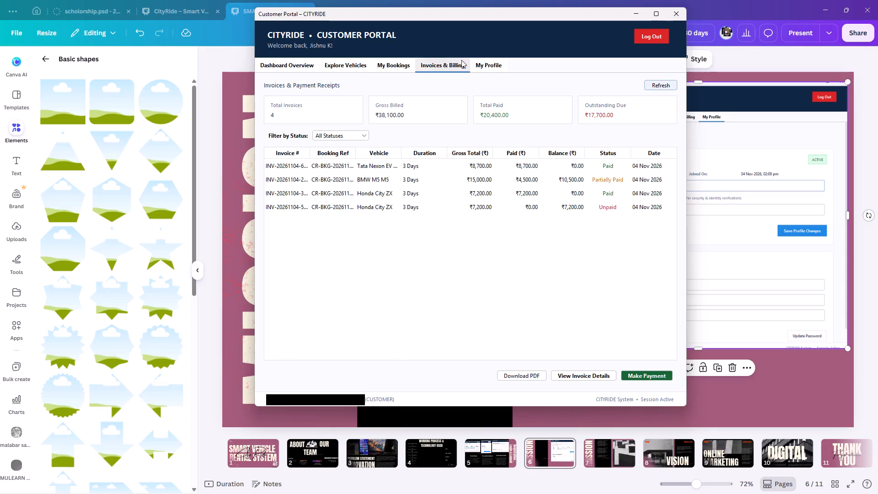
click(487, 68)
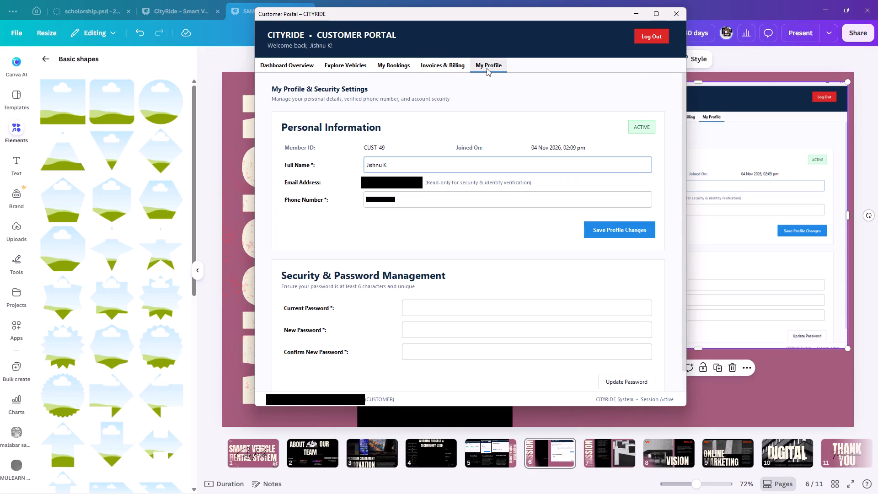
click(461, 64)
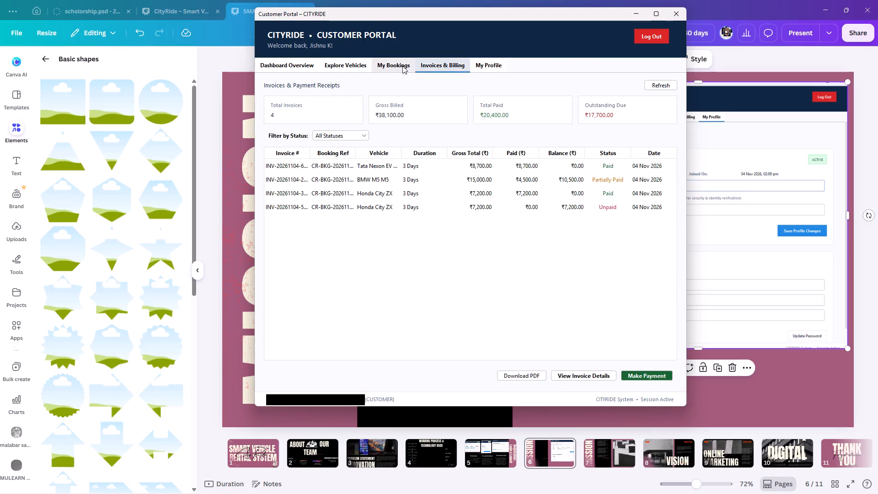
Open the portal's My Bookings page and capture a screenshot of the whole Customer Portal window.
click(402, 66)
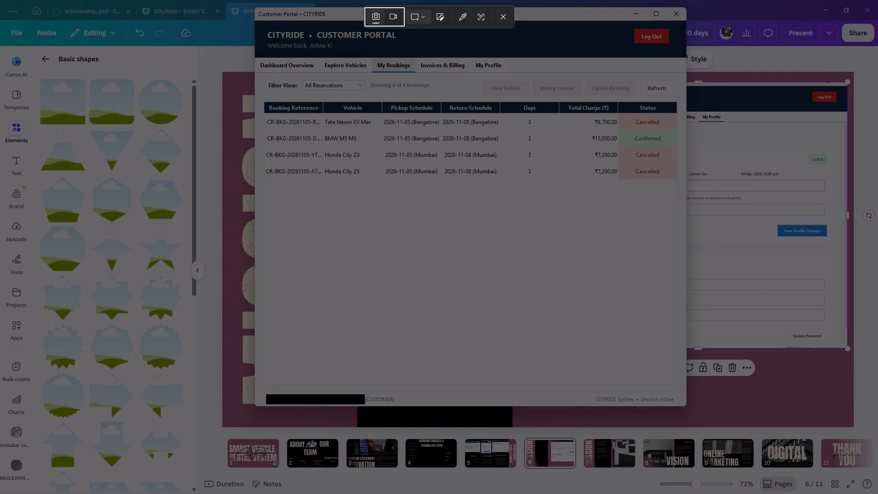
drag(256, 9, 261, 9)
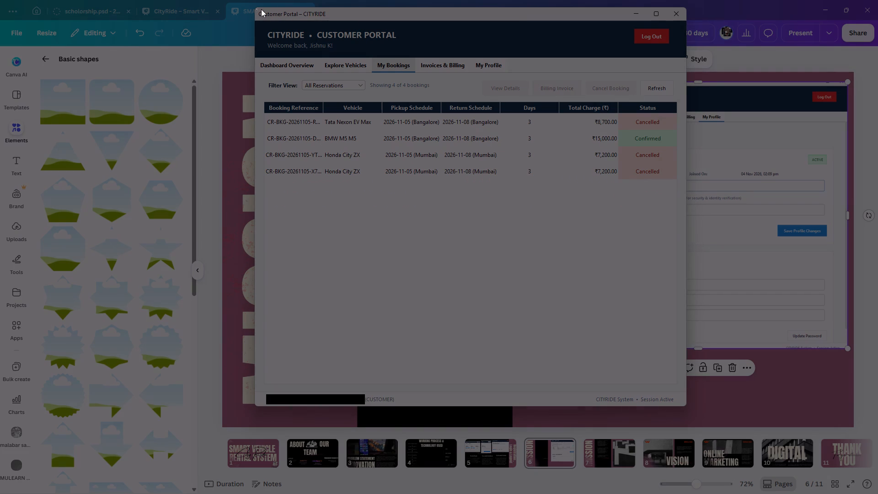
drag(261, 9, 693, 21)
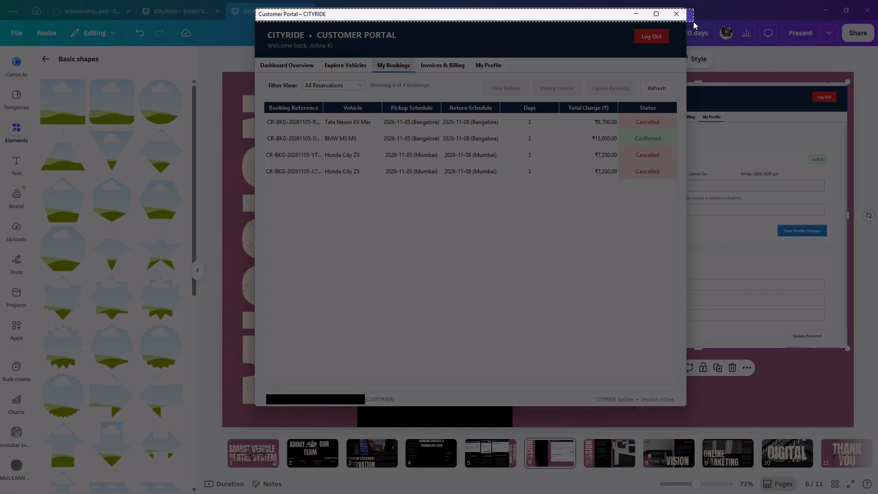
drag(693, 21, 675, 367)
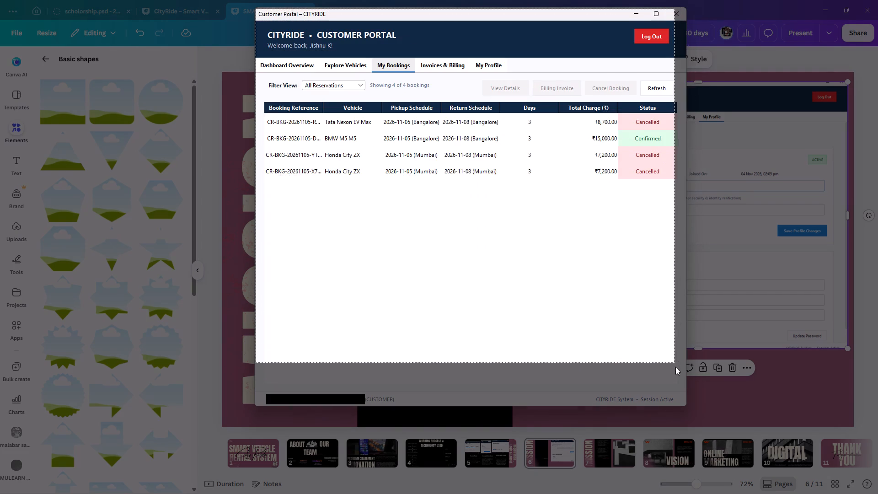
drag(675, 367, 682, 405)
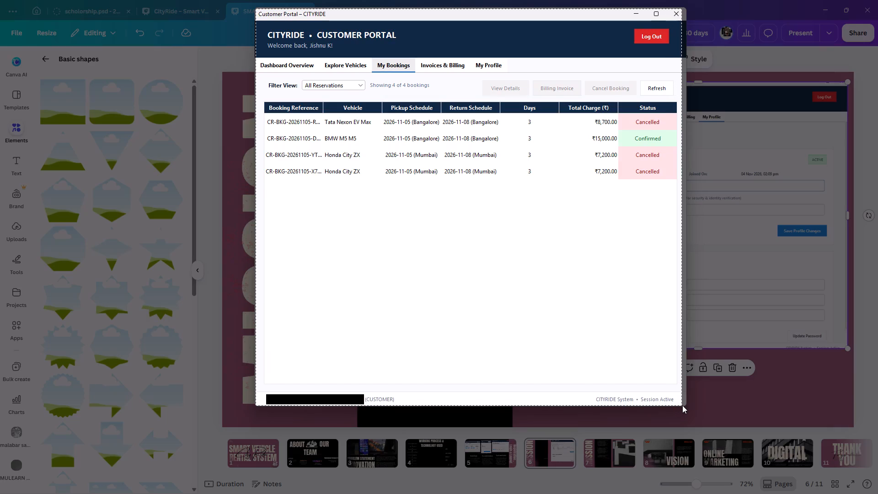
drag(682, 405, 685, 406)
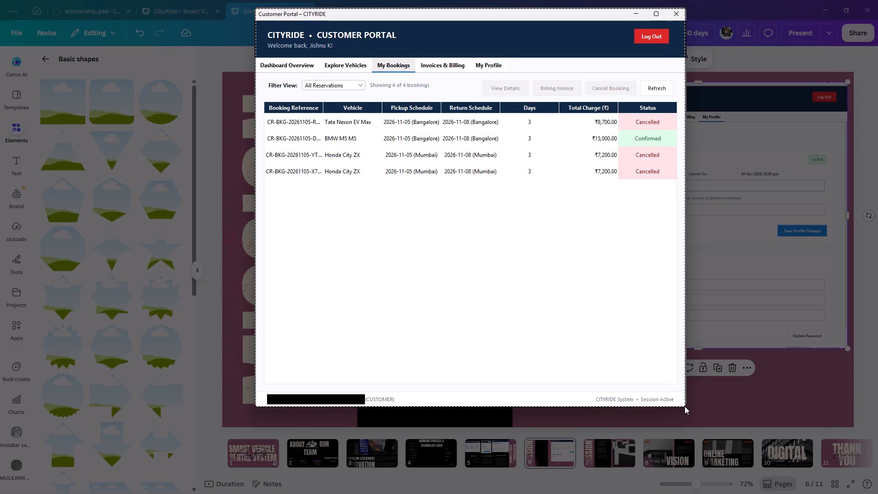
drag(685, 406, 685, 405)
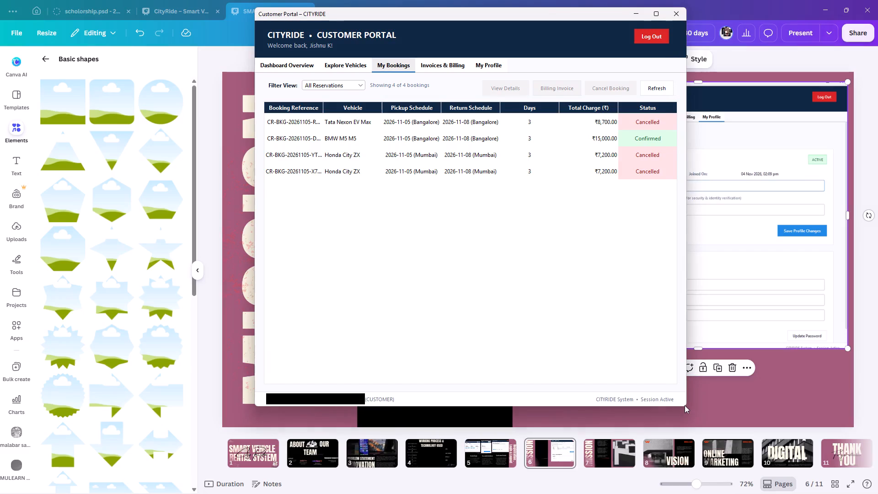
Open the portal's Invoices & Billing page and capture a screenshot of the whole Customer Portal window.
click(457, 64)
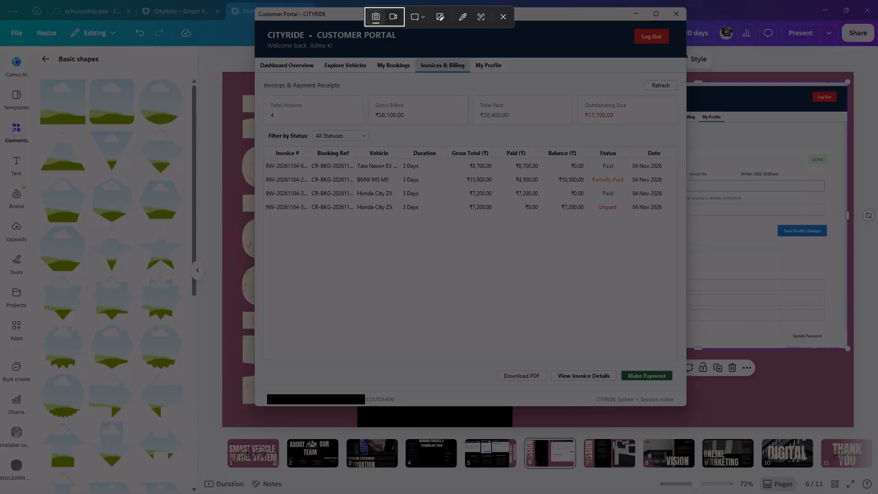
drag(256, 8, 430, 24)
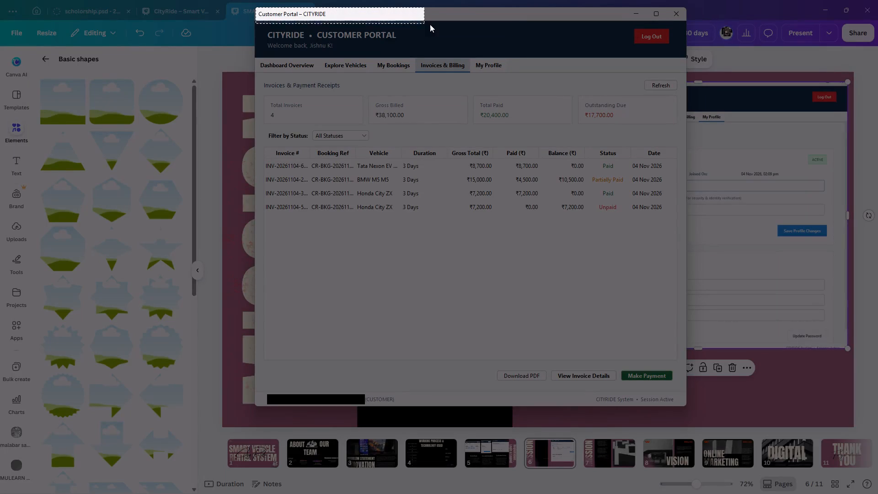
drag(430, 24, 685, 70)
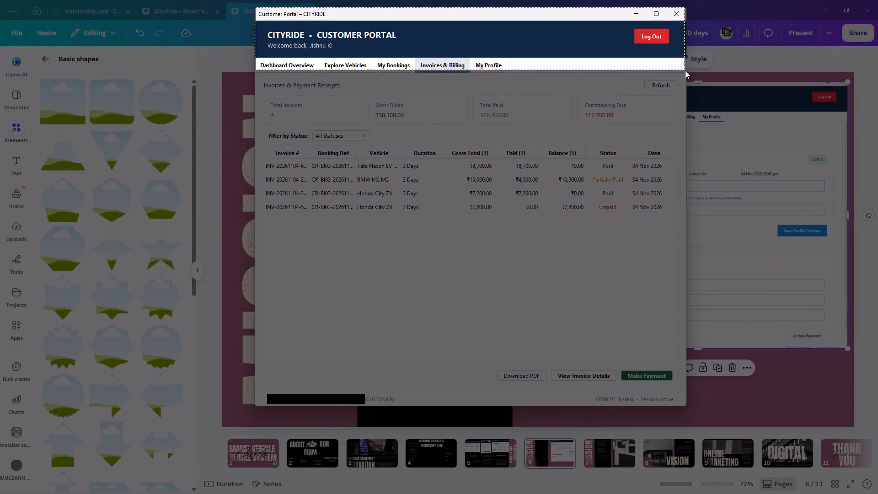
drag(685, 70, 689, 352)
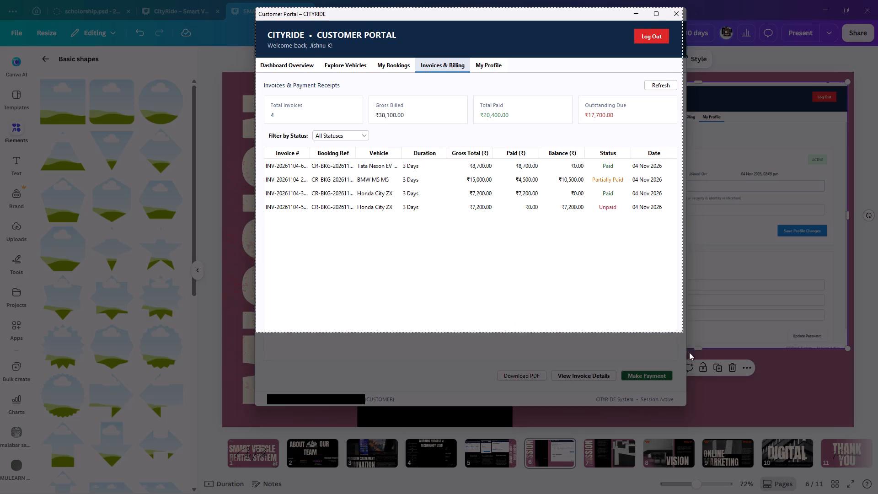
drag(689, 352, 703, 405)
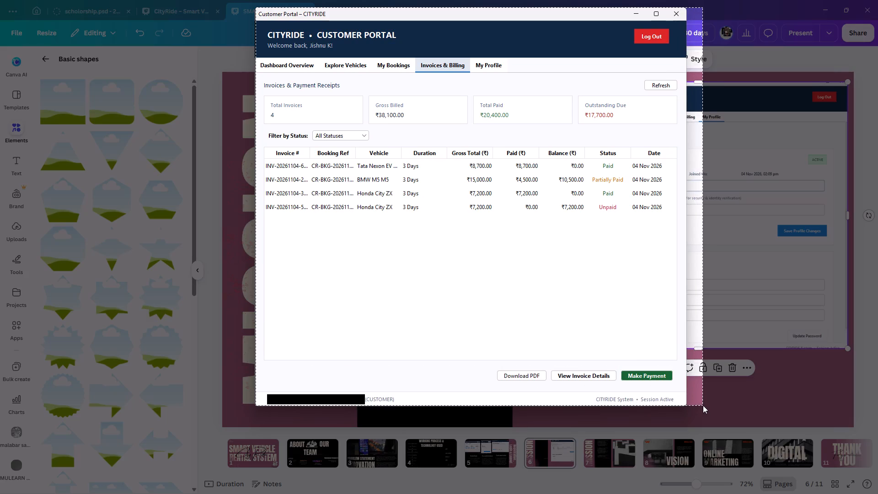
drag(703, 405, 684, 407)
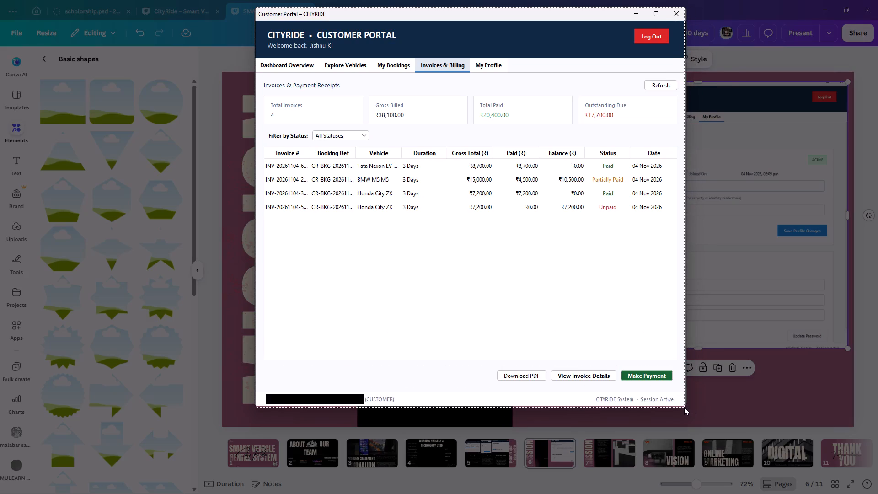
drag(684, 407, 685, 404)
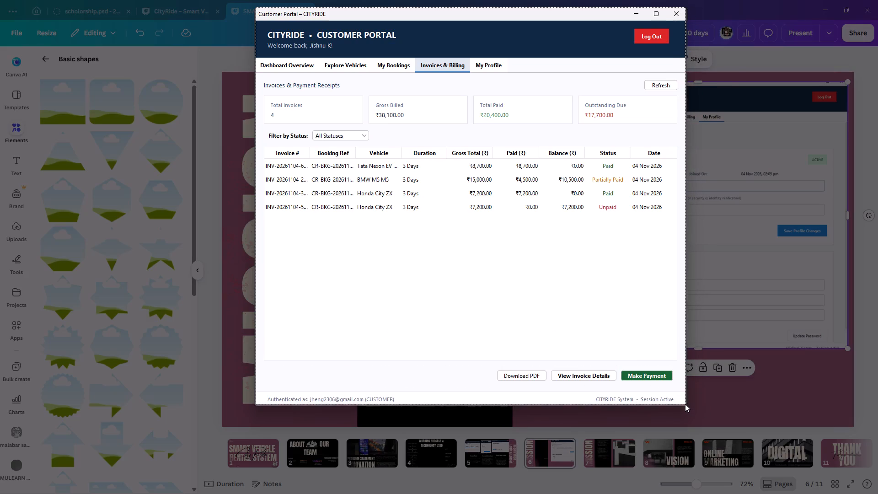
drag(685, 404, 686, 404)
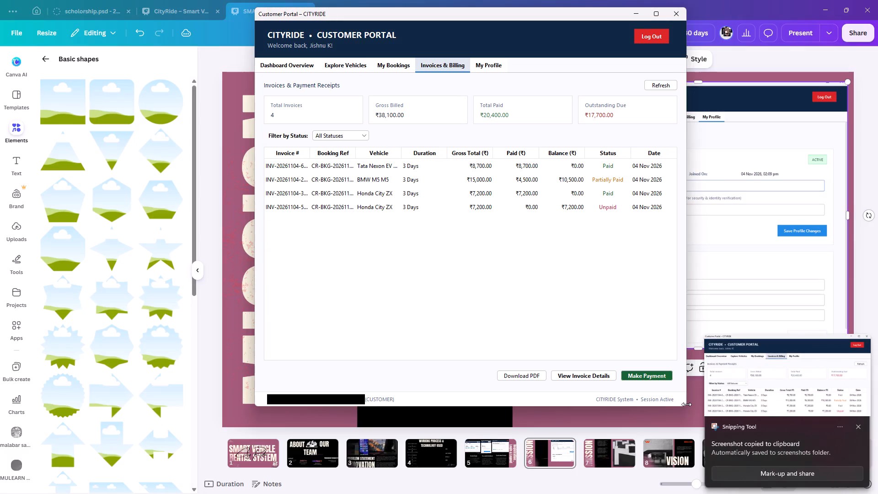
Minimize the portal to return to Canva, duplicate slide 6 and open the copy as slide 7.
click(638, 11)
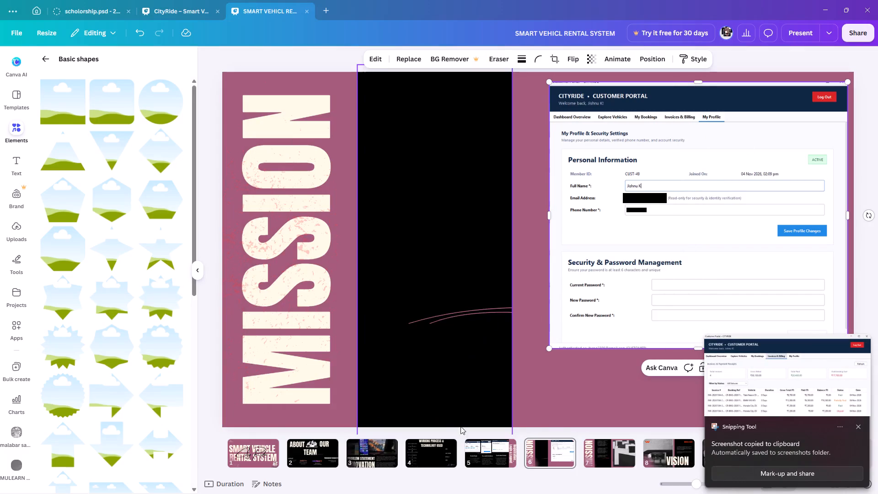
right_click(542, 454)
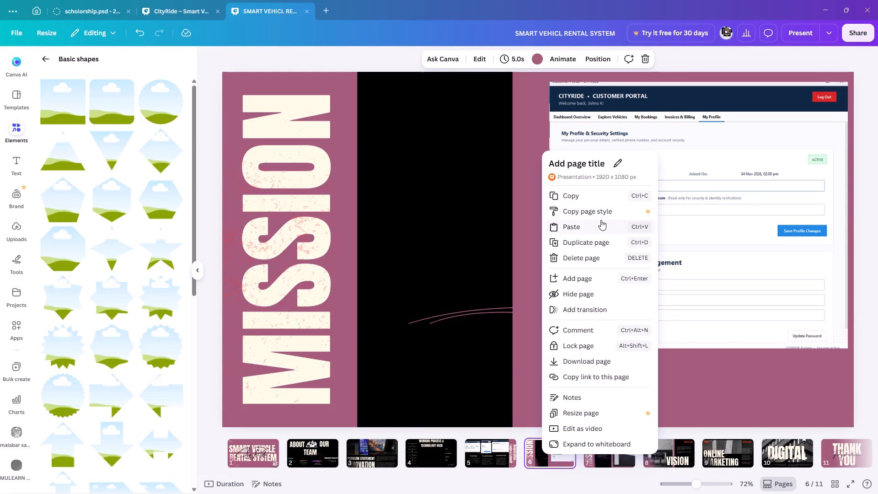
click(596, 242)
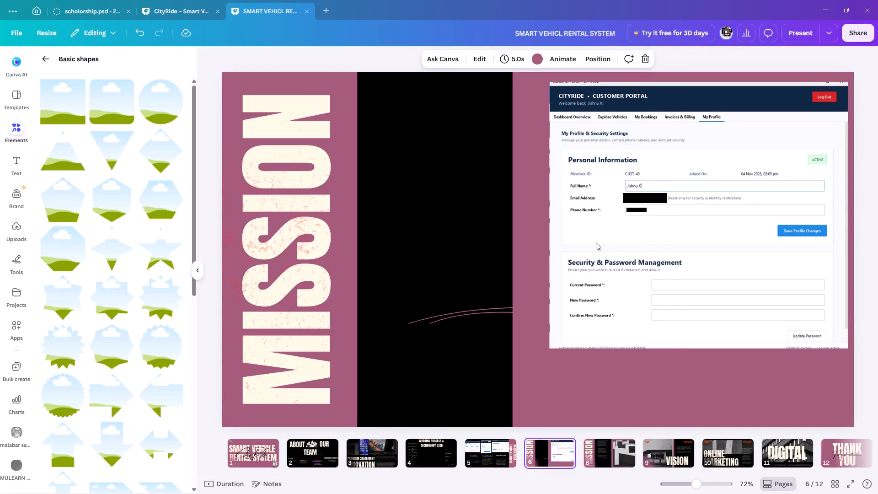
click(613, 458)
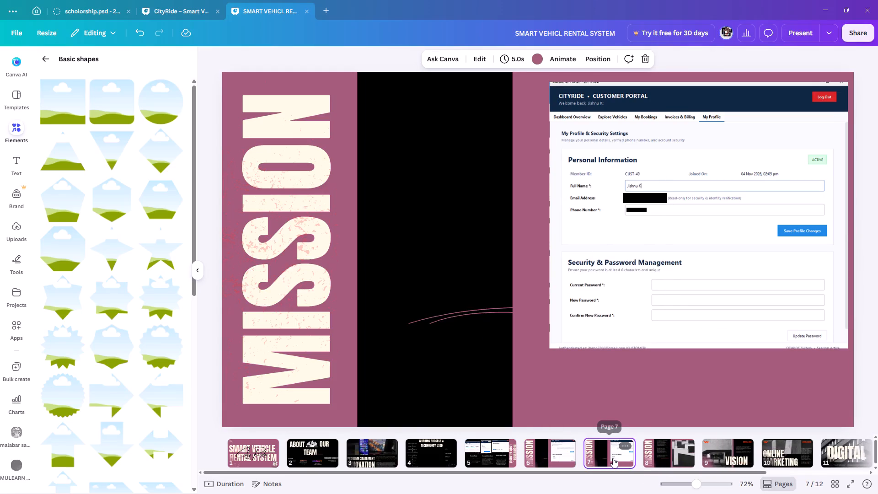
Delete slide 7, the duplicate of the My Profile slide.
click(566, 455)
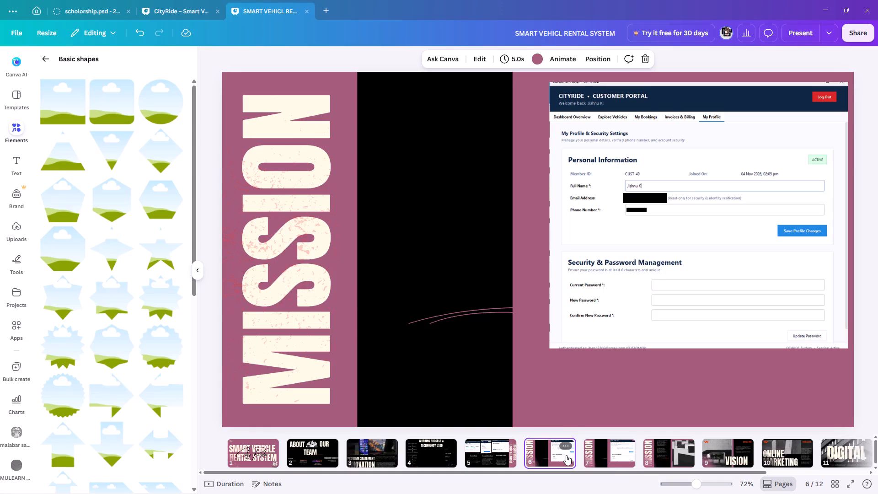
click(591, 454)
right_click(591, 454)
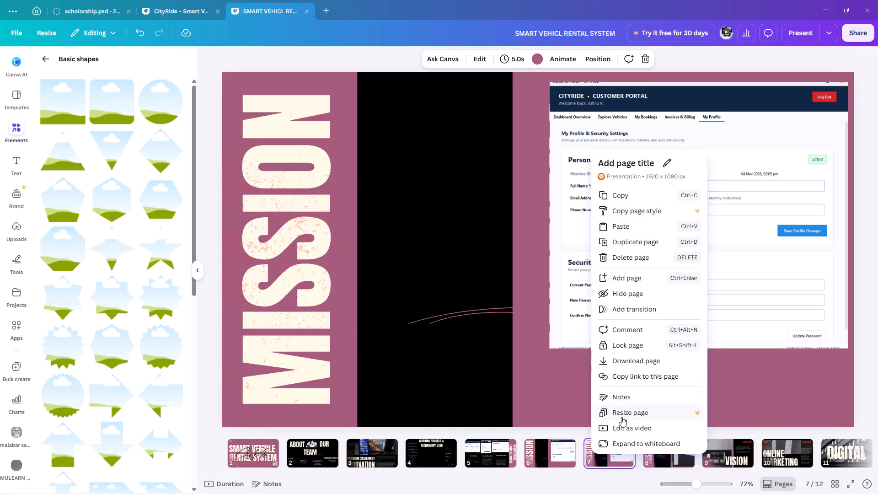
key(Delete)
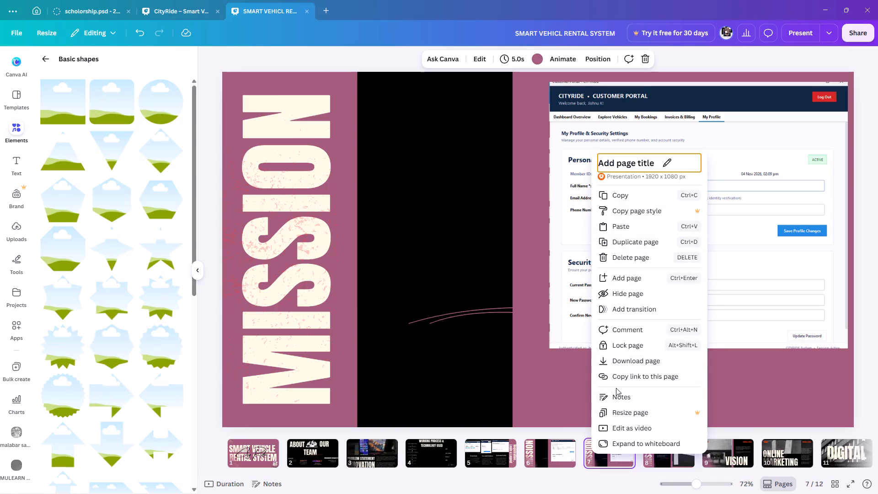
click(494, 354)
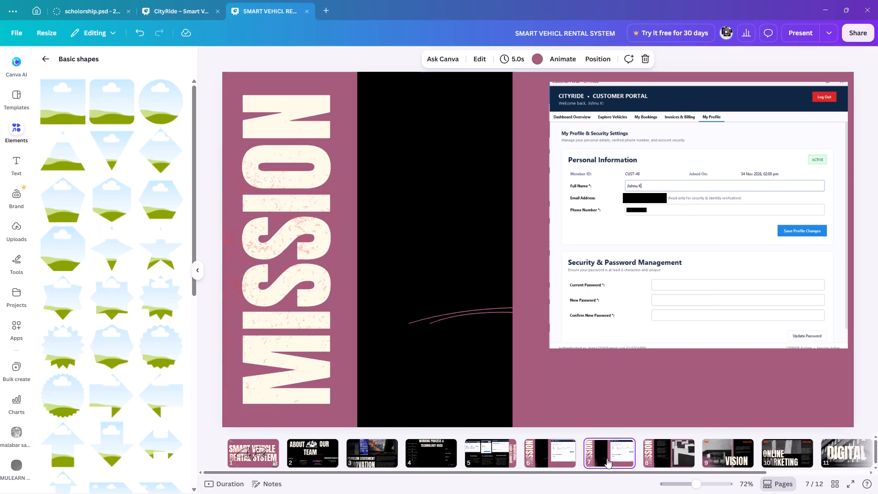
click(607, 458)
key(Delete)
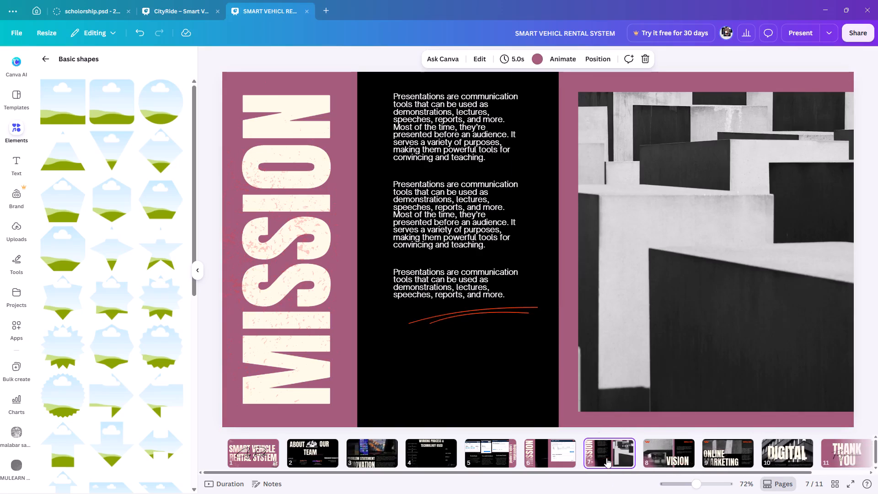
Clear the three placeholder paragraphs and the orange scribble line from the black band of the template Mission slide, page 7.
click(572, 458)
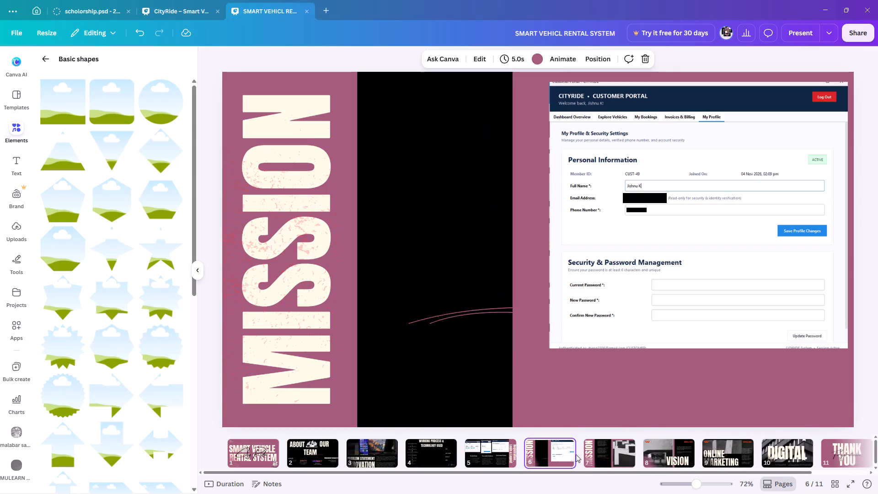
click(589, 458)
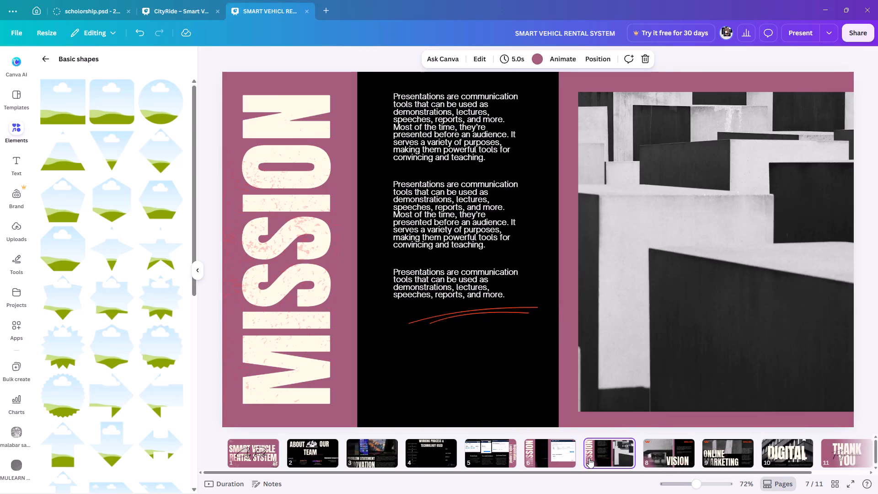
drag(658, 259, 633, 256)
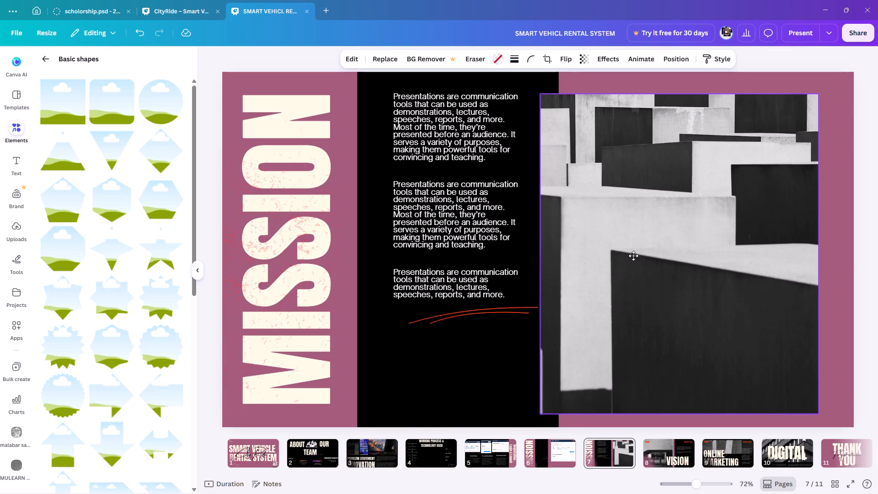
drag(633, 256, 653, 242)
click(518, 294)
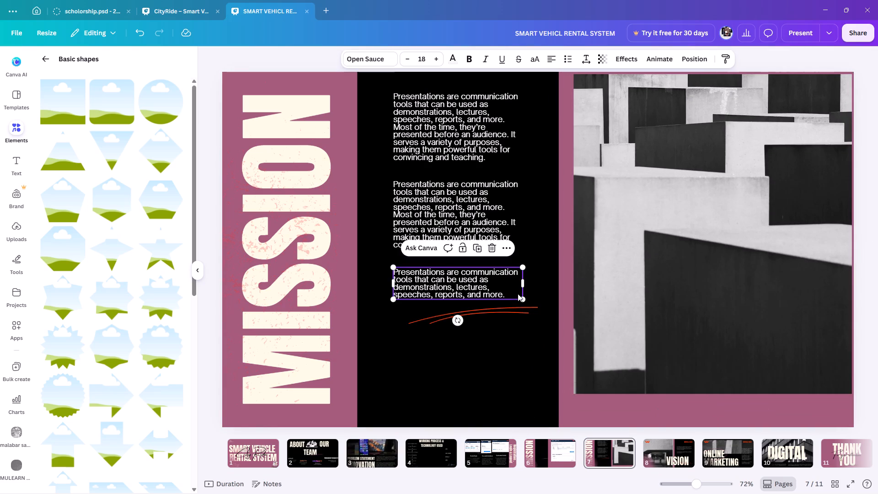
click(493, 247)
click(492, 242)
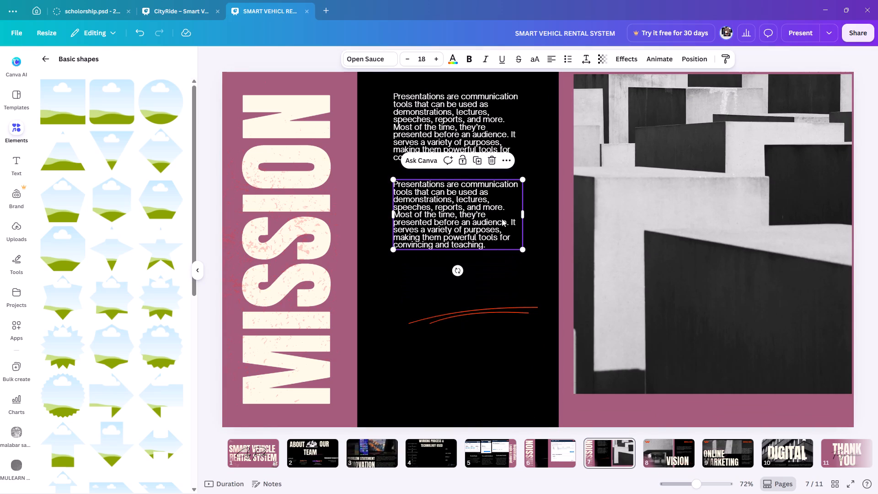
click(494, 159)
click(488, 132)
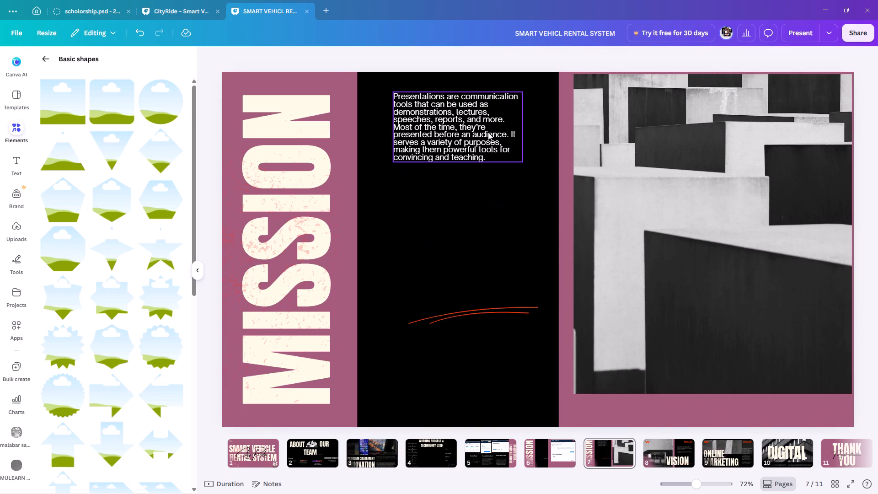
click(494, 181)
click(493, 308)
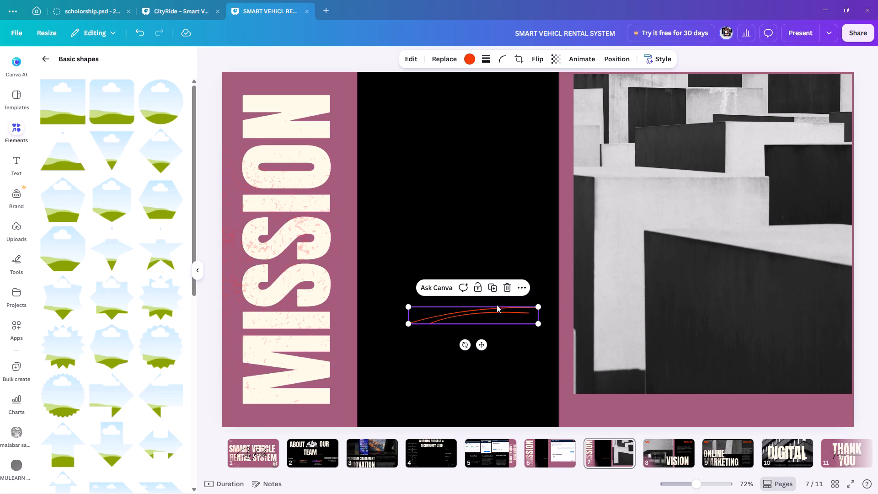
click(504, 289)
Replace slide 7's black-and-white photo with the My Bookings capture, Screenshot 2026-11-04 185839.png, from the Screenshots folder.
drag(592, 252, 563, 308)
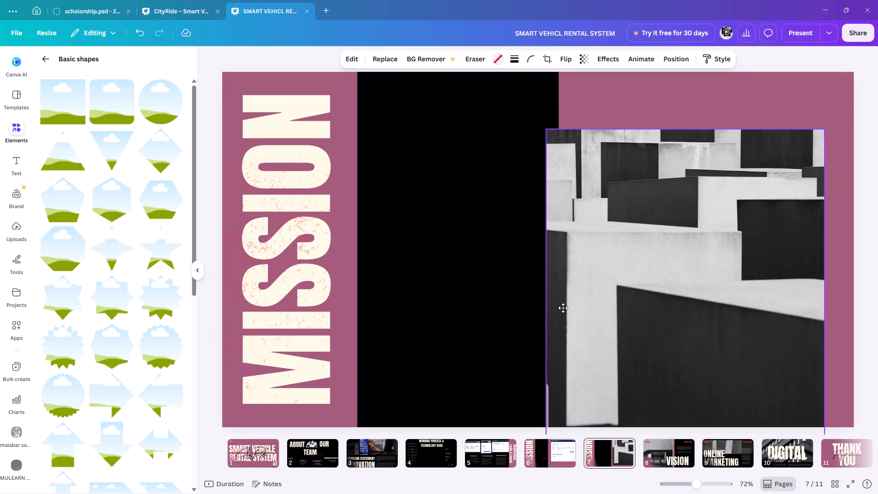
drag(563, 308, 592, 264)
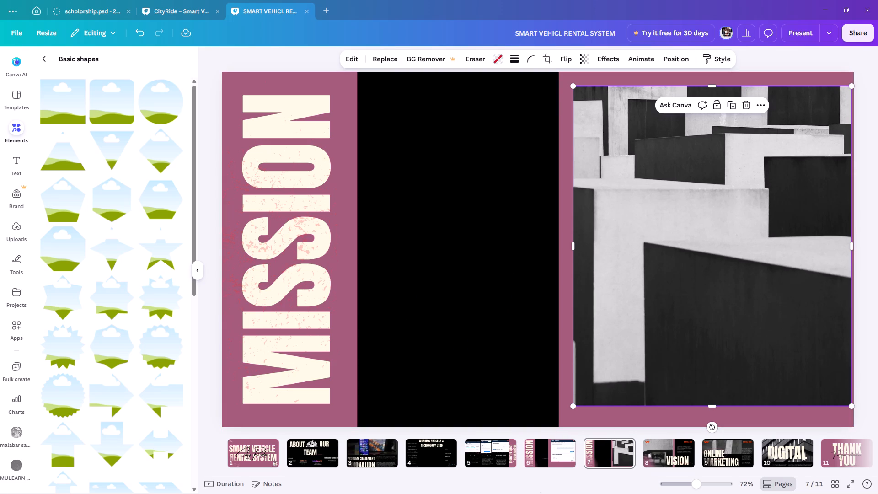
click(474, 483)
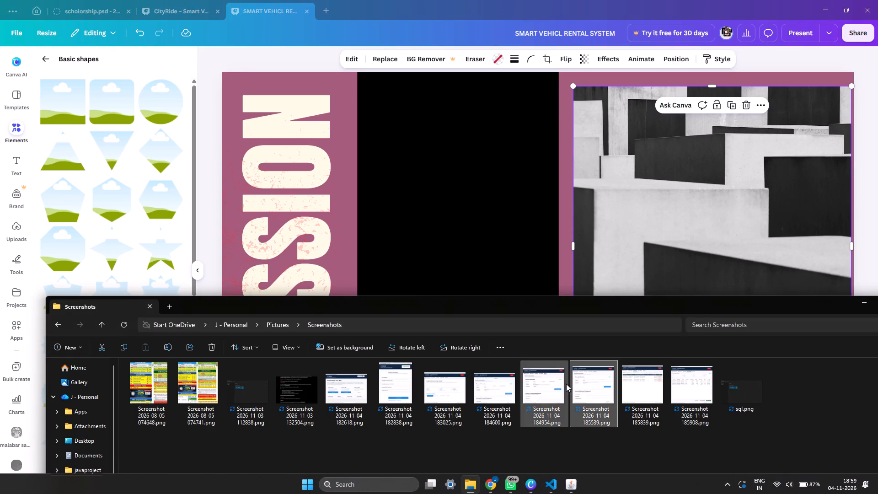
drag(628, 390, 656, 246)
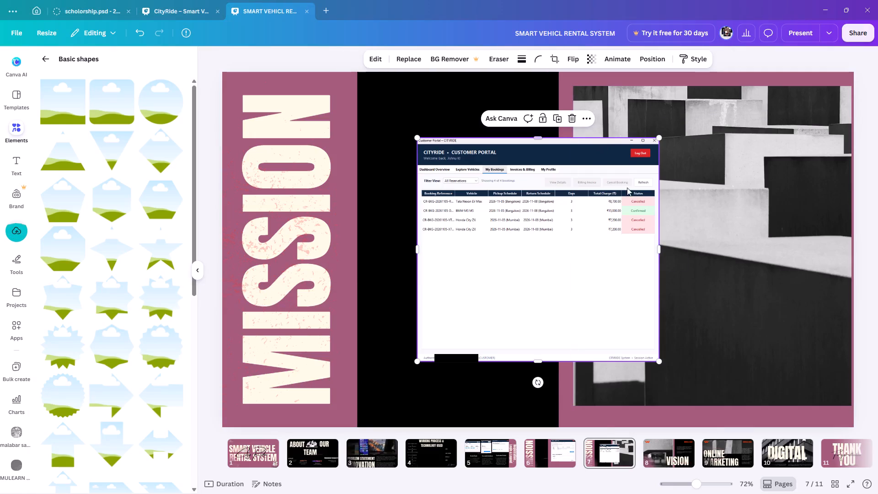
drag(586, 147, 646, 140)
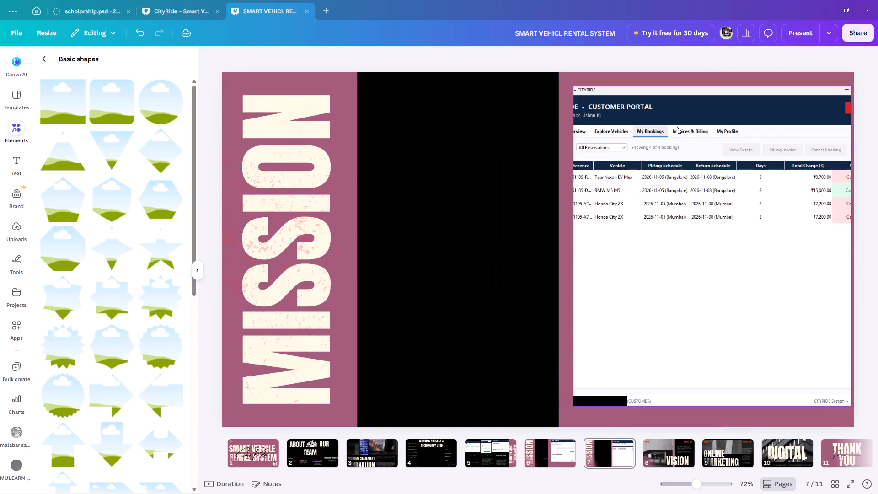
Resize and reposition the My Bookings image on slide 7 to about 1,053 wide by 971 high, showing the whole portal window.
drag(686, 108, 685, 113)
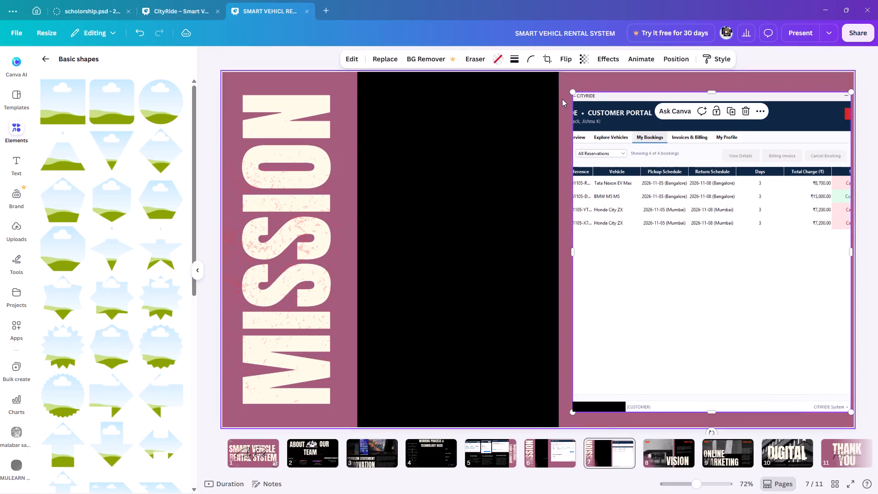
drag(573, 95, 562, 82)
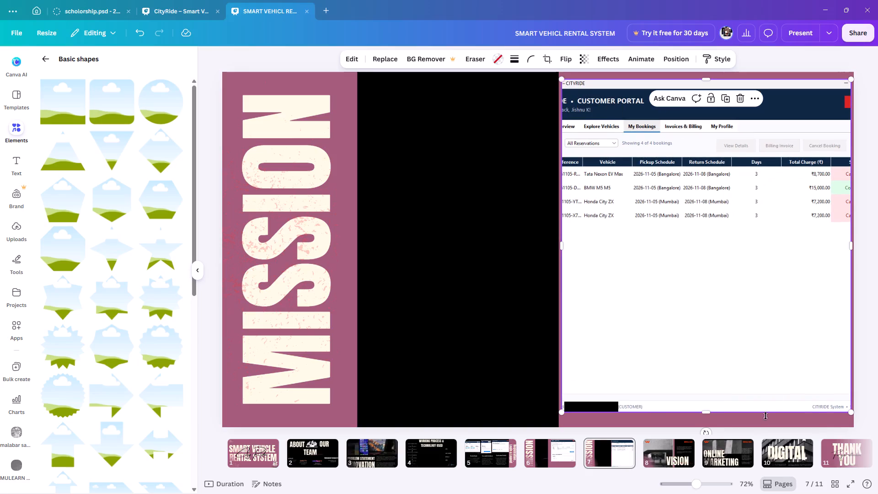
drag(563, 78, 491, 84)
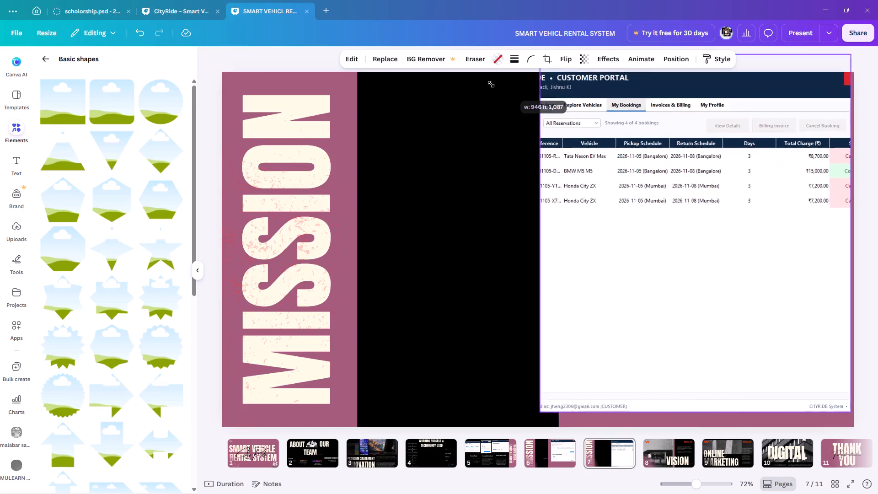
drag(491, 84, 522, 127)
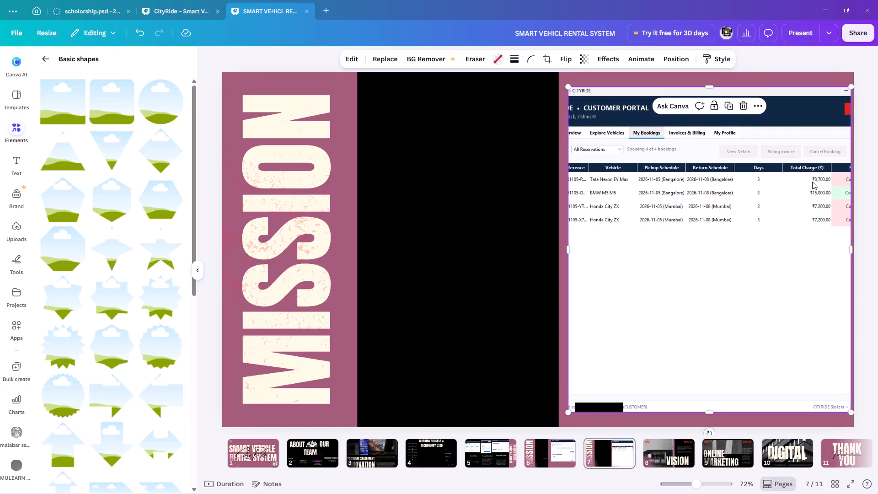
drag(569, 254, 484, 257)
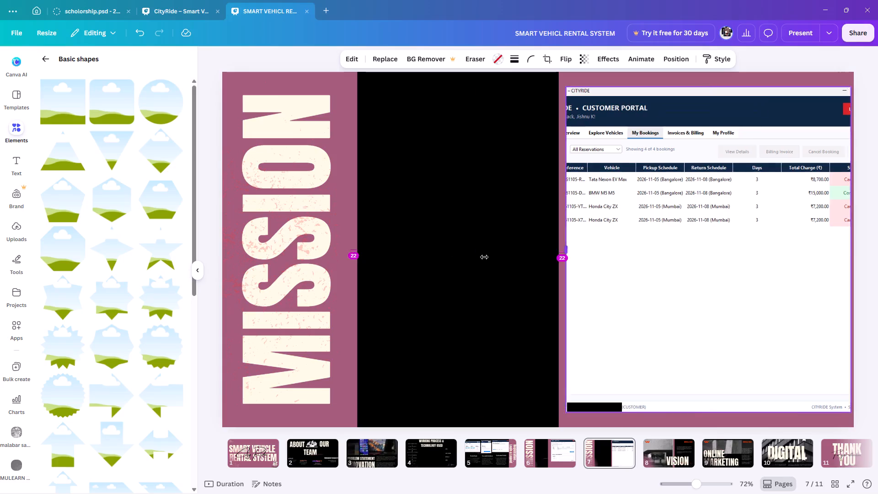
drag(484, 257, 439, 328)
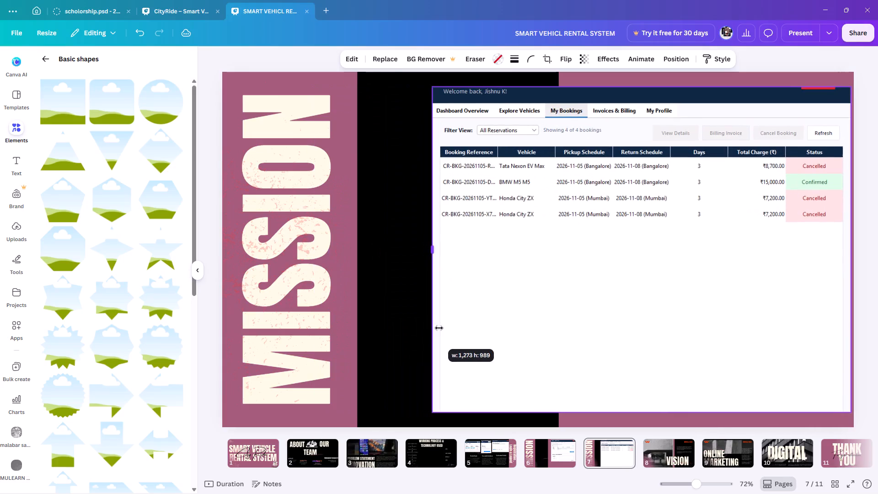
drag(439, 328, 419, 327)
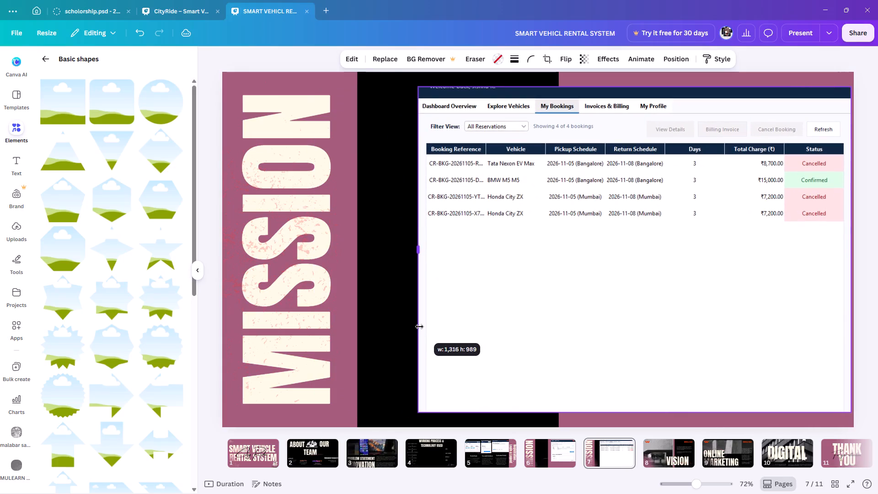
drag(419, 327, 495, 327)
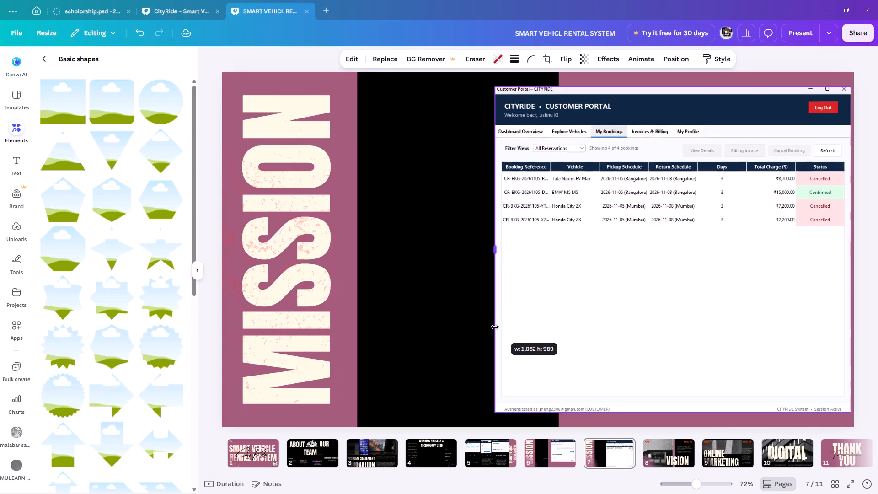
drag(495, 327, 517, 330)
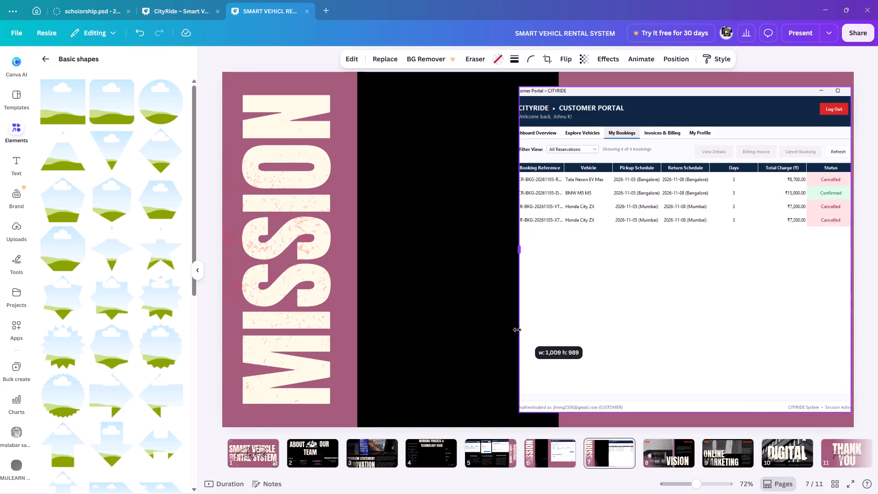
drag(517, 330, 506, 331)
drag(671, 413, 671, 359)
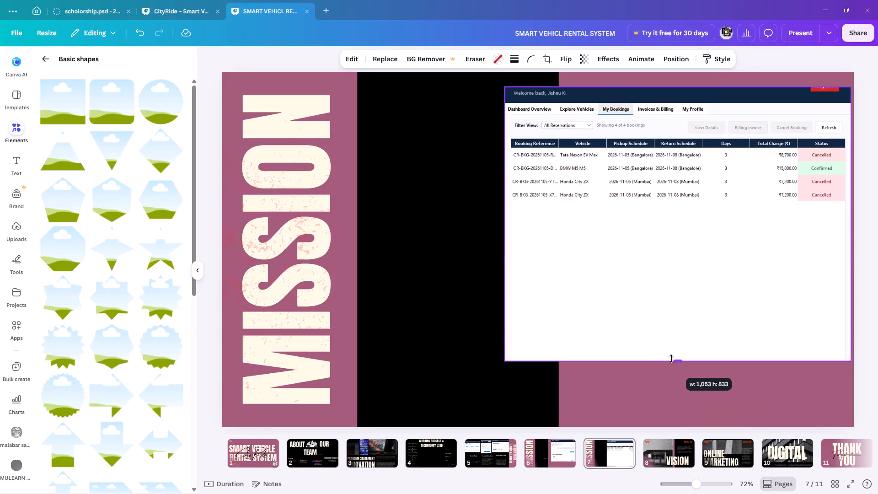
drag(671, 359, 685, 390)
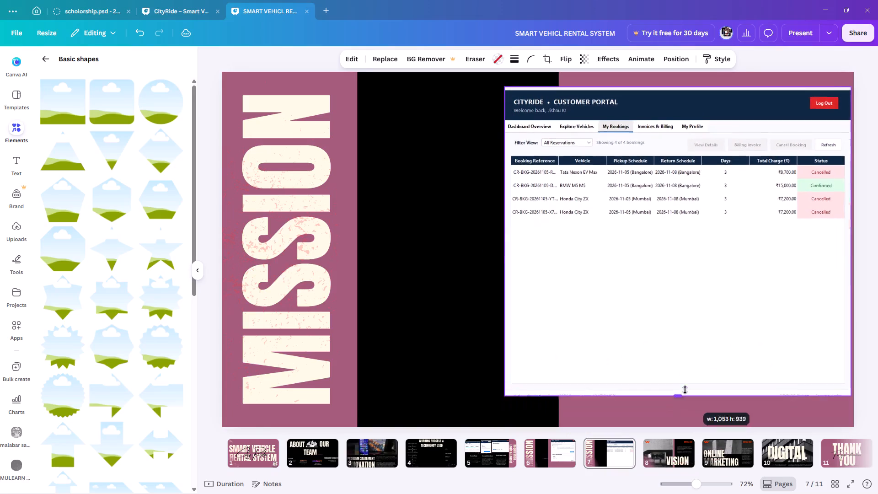
drag(685, 390, 680, 407)
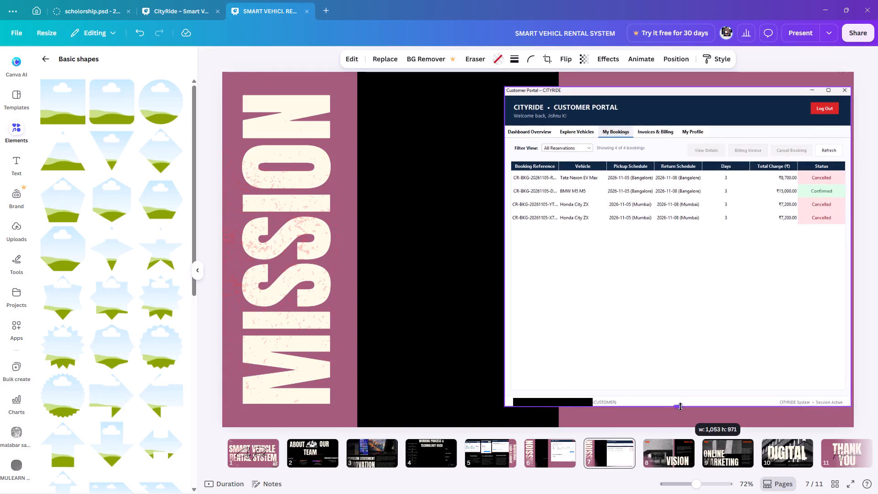
drag(680, 407, 685, 406)
Compare the layouts of slides 6, 7 and 8.
click(476, 328)
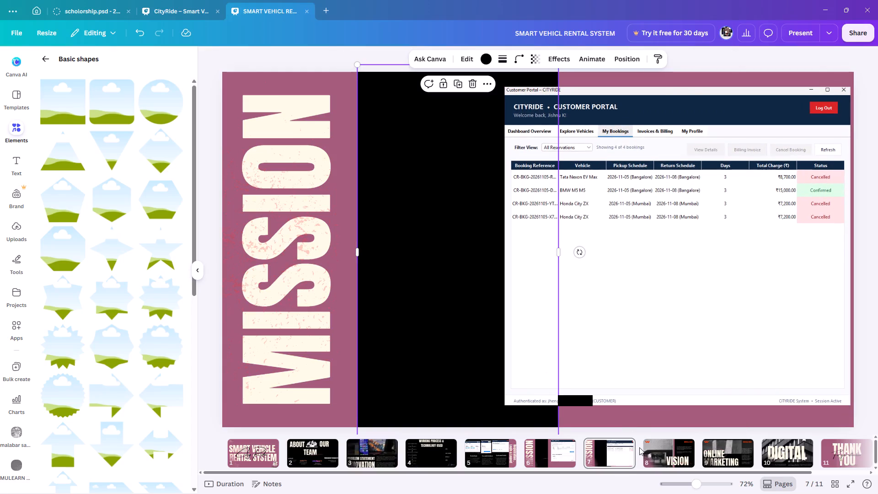
click(564, 457)
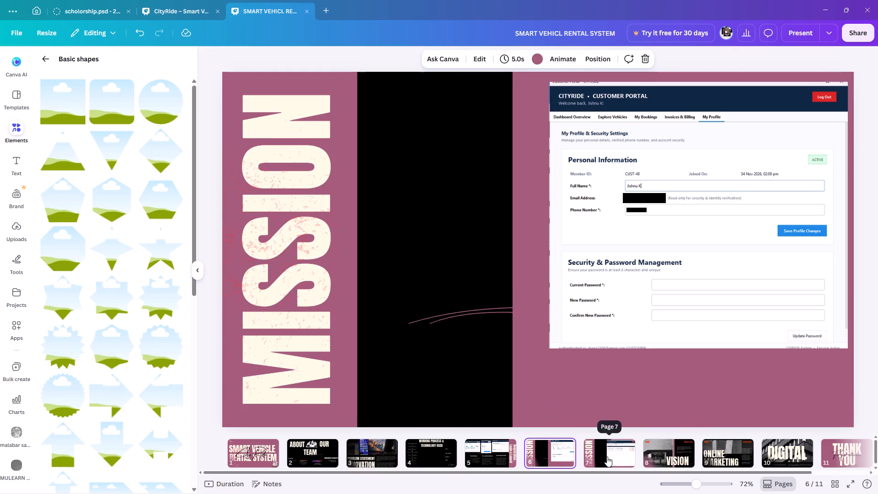
click(607, 456)
click(658, 447)
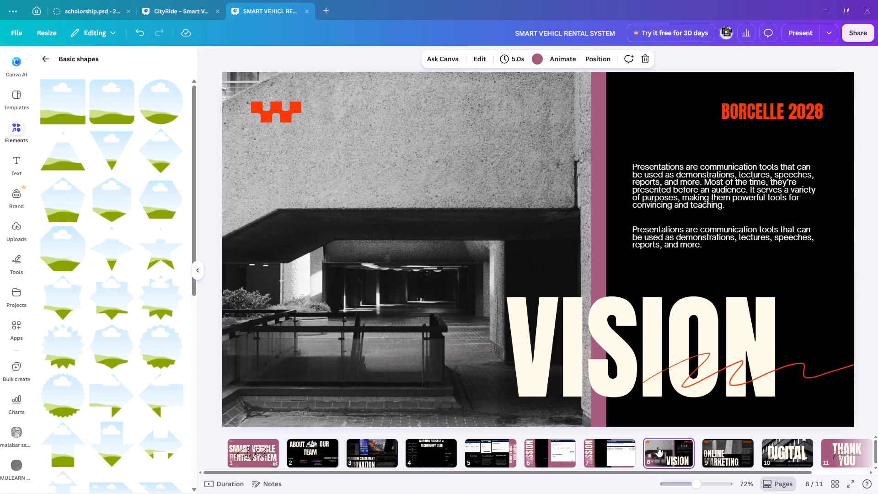
click(605, 452)
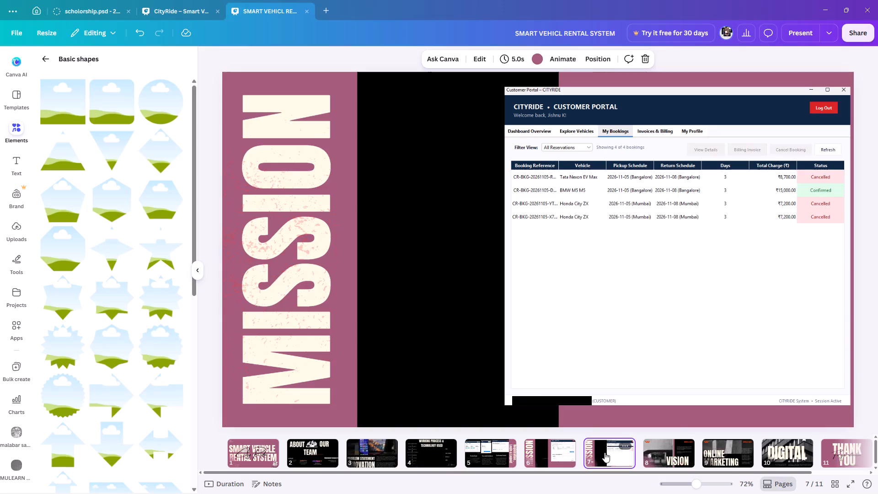
click(656, 453)
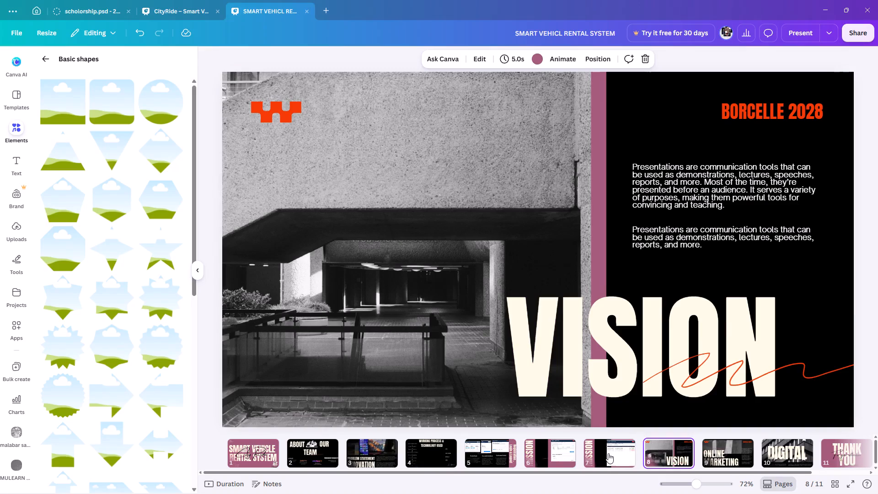
click(608, 453)
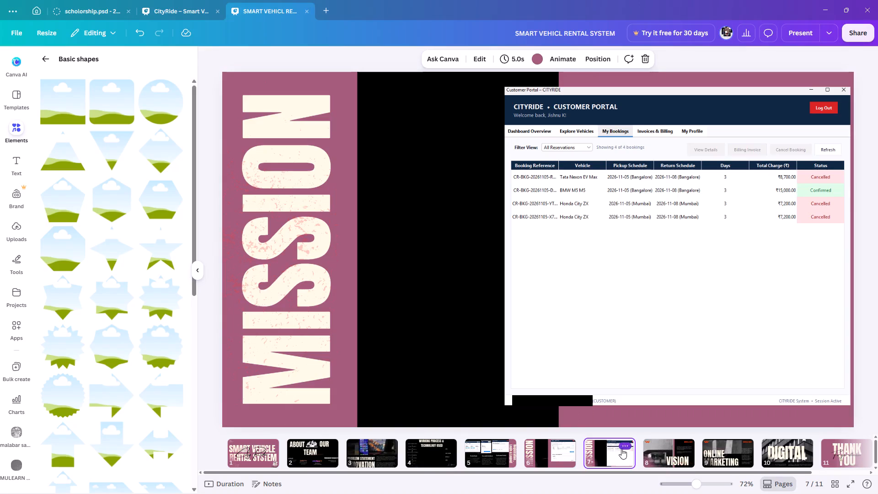
Duplicate the My Bookings Mission slide, page 7.
click(621, 449)
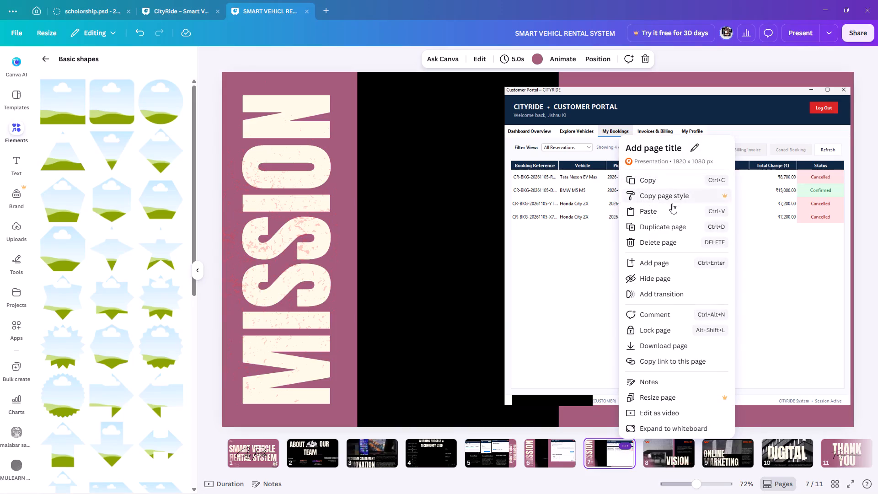
click(675, 231)
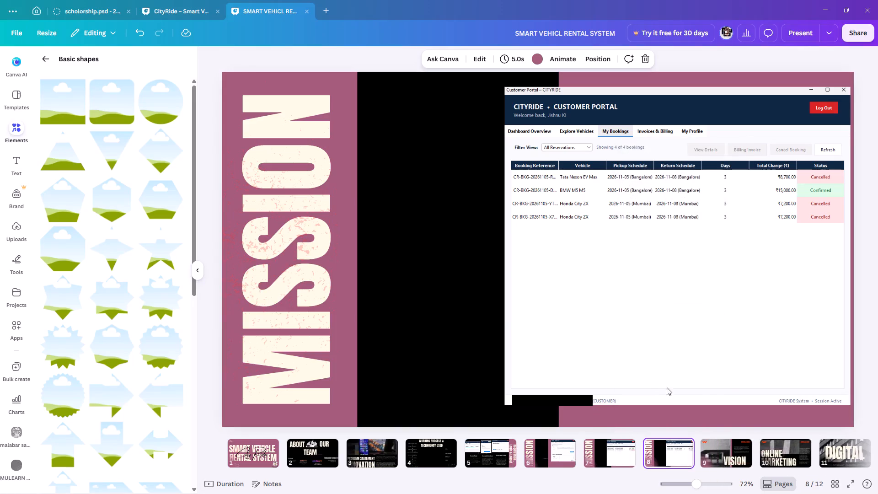
Replace the image in slide 8's frame with the Invoices & Billing capture, Screenshot 2026-11-04 185908.png, from the Screenshots folder.
click(658, 440)
click(718, 211)
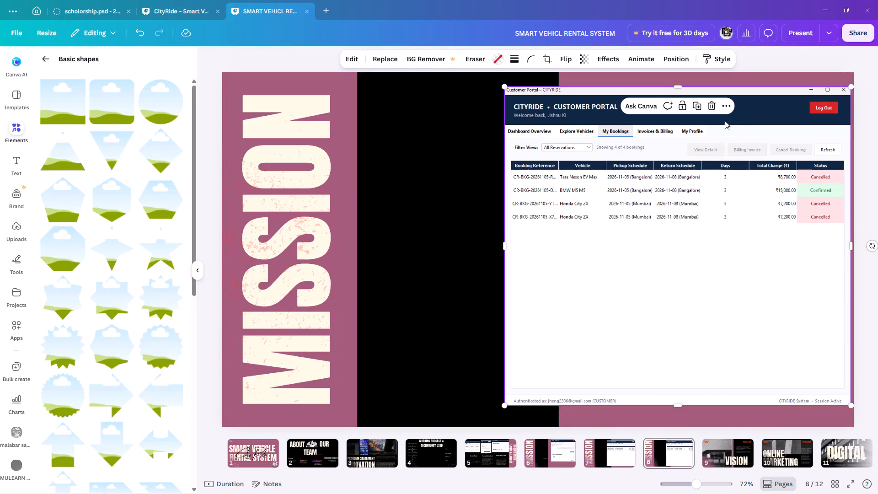
click(710, 111)
click(712, 109)
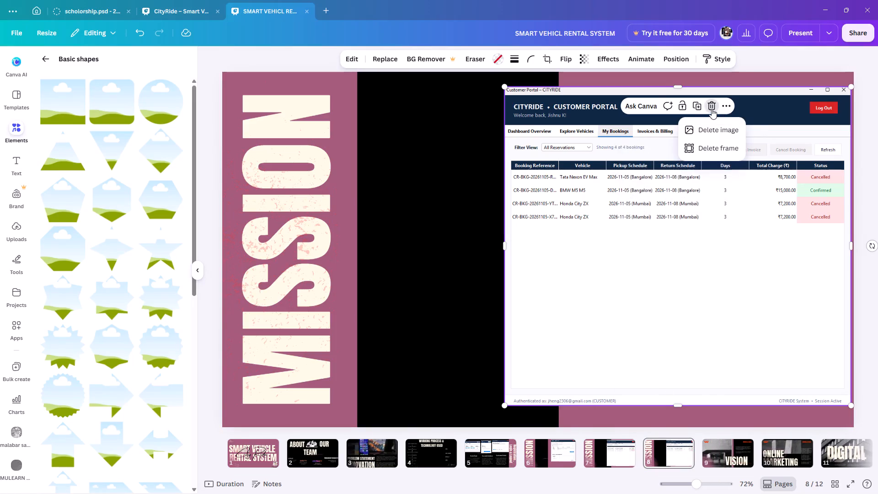
click(712, 106)
click(715, 134)
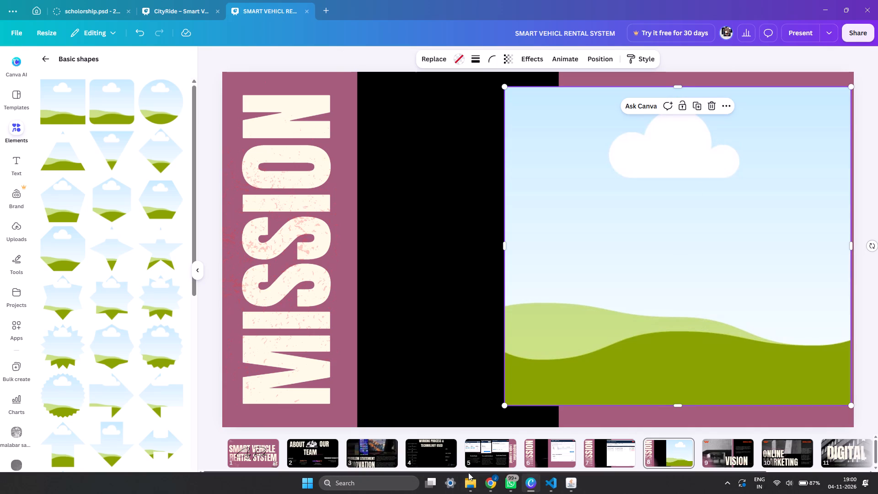
click(474, 483)
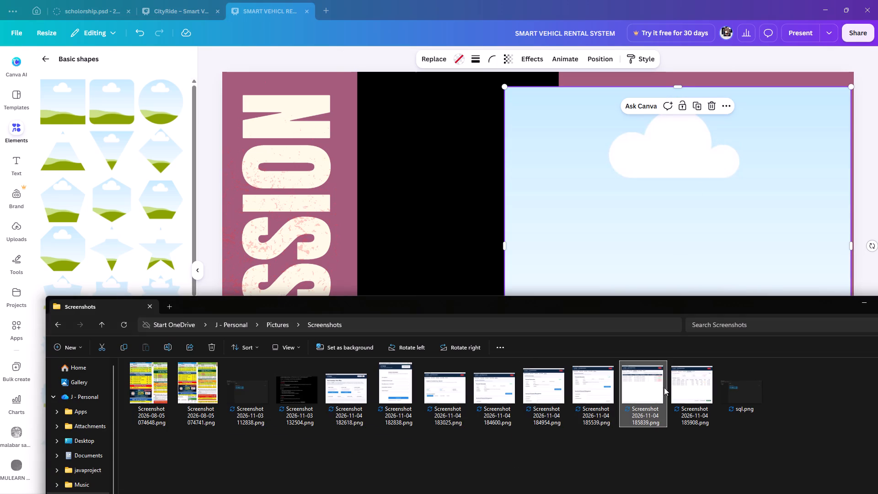
drag(682, 387, 689, 235)
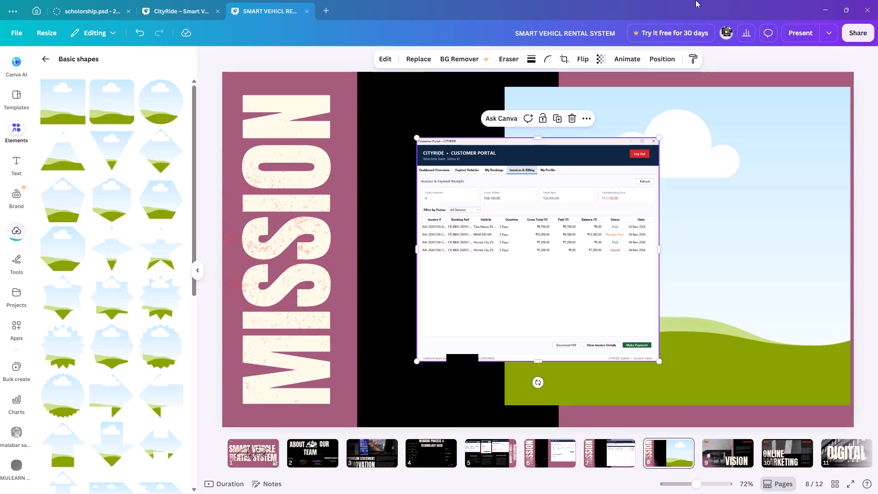
drag(584, 146, 660, 142)
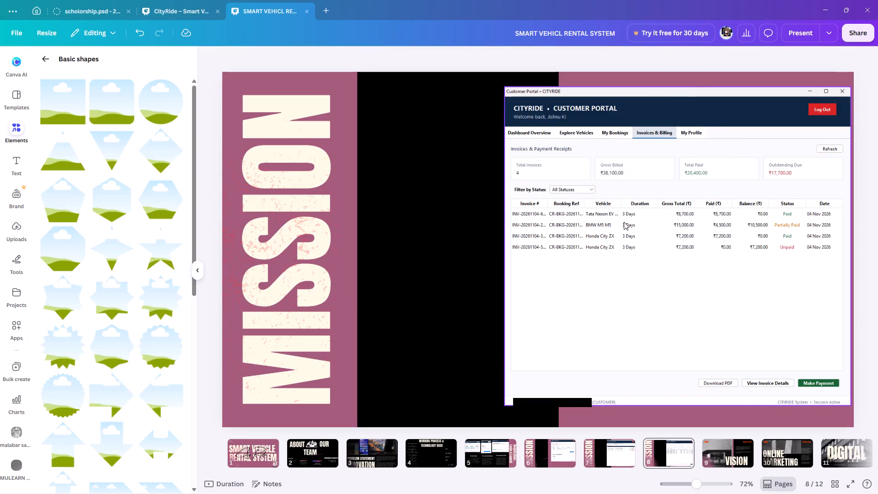
Review slides 3 to 8, comparing the three Mission slides with the earlier slides' layout and descriptions.
click(628, 449)
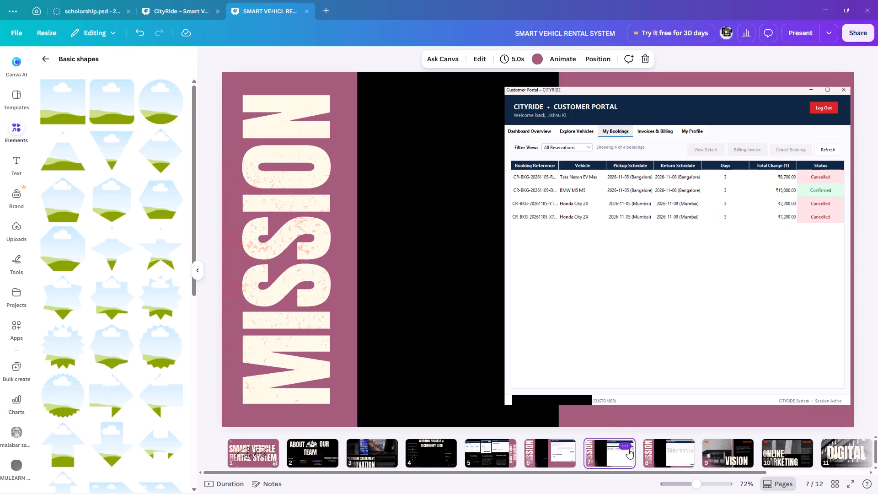
click(668, 462)
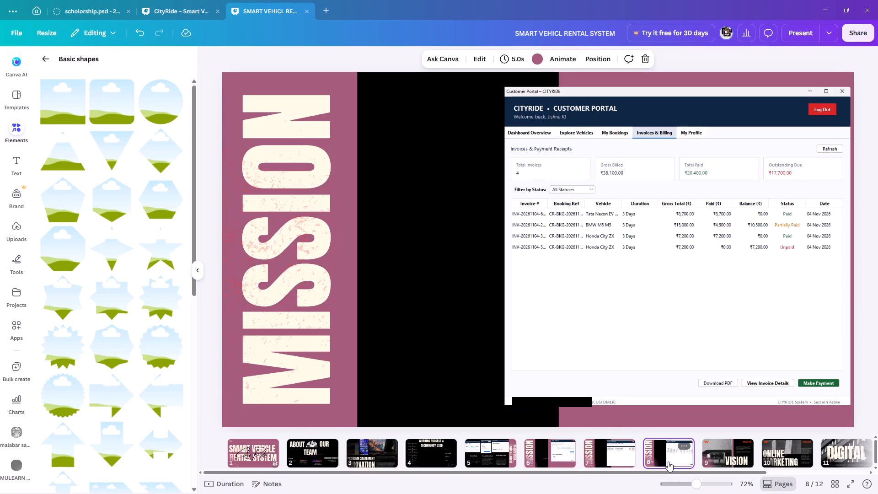
click(633, 455)
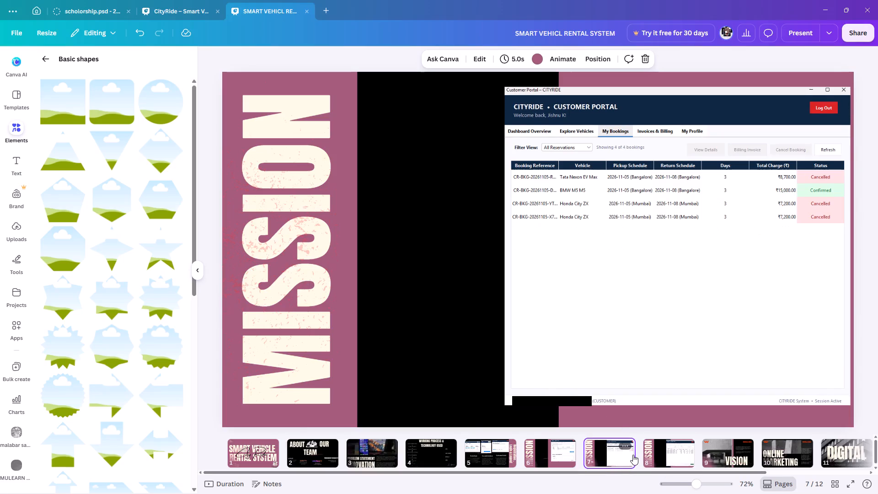
click(565, 449)
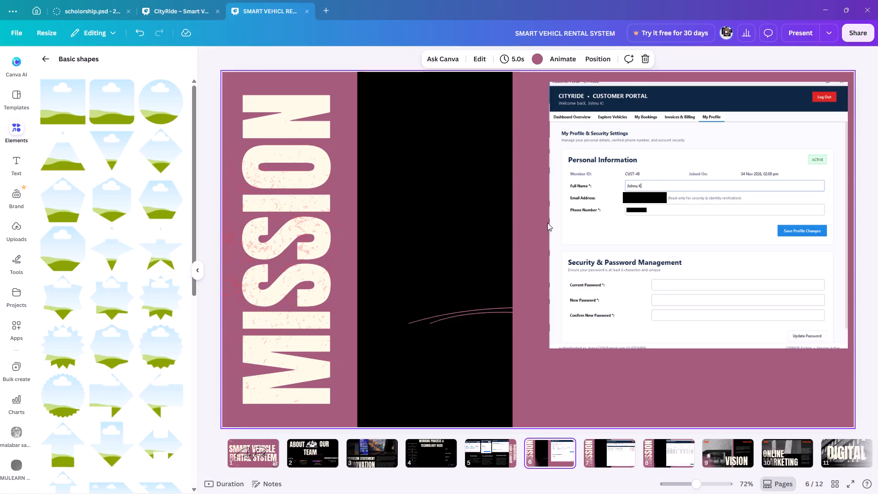
click(620, 451)
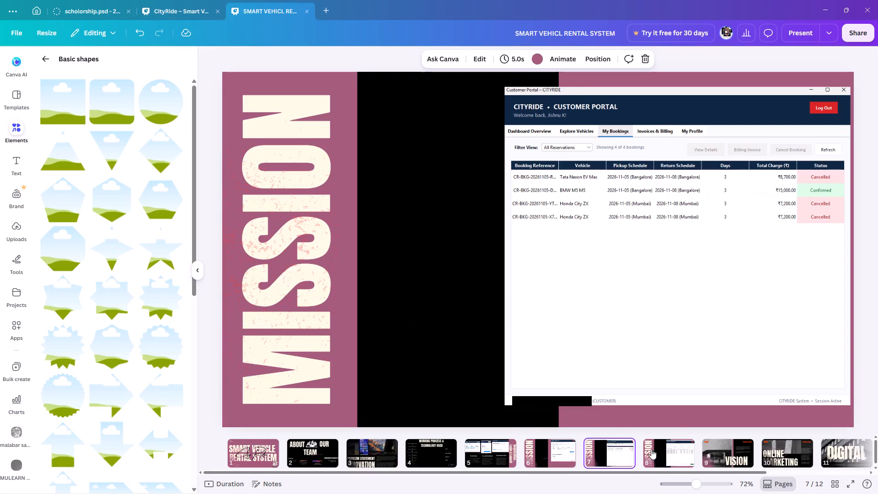
click(656, 450)
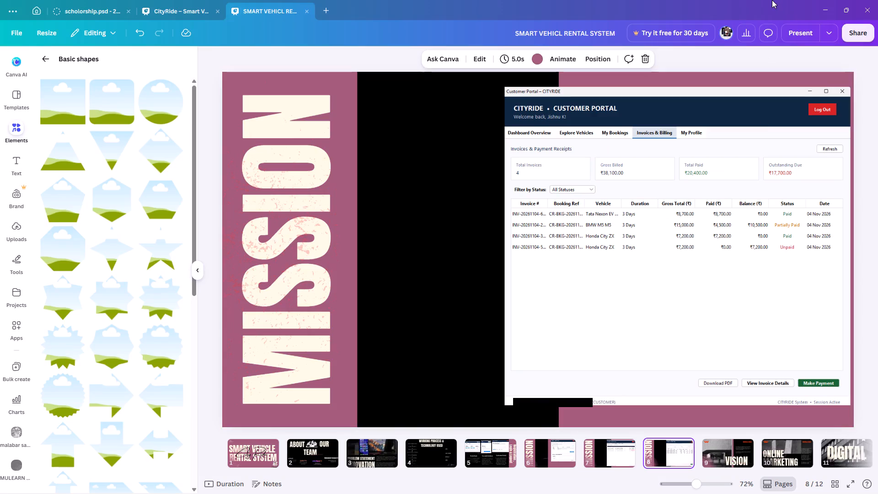
click(370, 449)
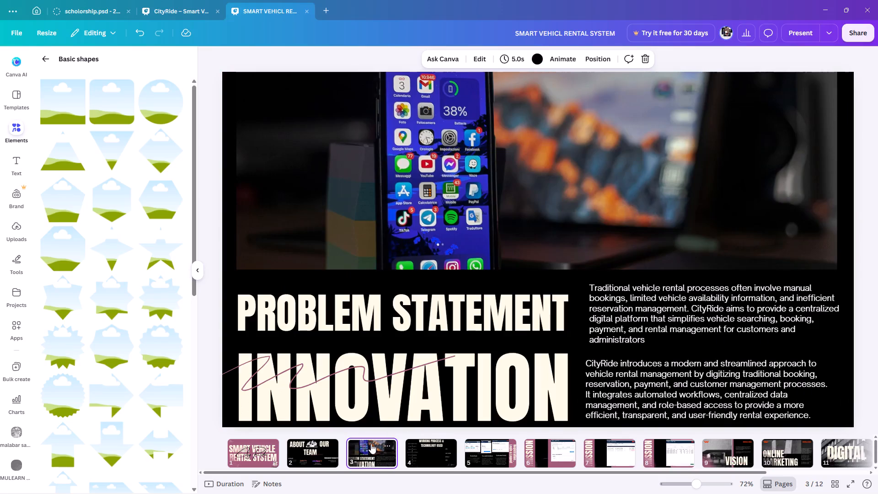
key(Right)
key(Right)
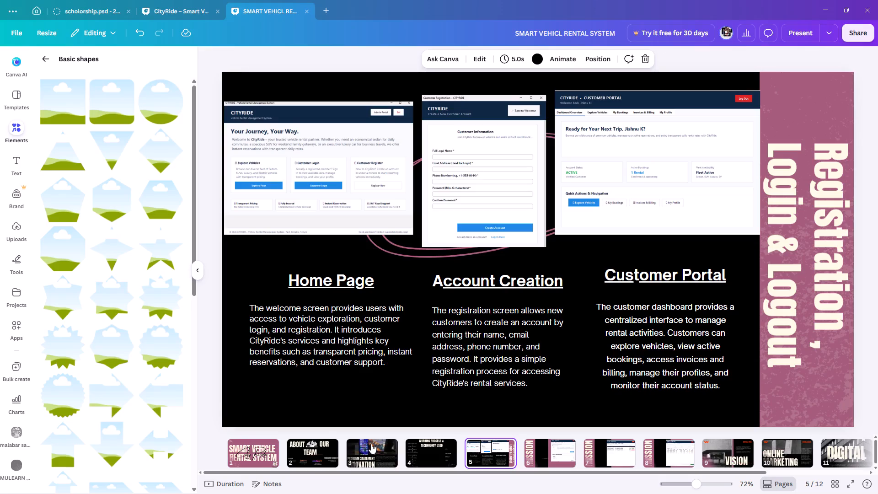
key(Right)
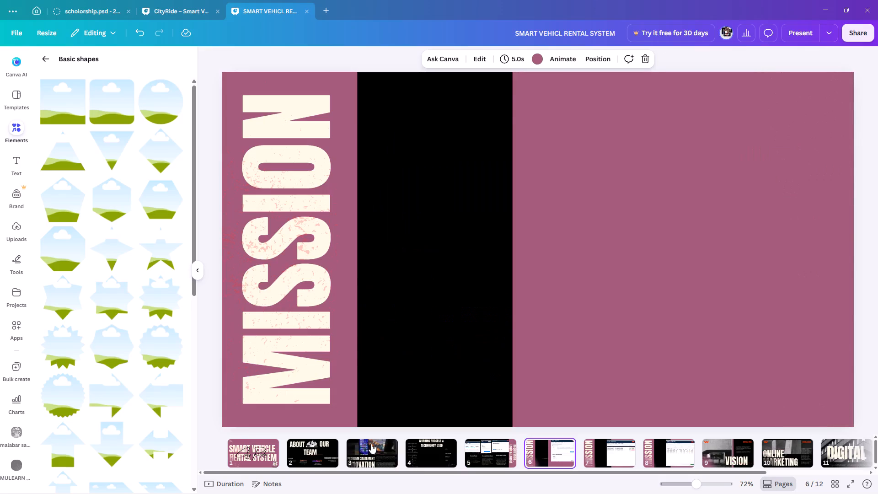
key(Left)
key(Right)
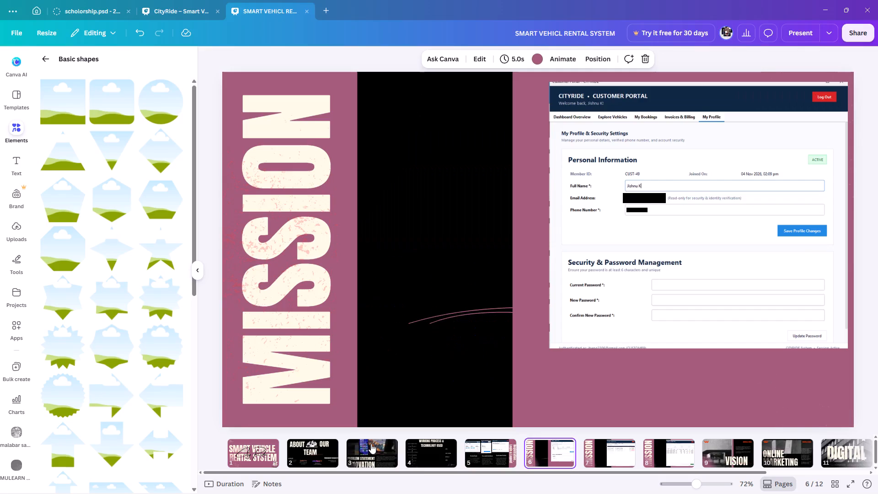
key(Left)
key(Right)
key(Right)
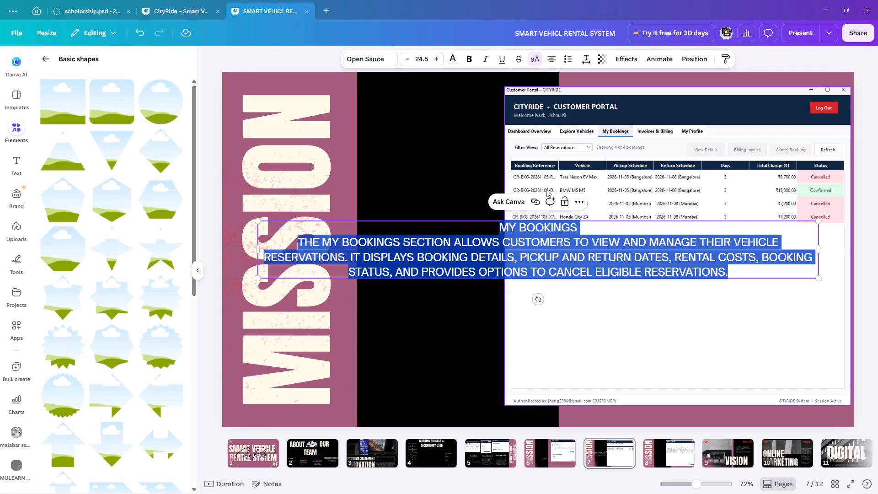
Compare slides 5 to 8, examining how the descriptions, black panels and portal captures are laid out.
click(478, 452)
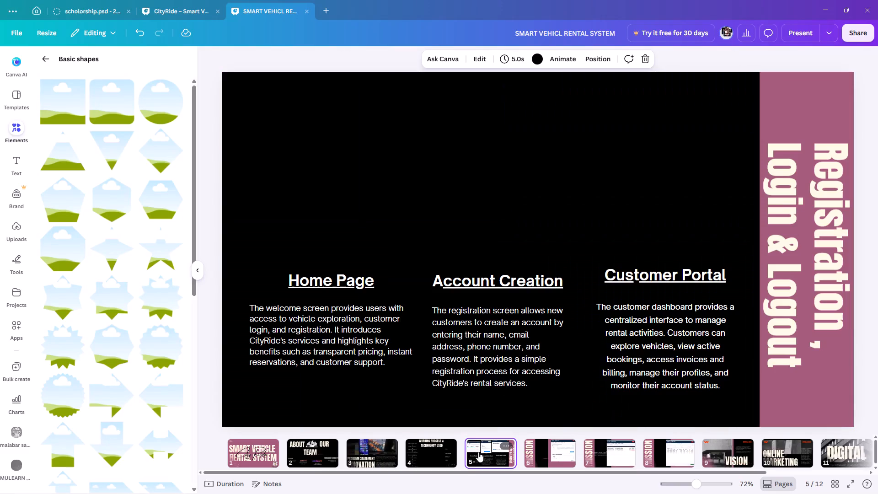
click(536, 456)
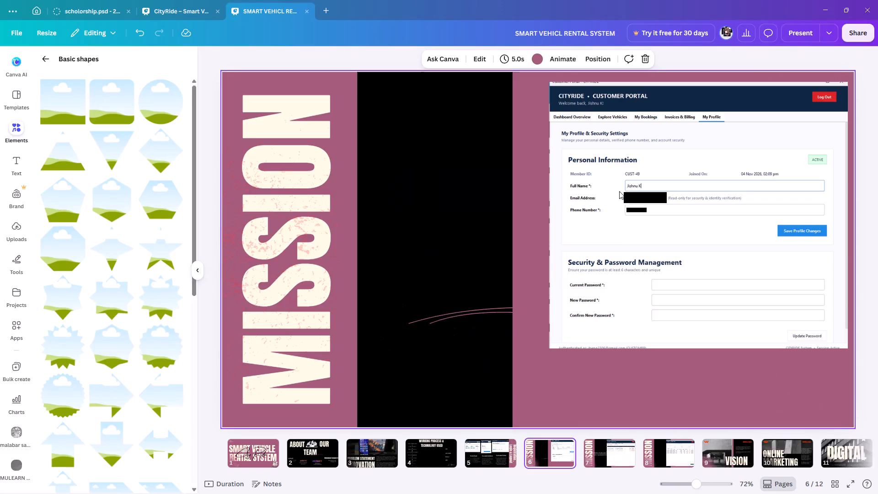
click(617, 443)
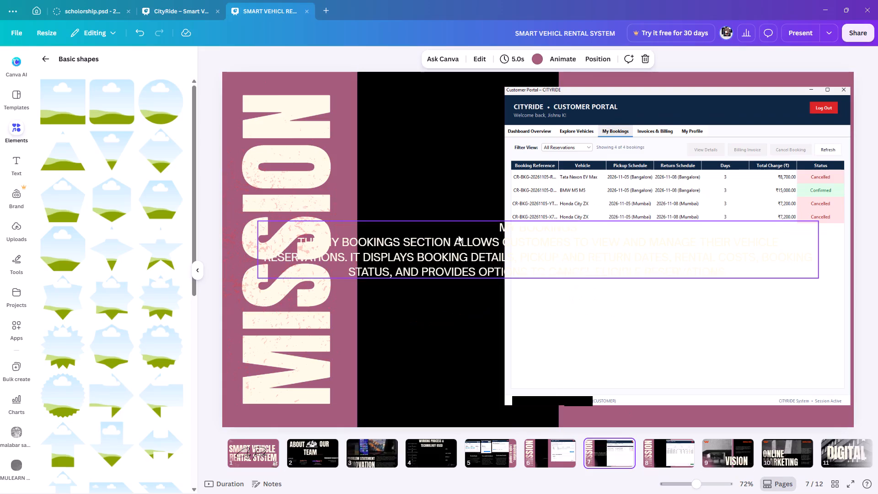
click(454, 139)
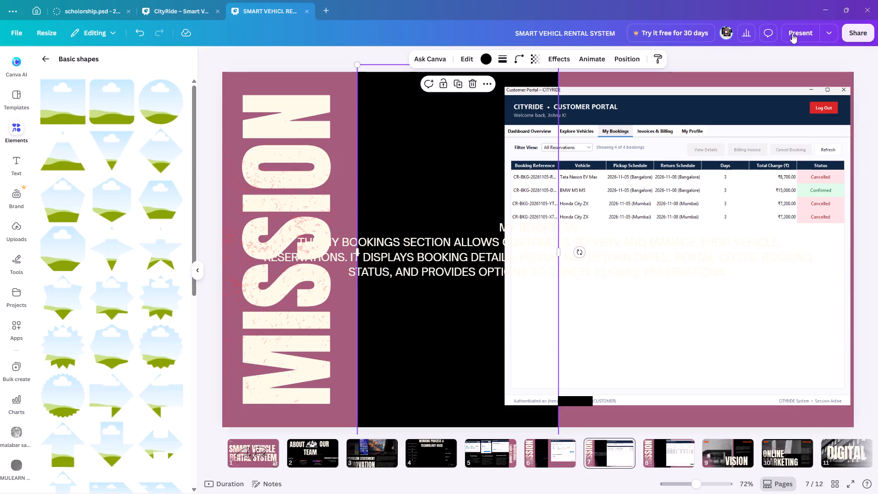
click(569, 455)
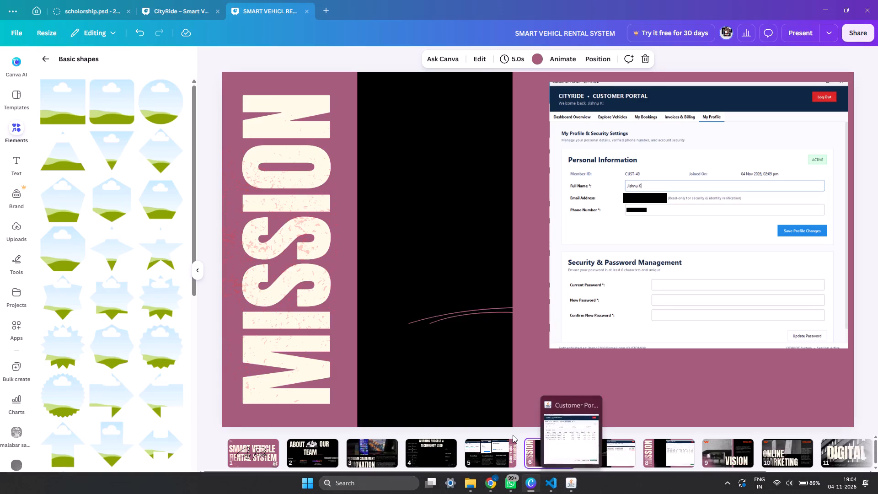
click(670, 447)
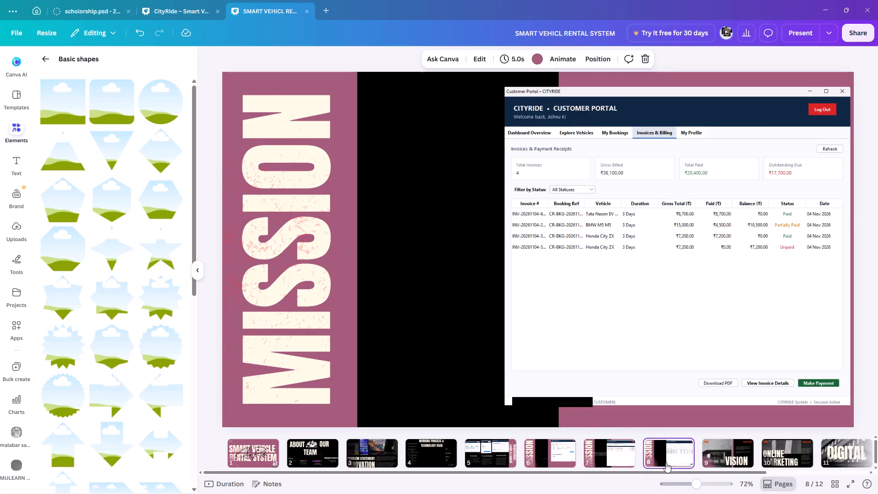
click(620, 459)
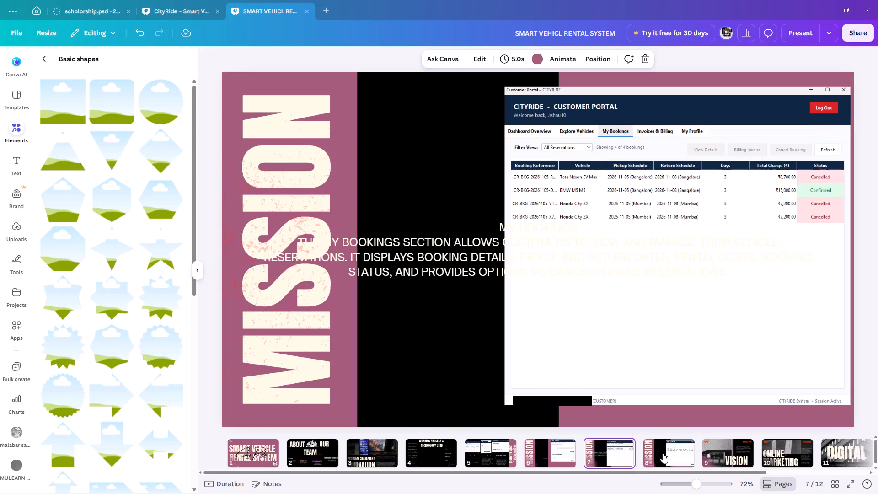
Move slide 8's Invoices & Billing capture to the slide's left half, over the MISSION title and black panel.
click(663, 453)
drag(678, 281, 373, 311)
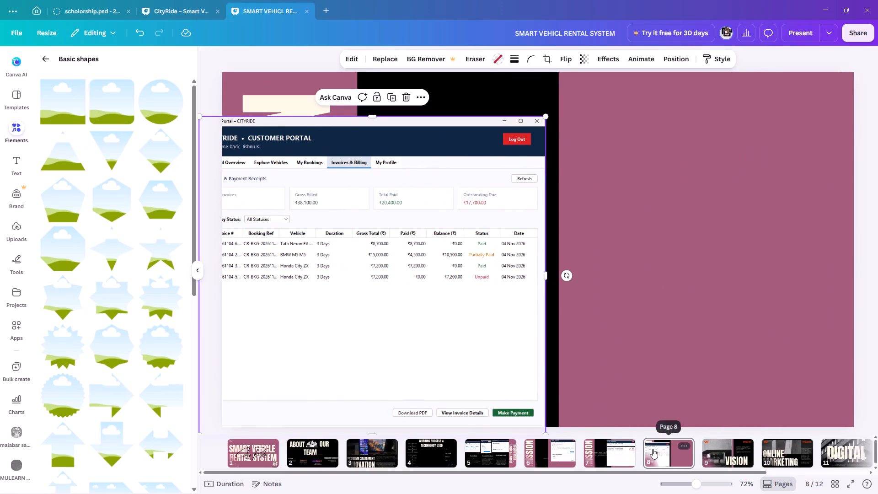
On slide 7, move the My Bookings capture over the MISSION title and black panel, and its description to the slide's lower left.
click(625, 451)
drag(647, 301, 545, 336)
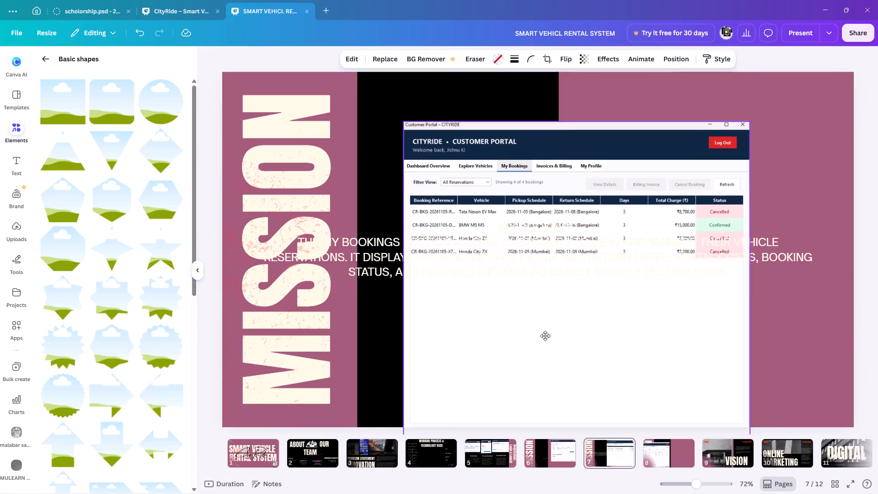
drag(545, 336, 375, 334)
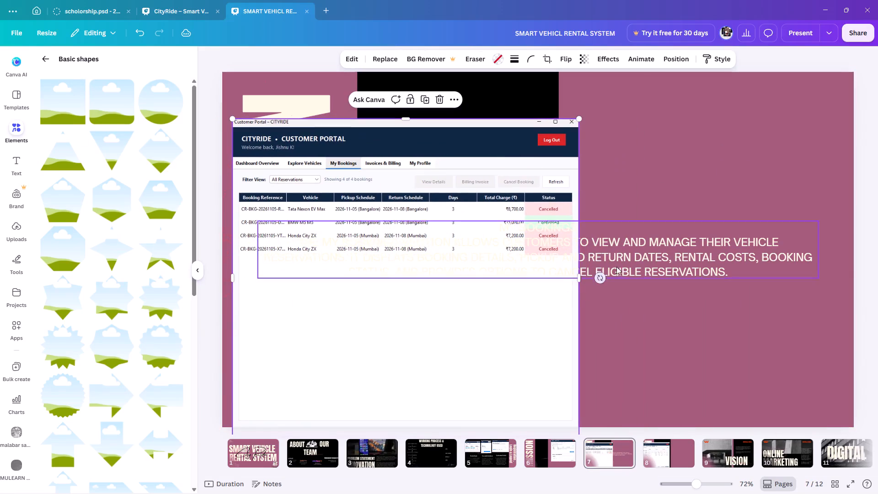
drag(687, 247, 473, 389)
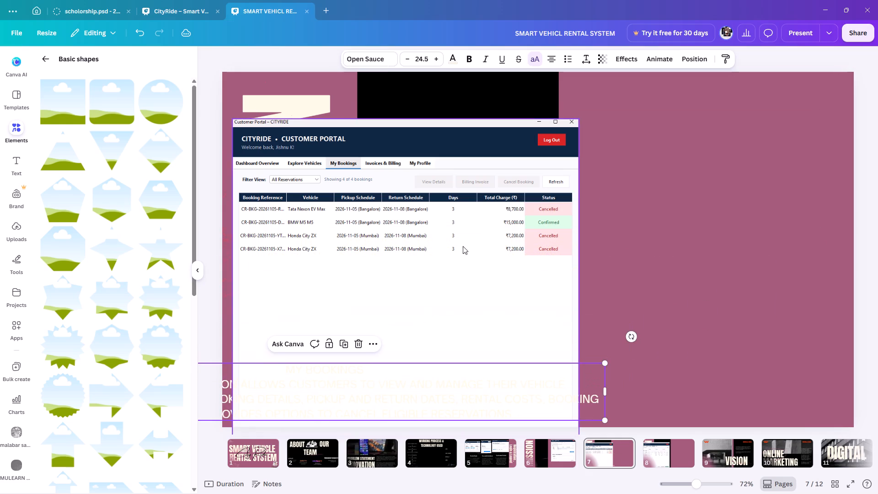
Add two square frames to slide 7 and stack them one above the other on the slide's right side.
double_click(64, 108)
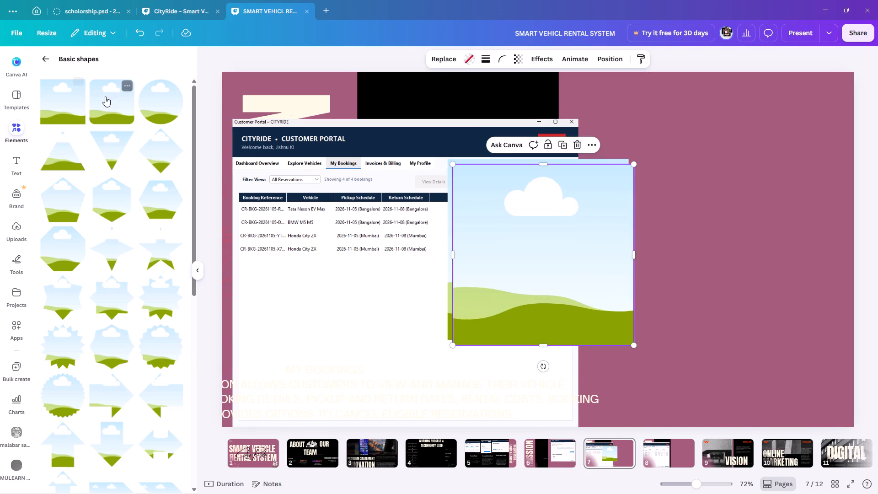
drag(535, 236, 725, 310)
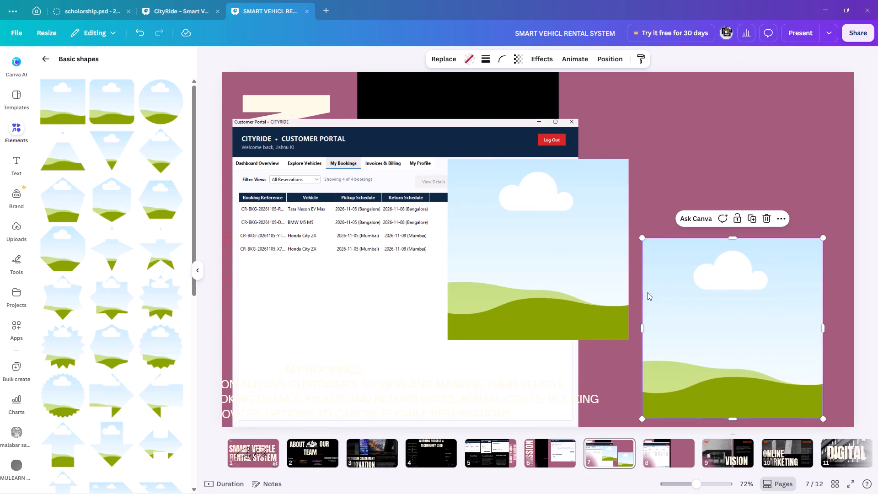
drag(575, 269, 754, 191)
drag(752, 311, 742, 342)
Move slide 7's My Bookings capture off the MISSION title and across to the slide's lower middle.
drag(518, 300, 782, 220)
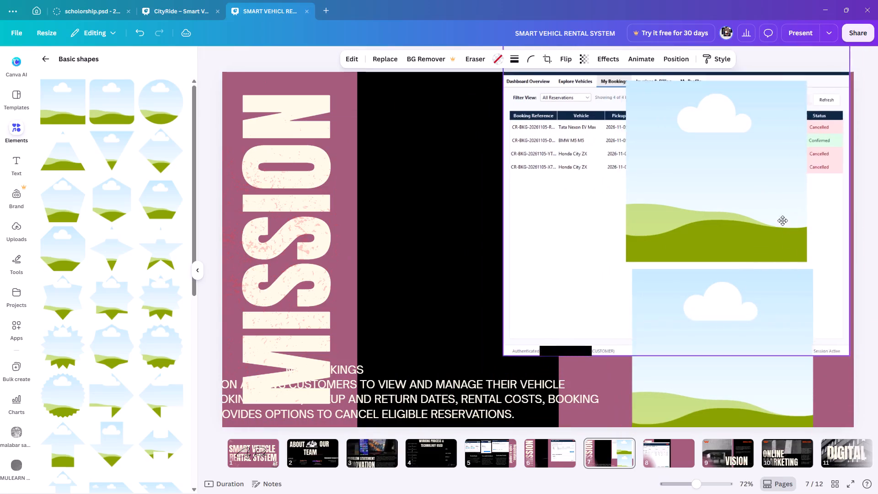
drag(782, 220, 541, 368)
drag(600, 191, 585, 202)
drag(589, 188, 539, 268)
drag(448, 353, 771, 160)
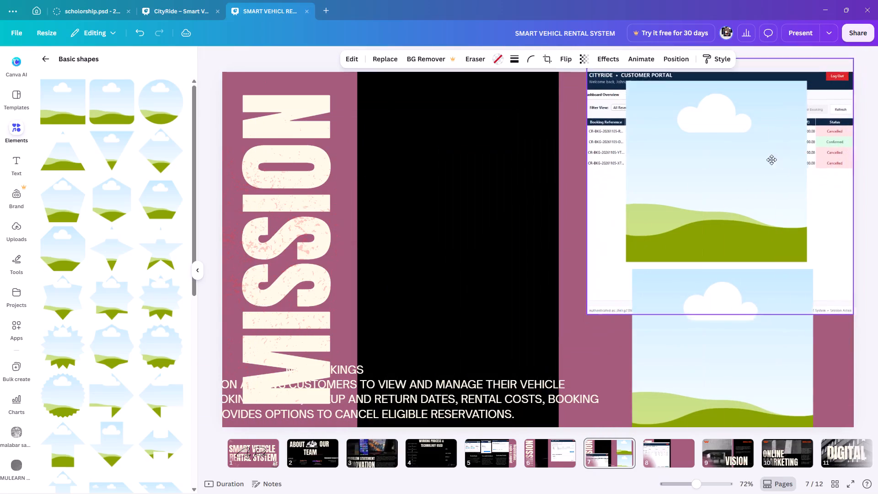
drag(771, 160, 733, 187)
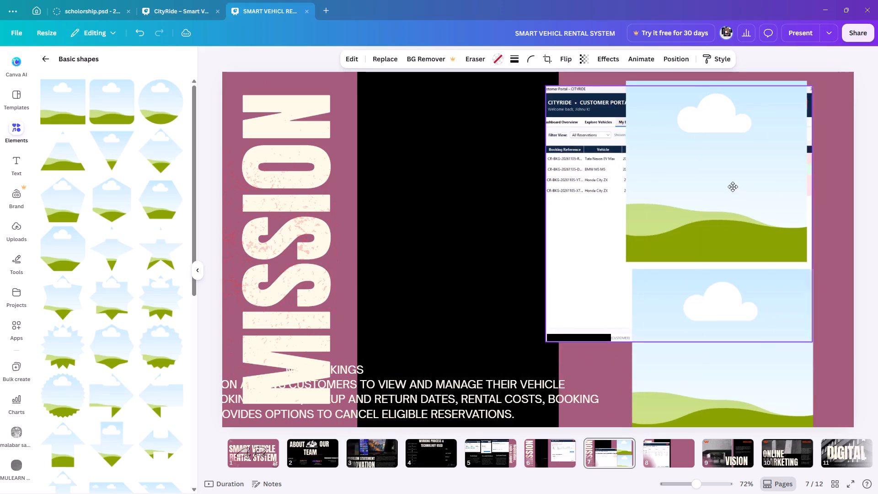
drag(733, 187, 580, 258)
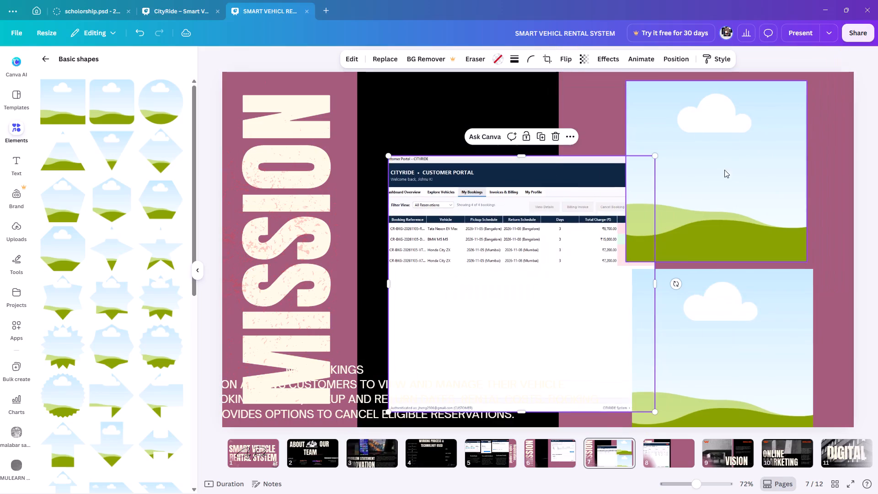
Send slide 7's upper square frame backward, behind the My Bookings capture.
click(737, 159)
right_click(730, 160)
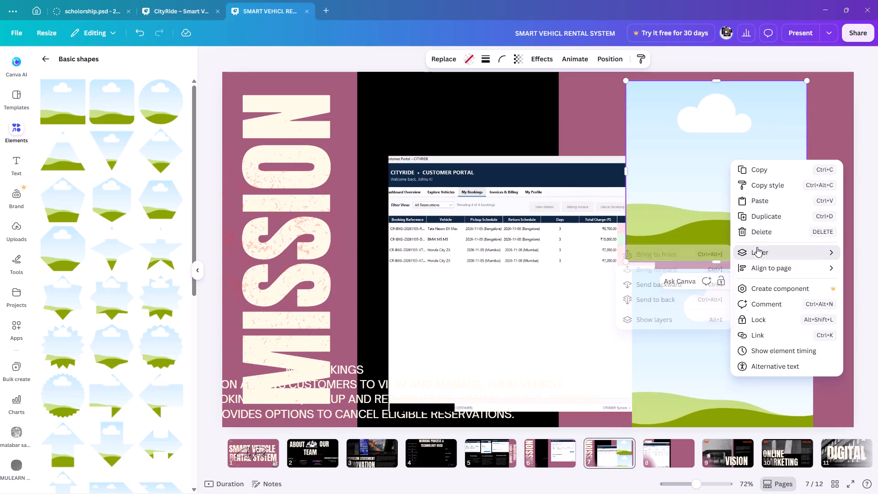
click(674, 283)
Move the My Bookings capture to slide 7's right side, overlapping the two square frames.
drag(514, 279, 689, 166)
drag(541, 271, 727, 183)
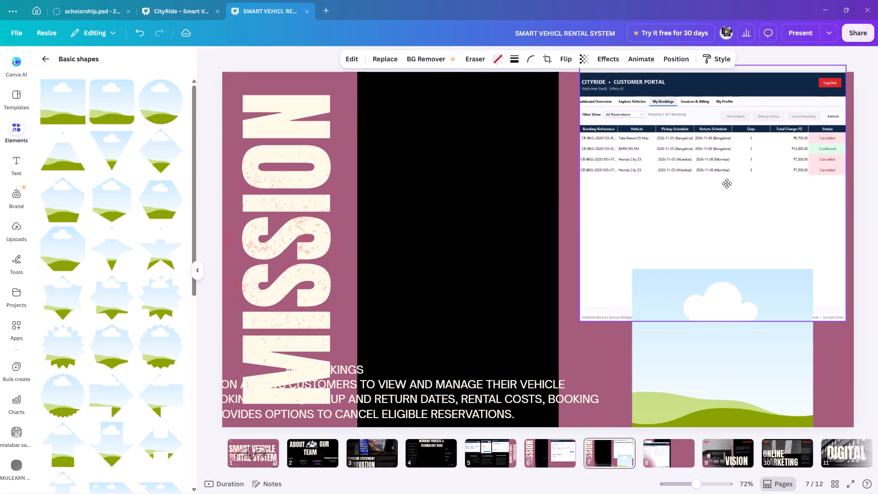
drag(727, 183, 733, 201)
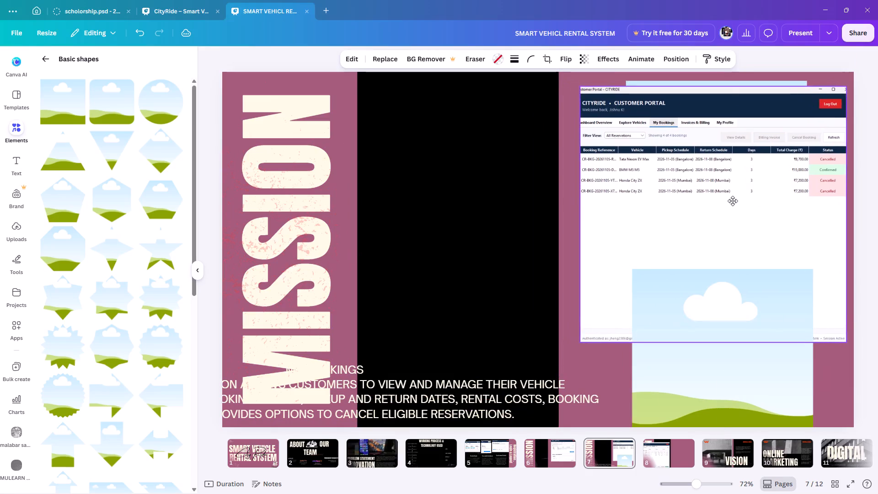
drag(733, 201, 733, 137)
drag(732, 156, 737, 204)
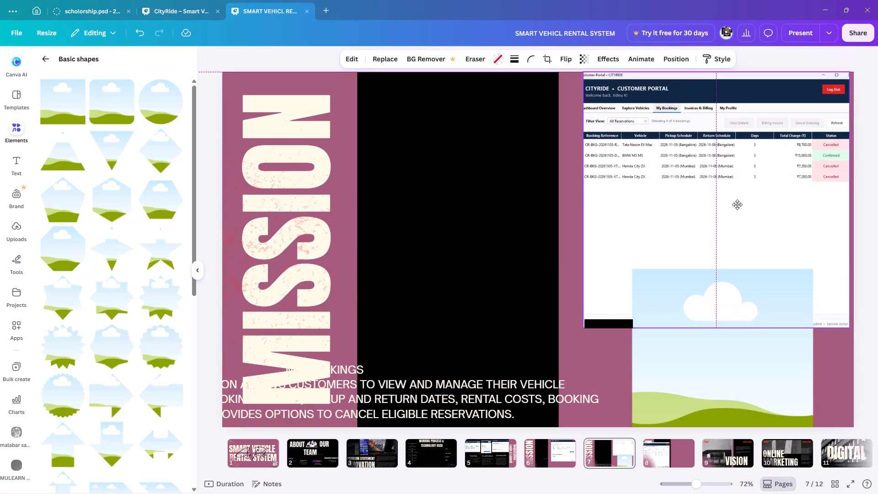
drag(737, 204, 724, 282)
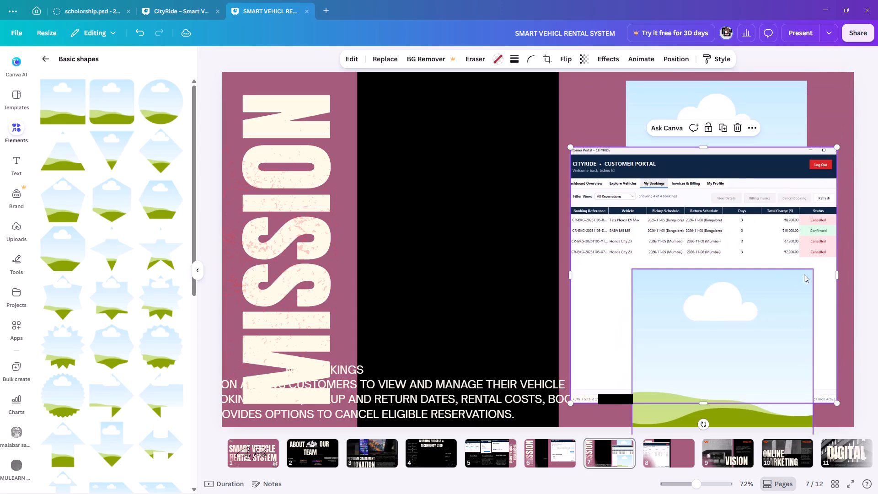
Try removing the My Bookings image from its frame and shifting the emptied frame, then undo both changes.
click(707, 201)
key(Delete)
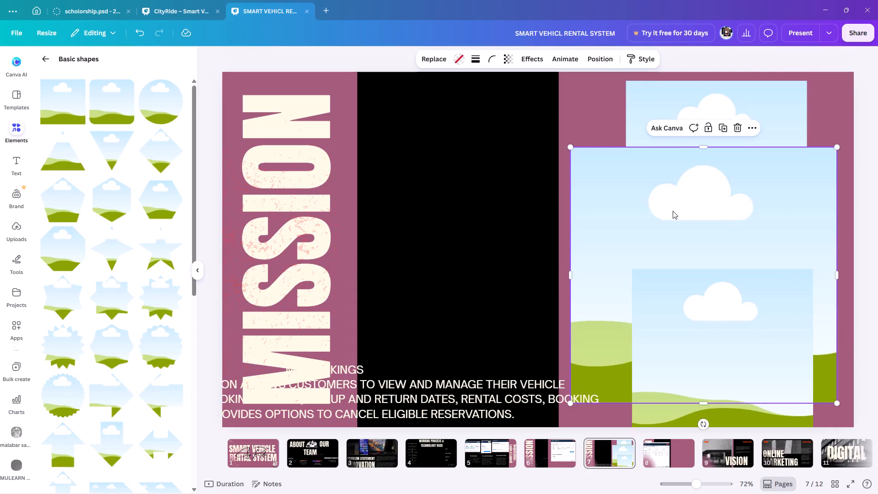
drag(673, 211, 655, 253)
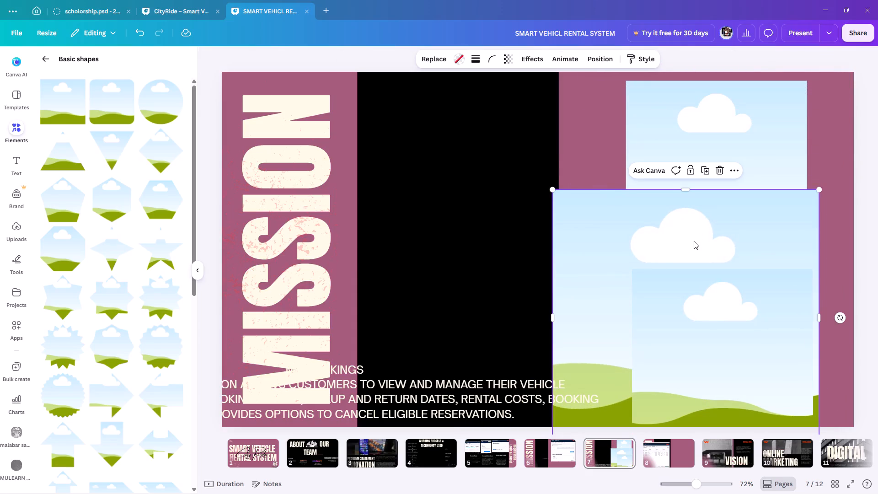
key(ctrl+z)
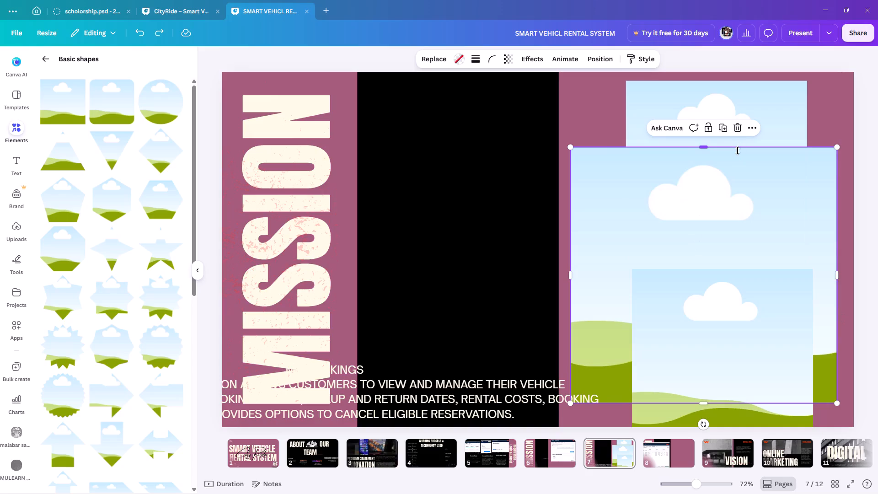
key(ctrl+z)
Delete the upper square frame from slide 7.
click(761, 112)
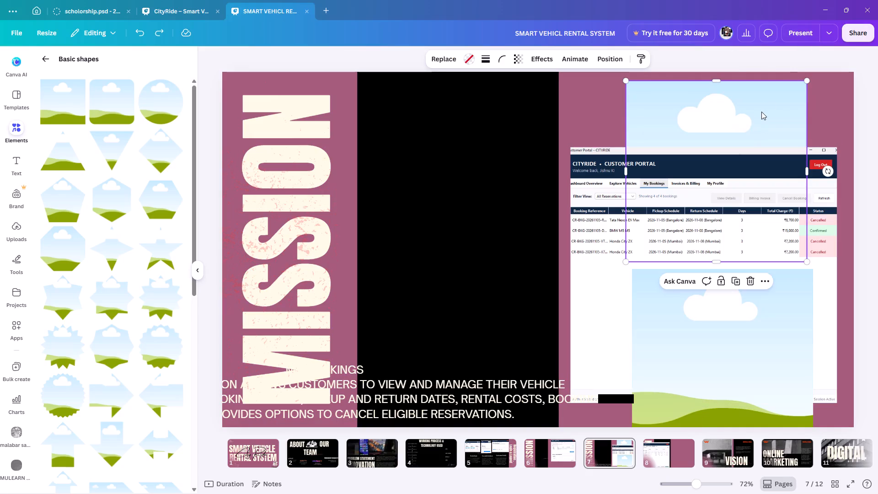
key(Delete)
Narrow slide 7's black panel by bringing in its right edge.
click(447, 232)
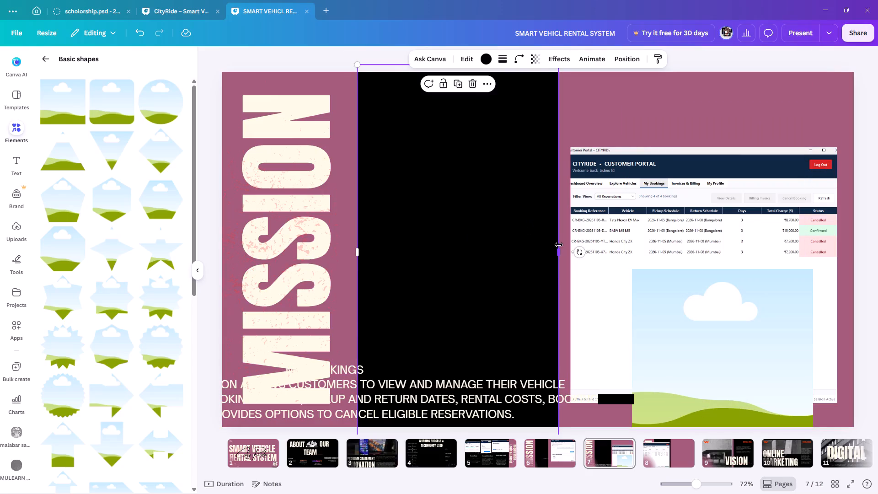
drag(559, 245, 481, 262)
Move the red speckled texture off the MISSION title to the right of the black panel.
click(272, 268)
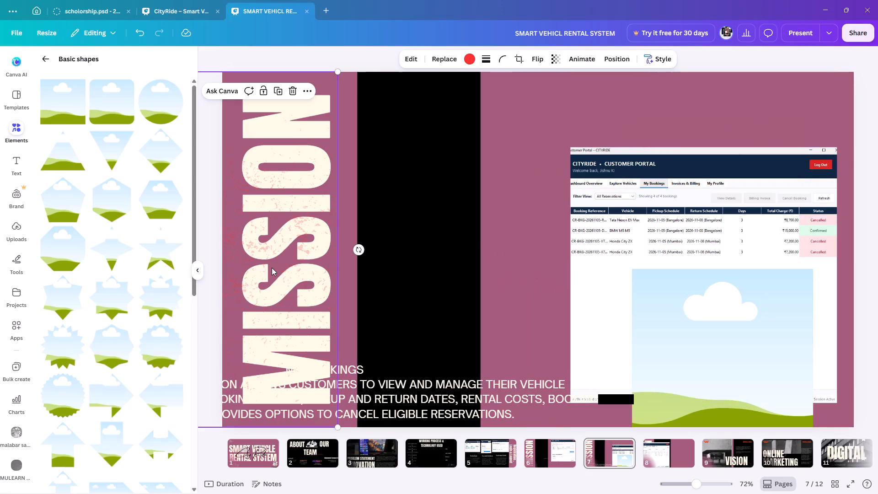
drag(285, 268, 296, 273)
drag(306, 265, 251, 282)
drag(254, 281, 716, 249)
Replace the vertical MISSION title on slide 7 with "MYBOOKINGS" and "& BILLING" on a new line.
click(296, 266)
double_click(296, 266)
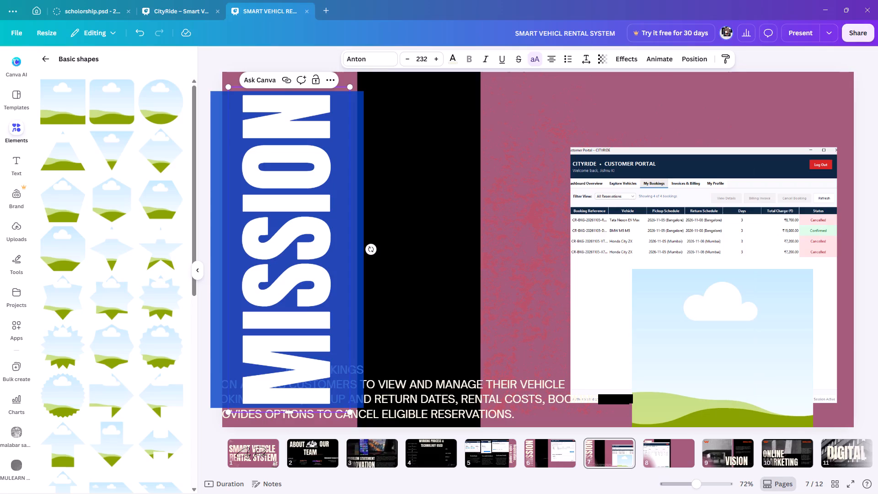
text(MY)
text(BOOKINGS)
key(space)
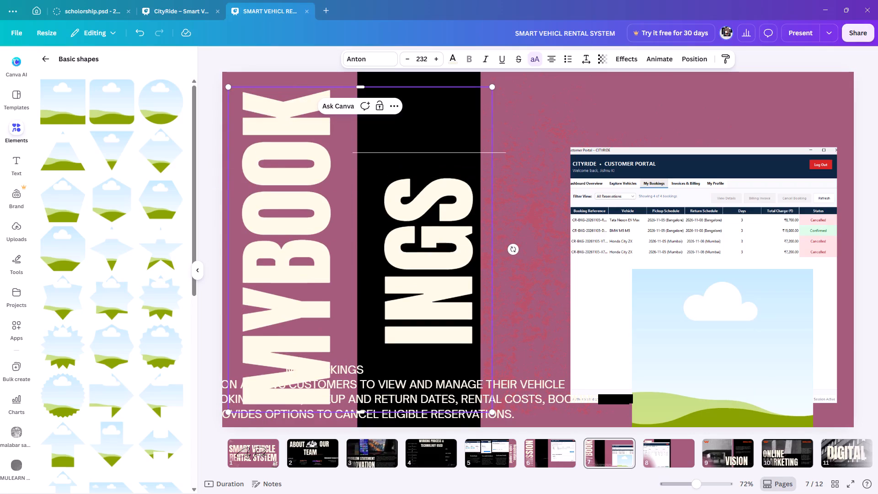
key(Return)
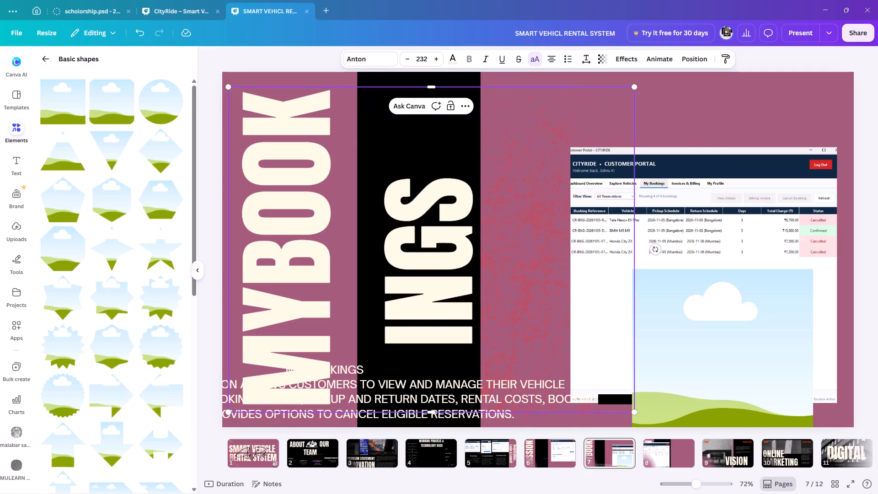
key(shift+ampersand)
key(space)
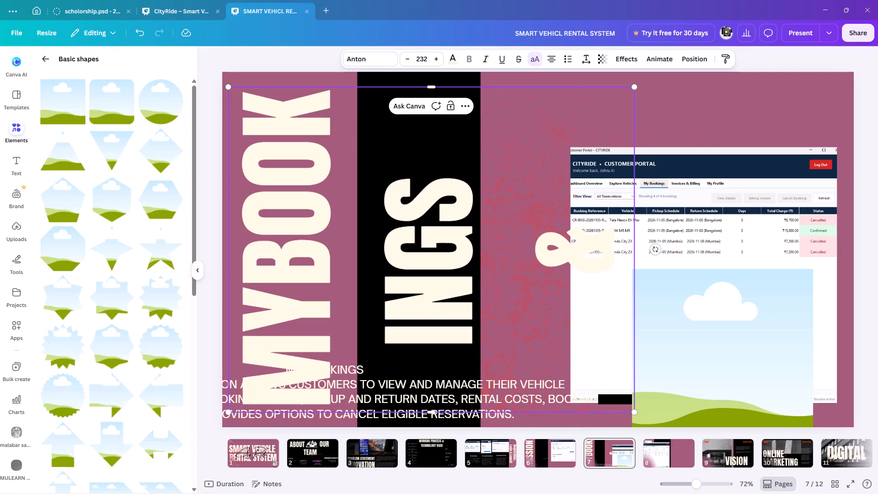
text(BILLING)
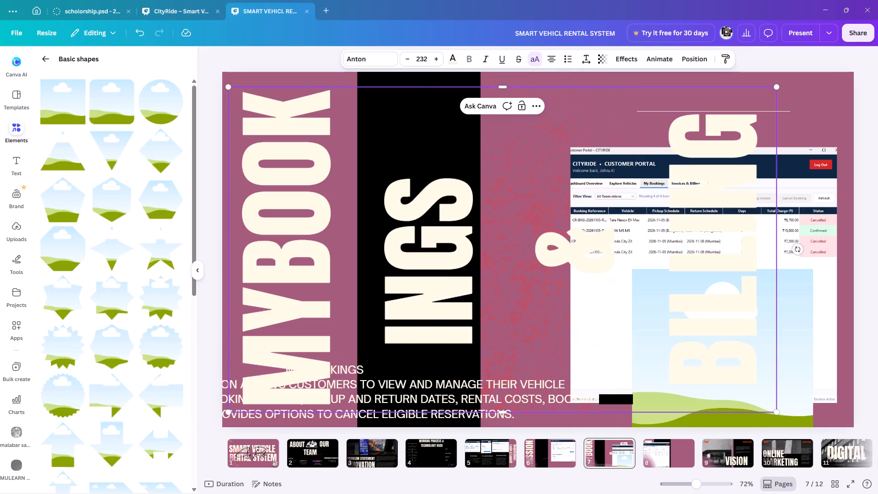
click(821, 84)
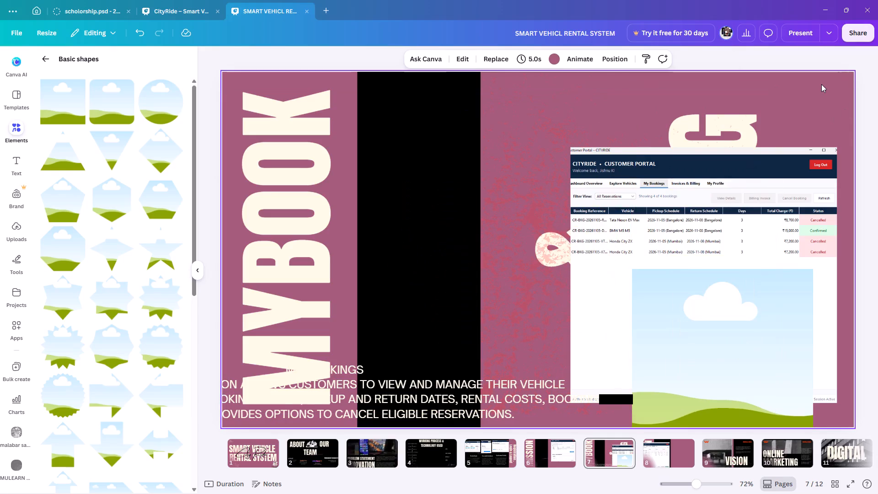
Set the vertical title's font size to 113 so it fits left of the black panel.
click(721, 121)
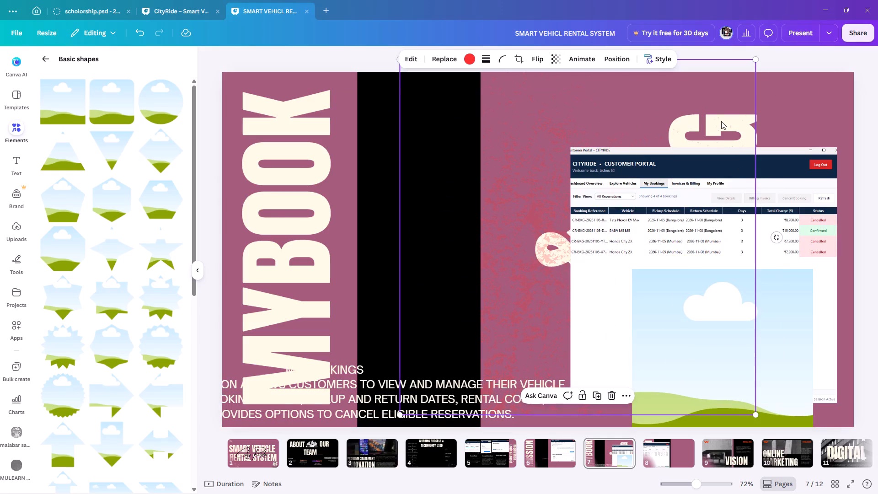
click(275, 202)
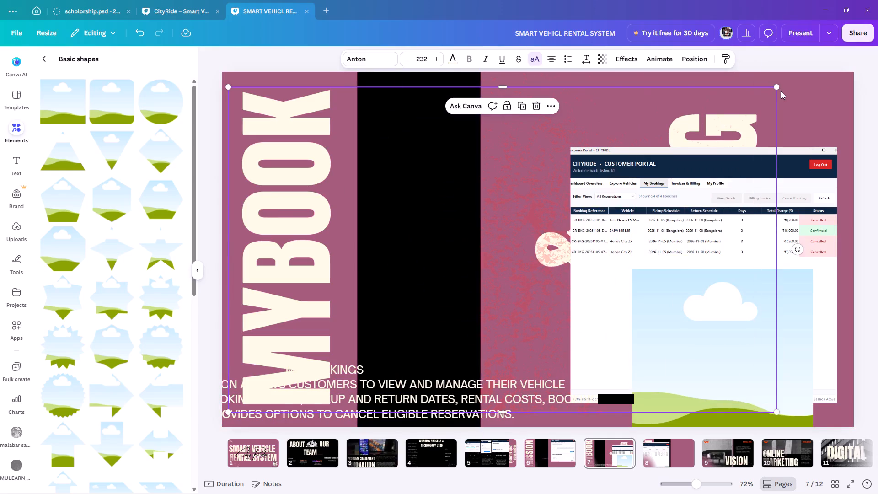
click(407, 54)
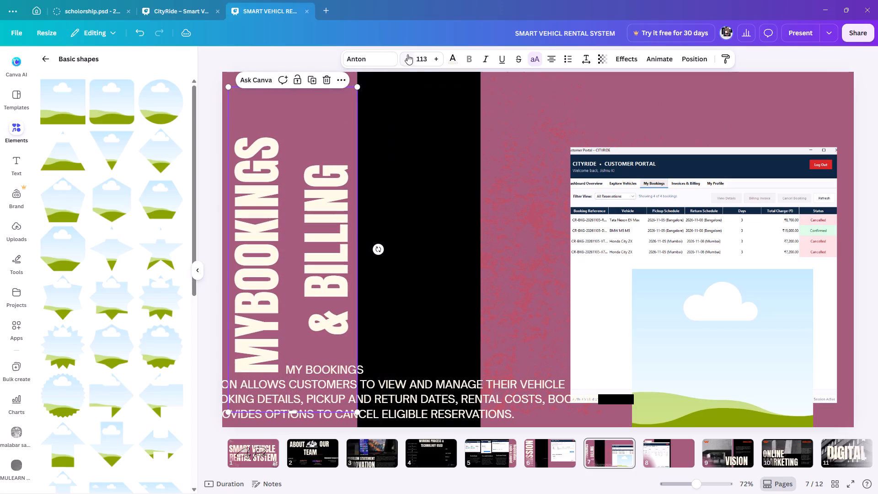
Shift the vertical MYBOOKINGS & BILLING title left, flush with the slide's left edge.
click(592, 59)
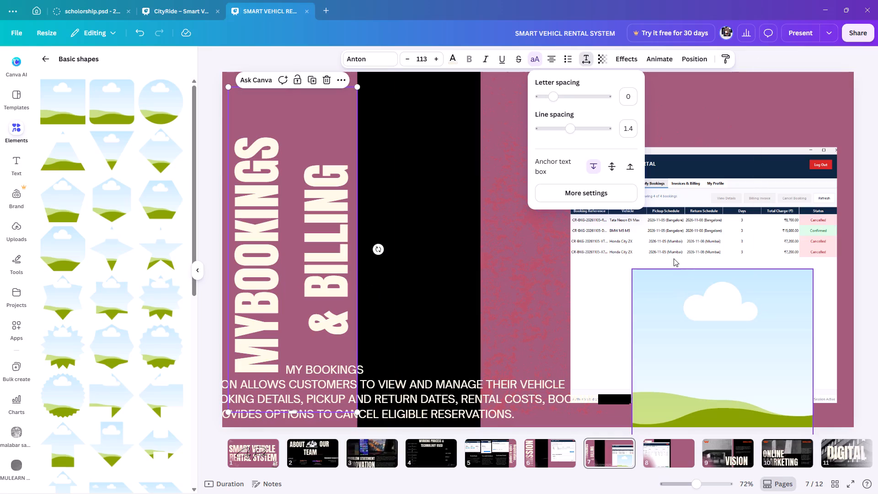
click(278, 242)
drag(277, 242, 267, 244)
click(538, 183)
click(318, 227)
drag(306, 229, 301, 229)
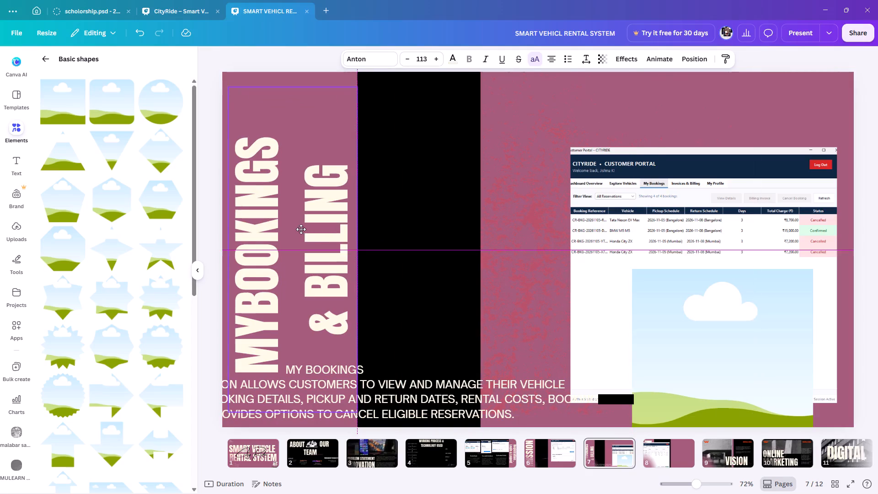
drag(301, 229, 302, 230)
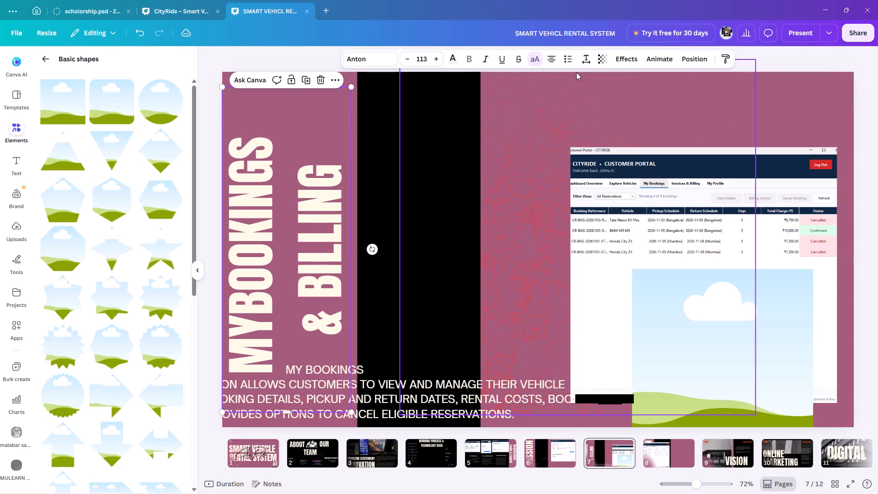
Reduce the title's line spacing to bring MYBOOKINGS and & BILLING closer together.
click(583, 60)
drag(572, 132, 565, 135)
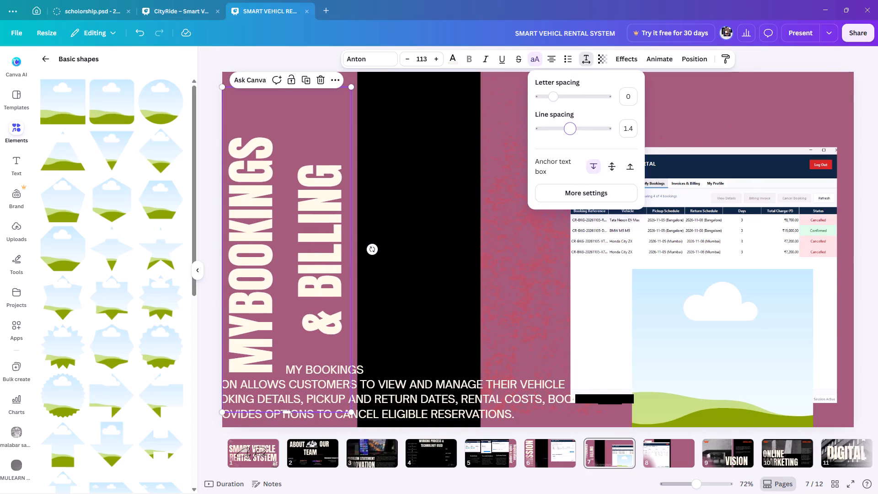
drag(565, 135, 557, 137)
click(517, 264)
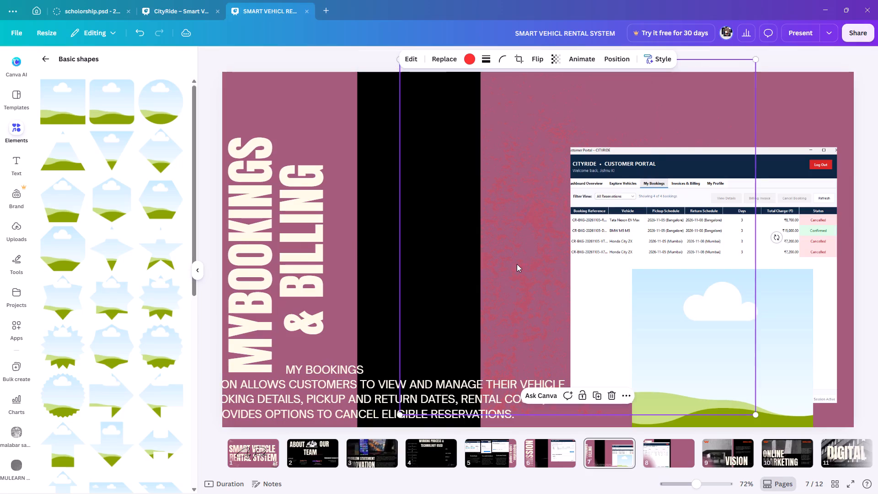
Move the black panel left so it sits close beside the MYBOOKINGS & BILLING title.
drag(387, 201, 364, 205)
Resize the My Bookings capture to about 750 × 662 and place it in slide 7's upper-right area.
drag(664, 230, 643, 203)
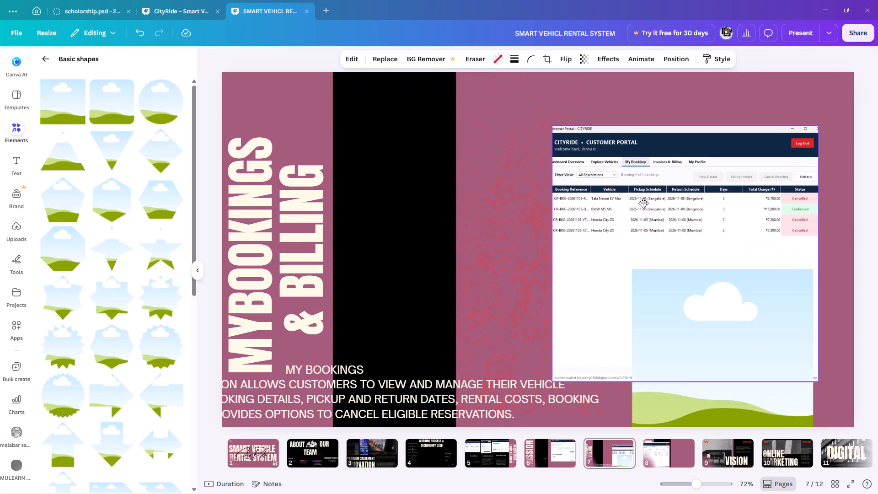
drag(643, 203, 664, 161)
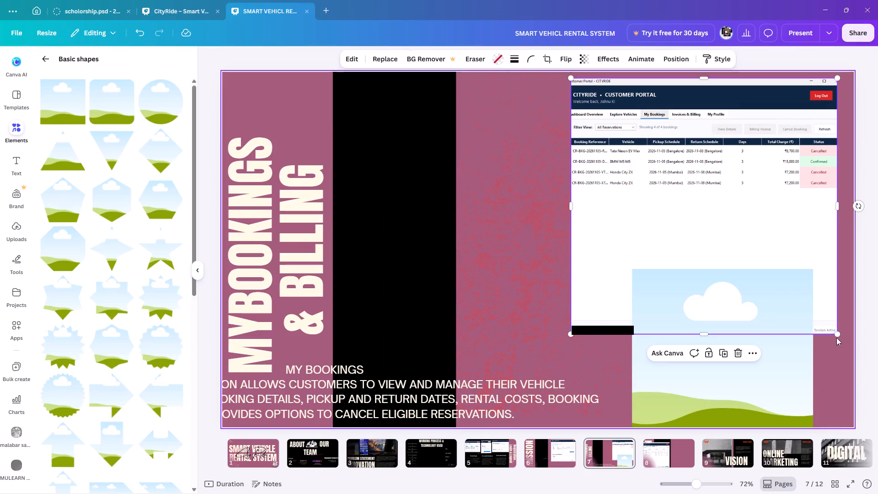
drag(835, 336, 791, 302)
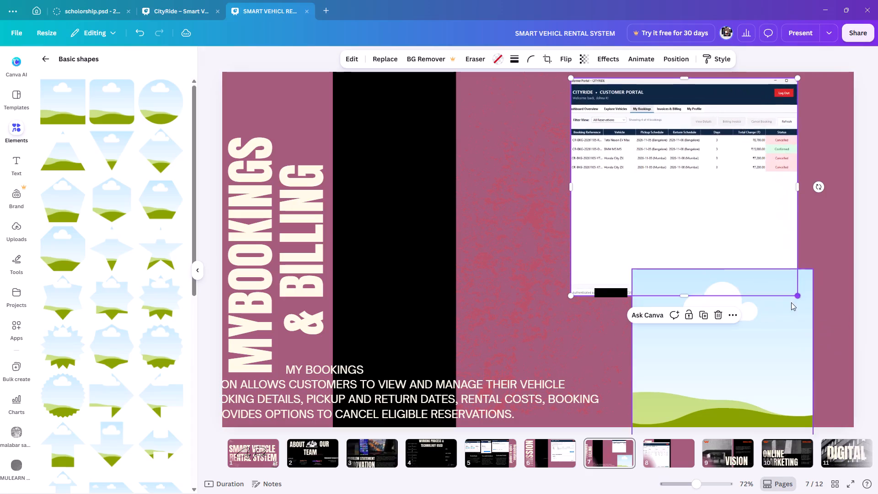
drag(572, 184, 553, 188)
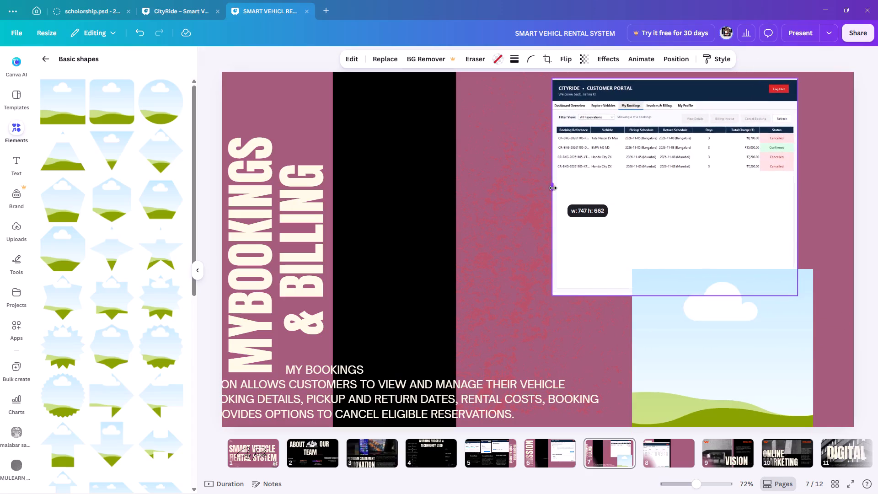
drag(553, 188, 550, 189)
drag(626, 189, 653, 182)
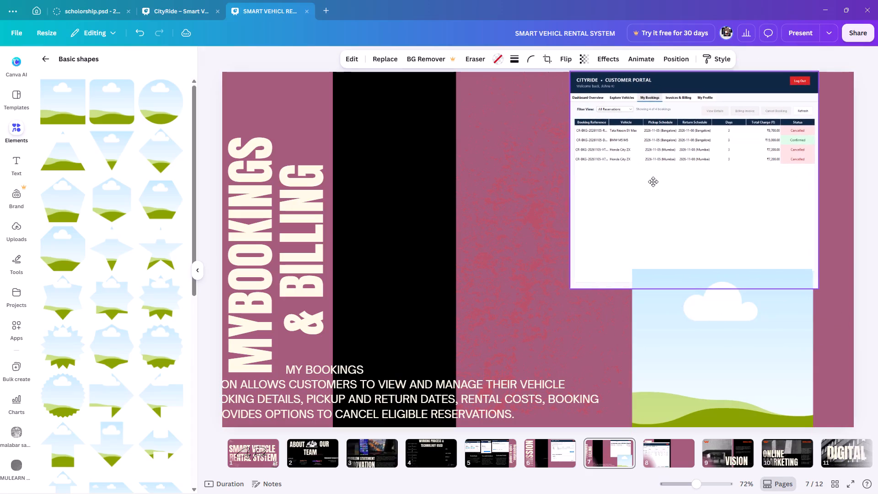
drag(653, 182, 667, 181)
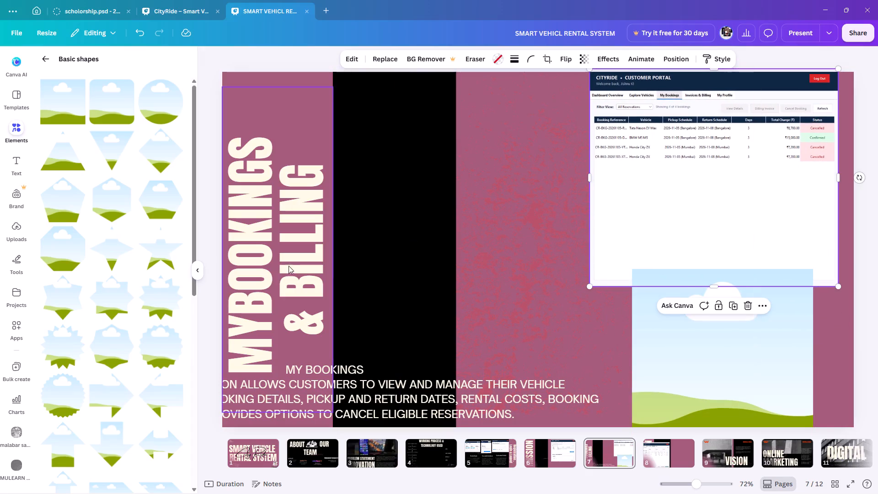
Shorten the MYBOOKINGS & BILLING title's text box to fit its text and move it to slide 7's upper-left corner.
drag(276, 269, 278, 283)
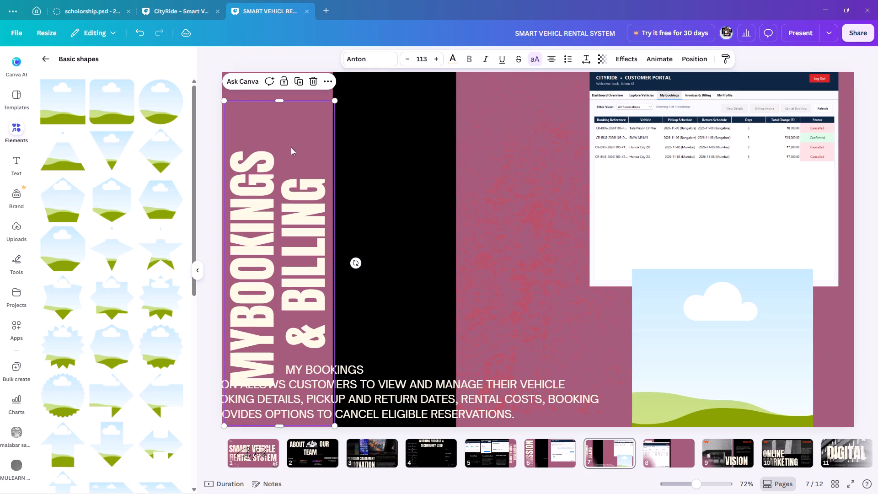
drag(280, 99, 279, 183)
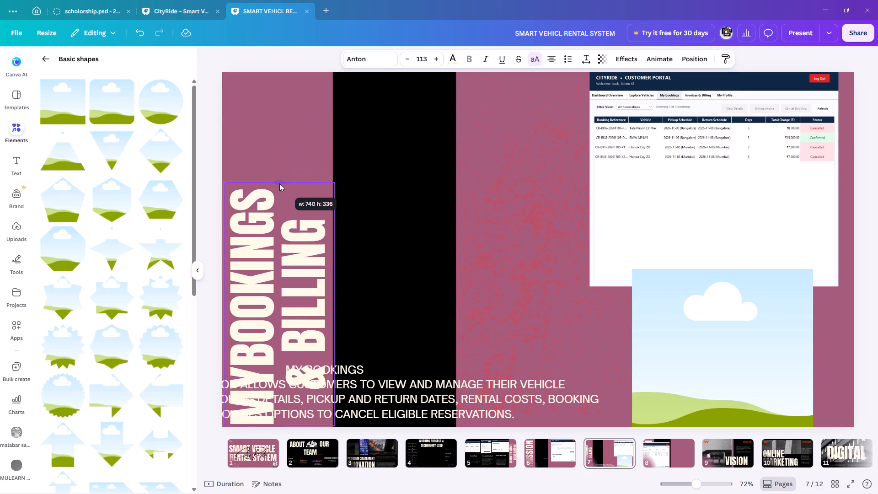
drag(279, 183, 279, 184)
drag(269, 282, 267, 193)
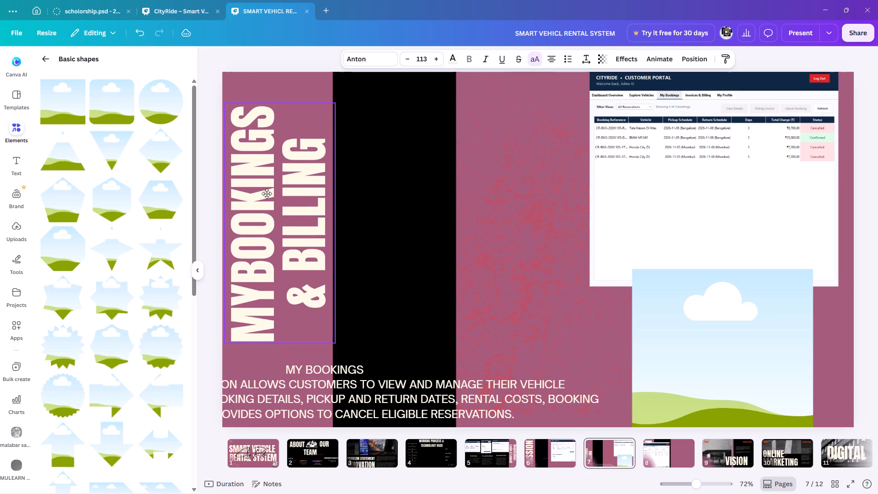
drag(267, 193, 268, 174)
click(405, 281)
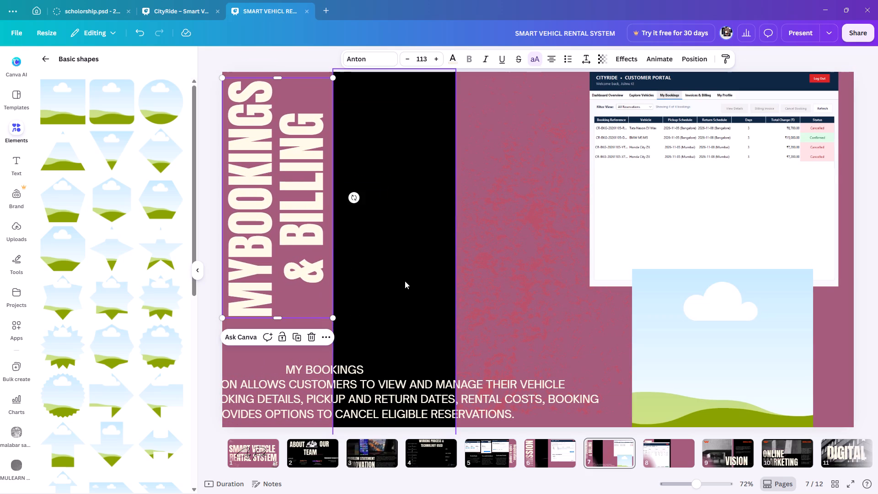
Move the Invoices & Billing capture from slide 8 to slide 7 by cutting and pasting it.
drag(746, 365, 653, 355)
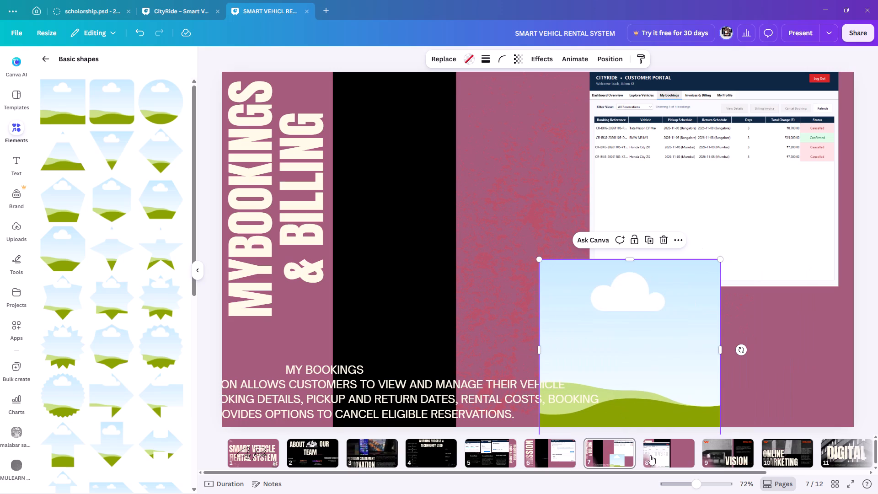
click(658, 456)
click(409, 304)
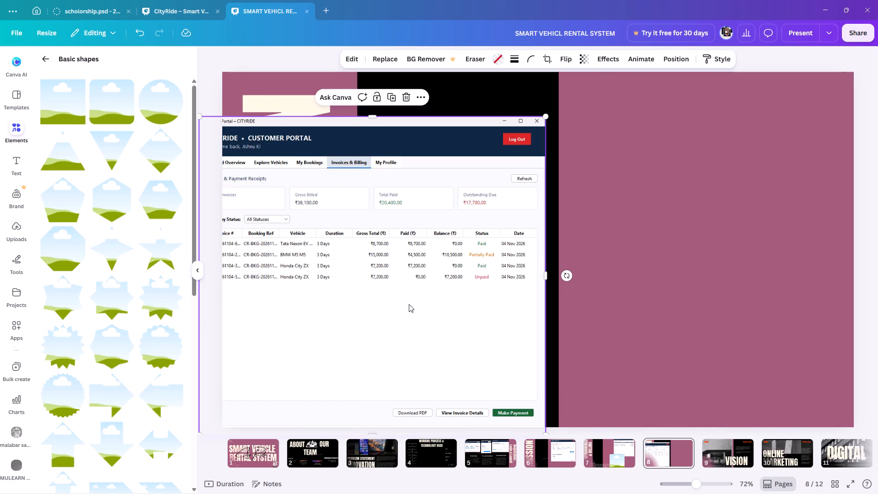
key(ctrl+x)
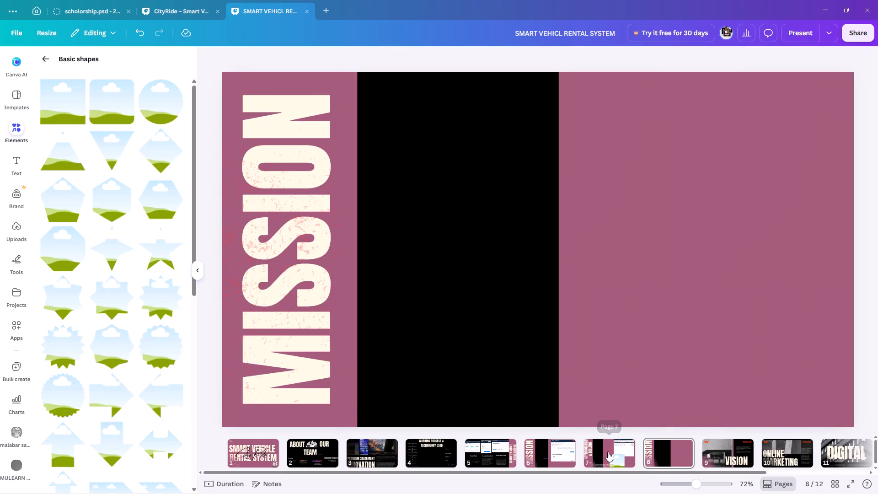
click(608, 451)
click(605, 311)
key(ctrl+v)
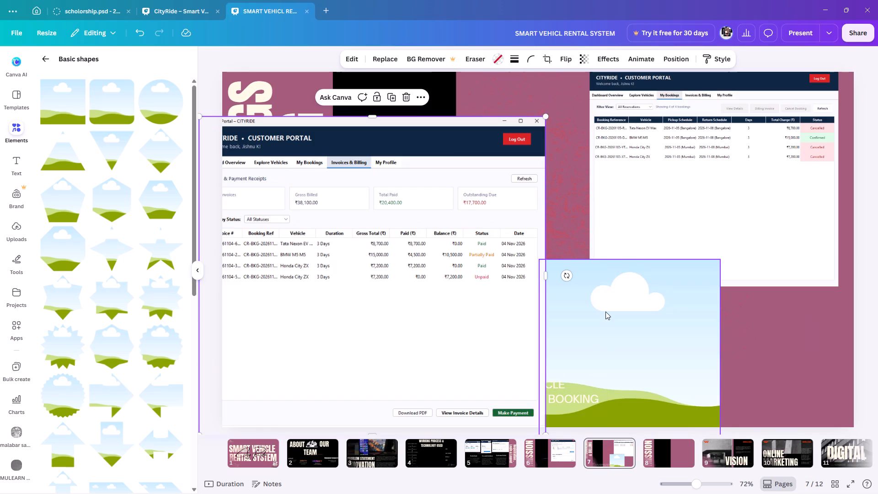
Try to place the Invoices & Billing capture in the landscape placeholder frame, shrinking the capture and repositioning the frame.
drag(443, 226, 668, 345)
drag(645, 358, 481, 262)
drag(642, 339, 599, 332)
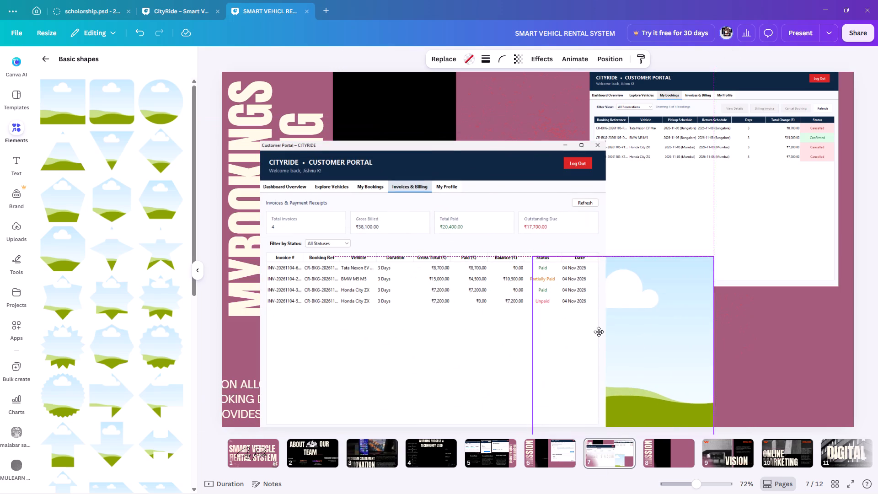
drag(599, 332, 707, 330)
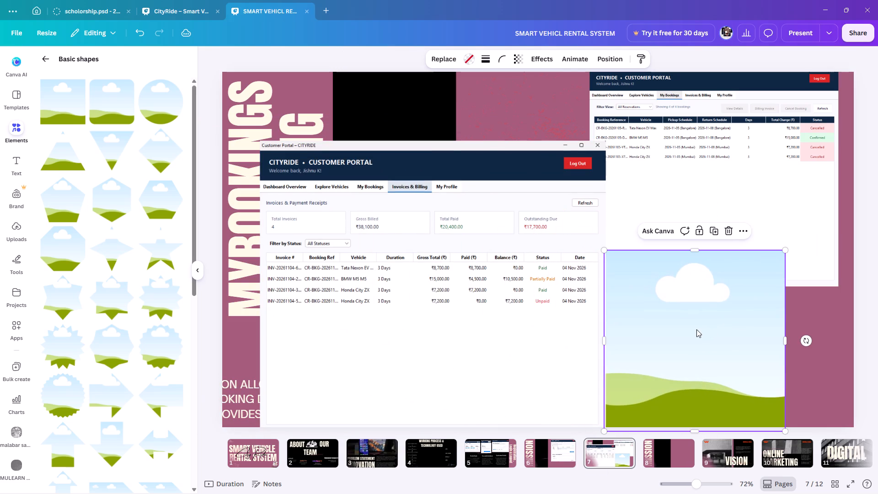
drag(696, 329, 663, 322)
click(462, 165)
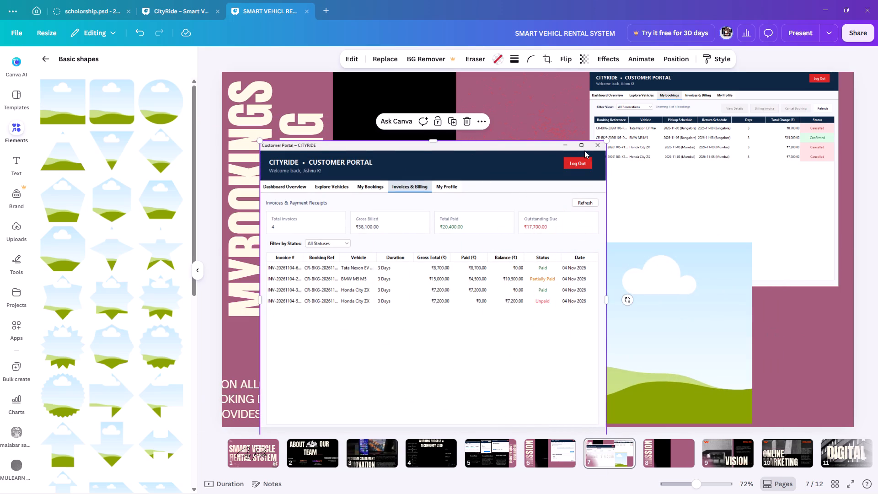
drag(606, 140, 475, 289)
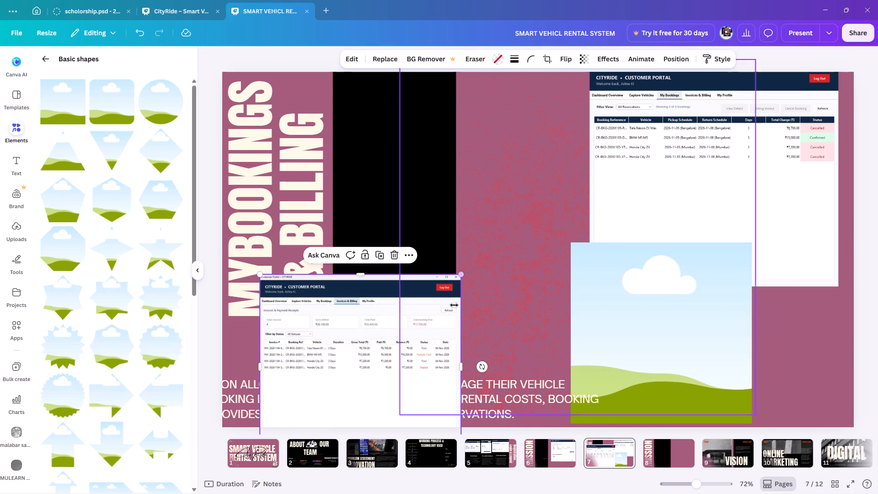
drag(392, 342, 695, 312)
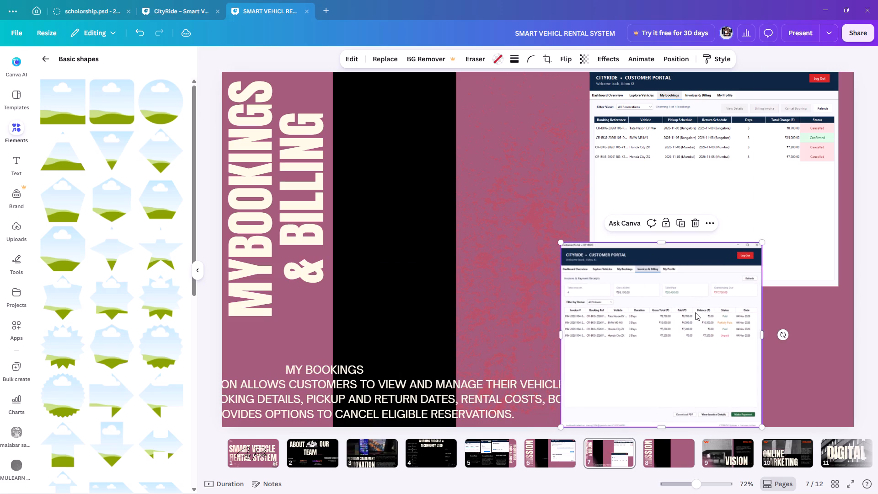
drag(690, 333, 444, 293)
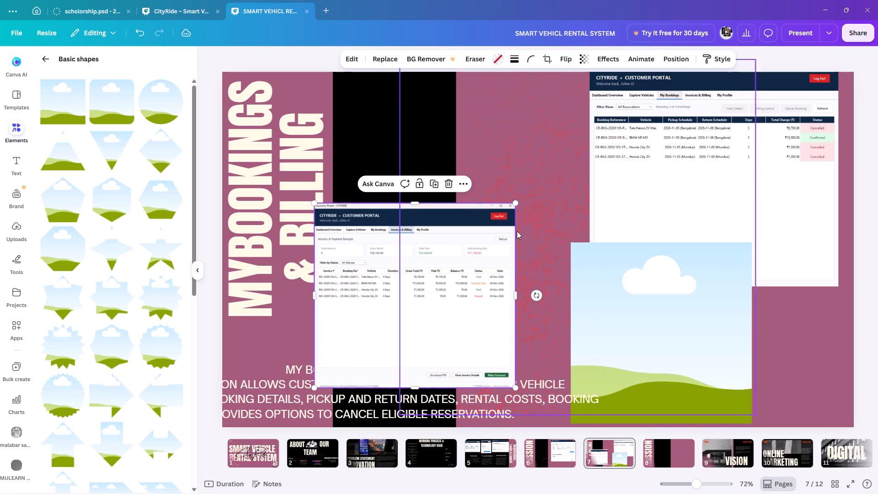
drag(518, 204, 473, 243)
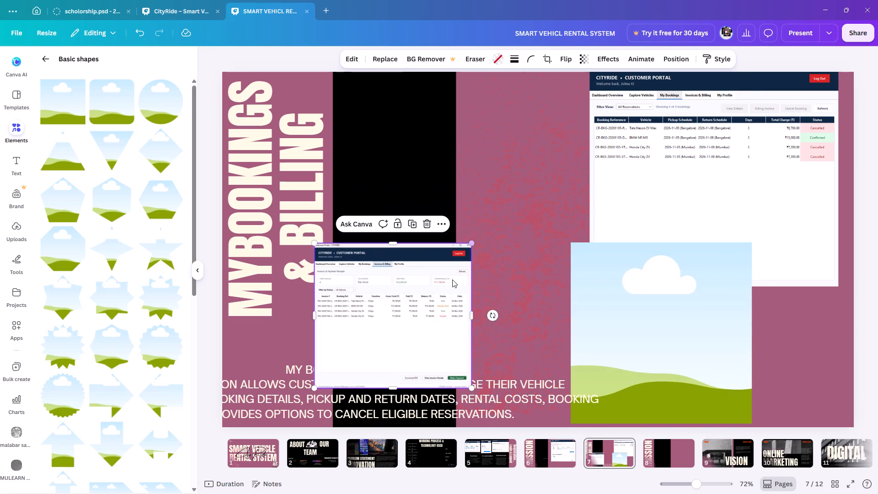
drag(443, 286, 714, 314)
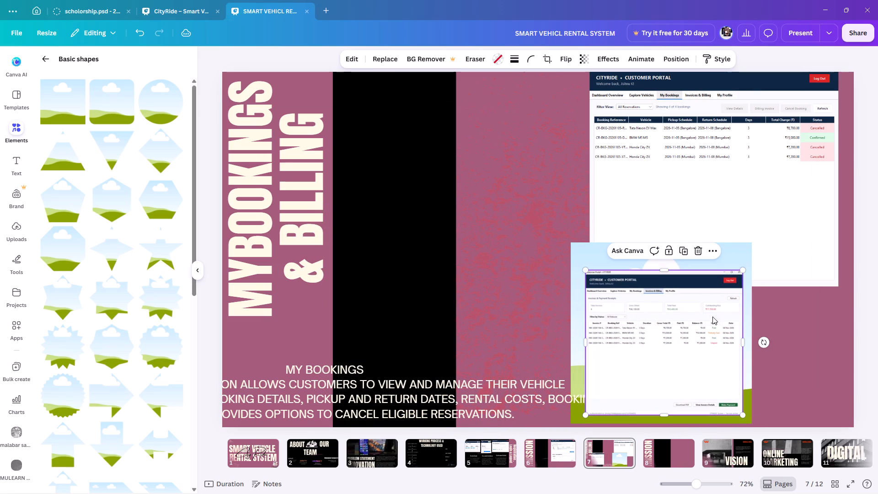
Delete the landscape placeholder frame behind the Invoices & Billing capture.
click(726, 263)
key(Delete)
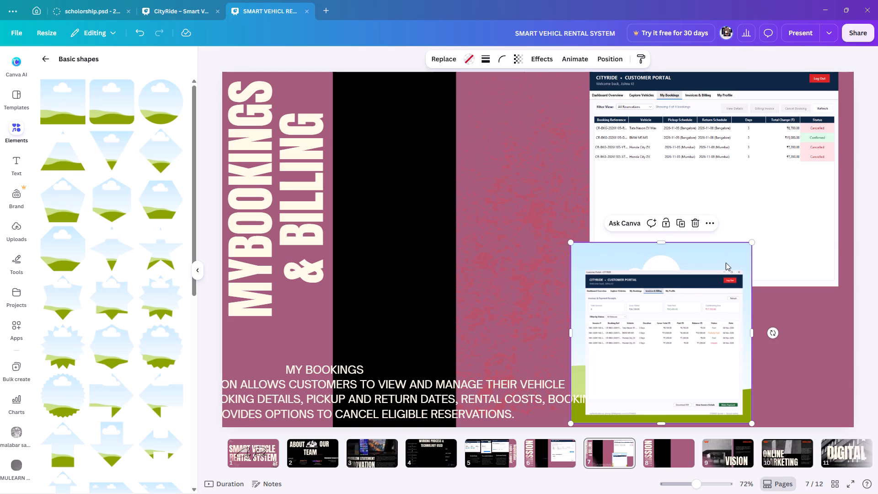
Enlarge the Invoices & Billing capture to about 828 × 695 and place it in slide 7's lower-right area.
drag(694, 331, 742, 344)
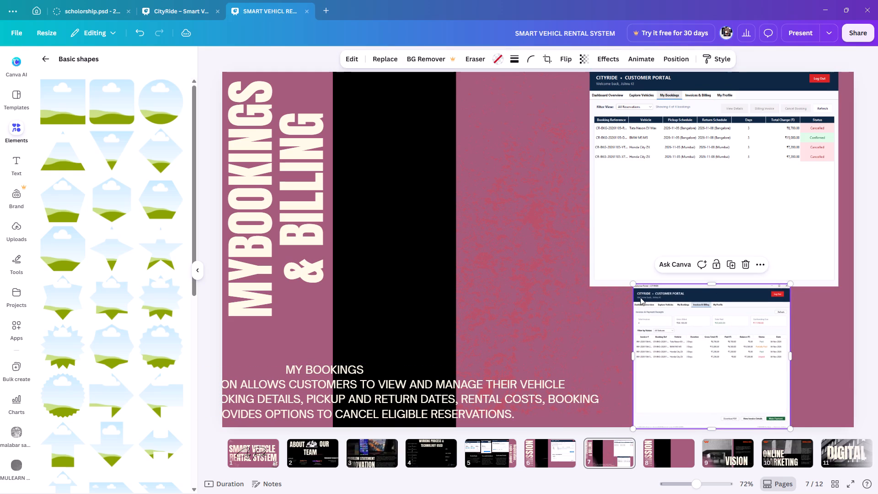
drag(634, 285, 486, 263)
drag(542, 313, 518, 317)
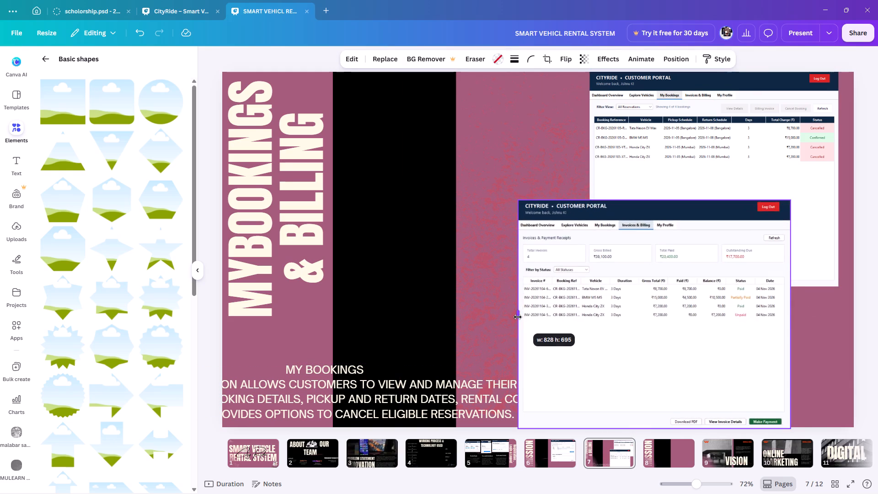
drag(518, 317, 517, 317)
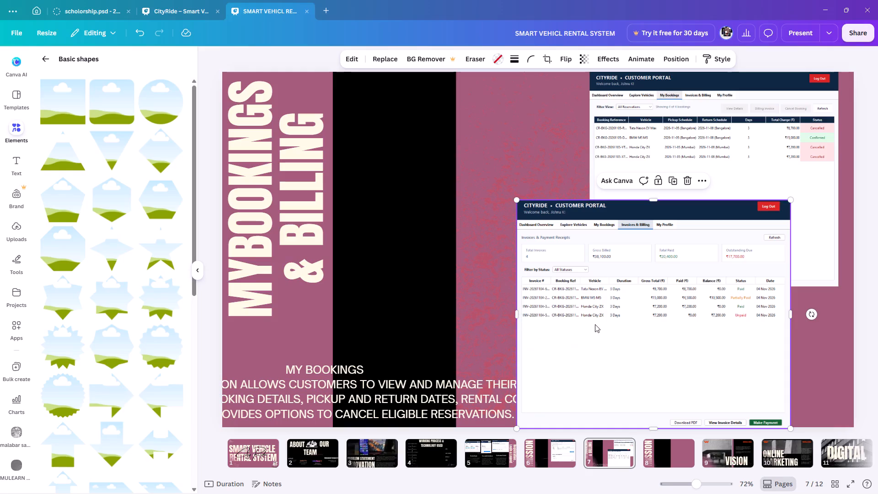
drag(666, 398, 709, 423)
Move the red splatter texture left over the MYBOOKINGS & BILLING title.
drag(501, 256, 218, 246)
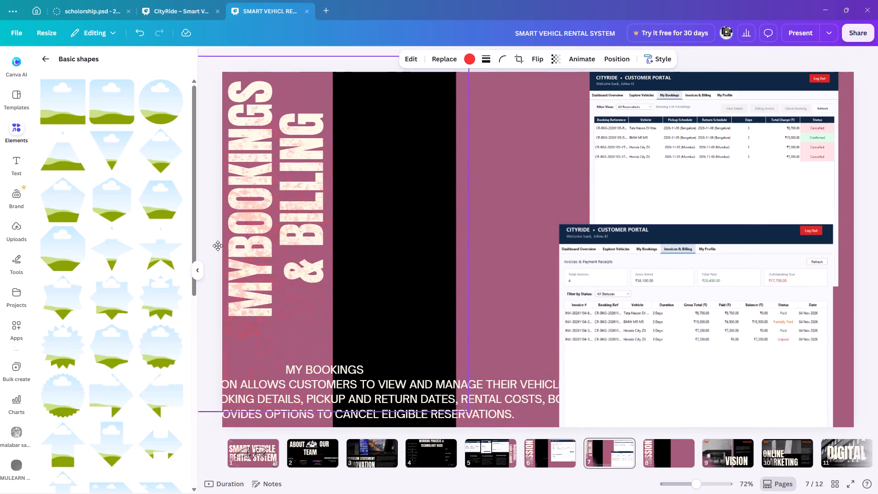
drag(218, 246, 230, 173)
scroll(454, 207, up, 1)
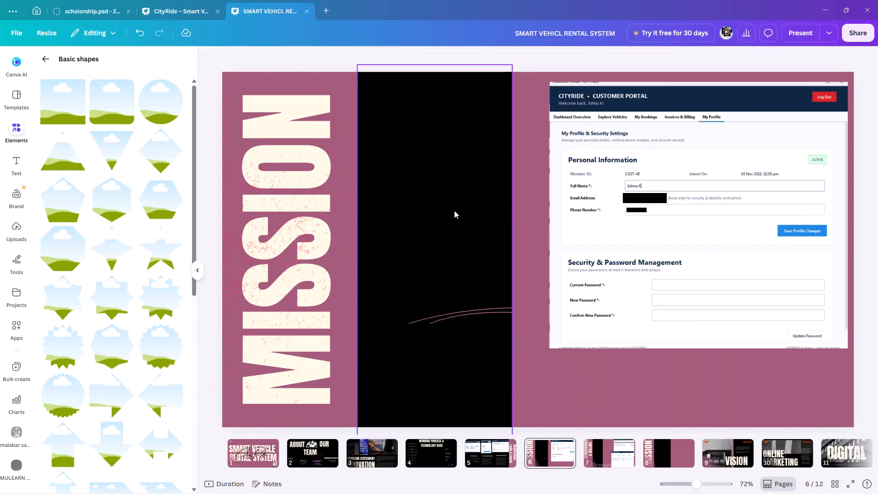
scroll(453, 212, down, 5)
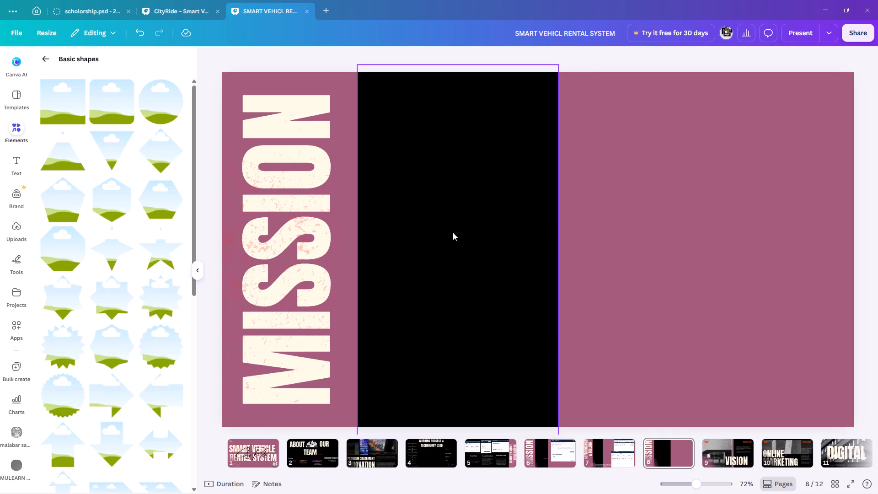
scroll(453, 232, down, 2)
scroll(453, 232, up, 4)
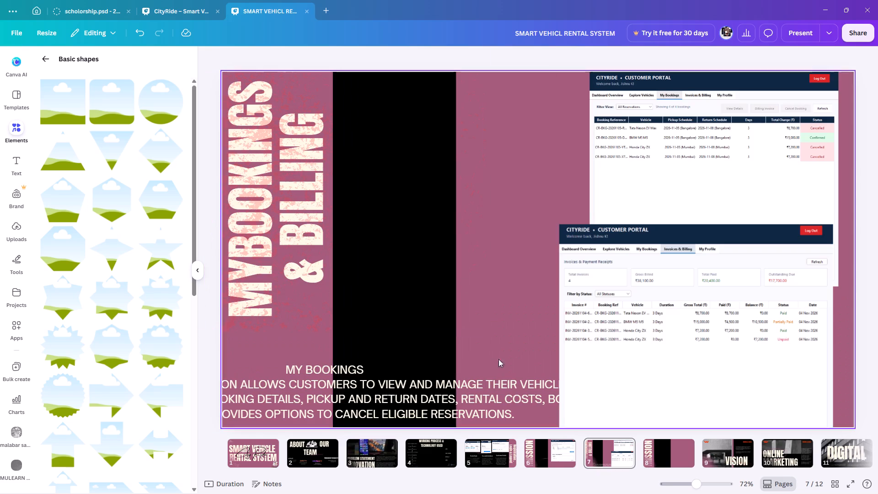
Shrink the Invoices & Billing and My Bookings captures to nearly the same width.
click(672, 284)
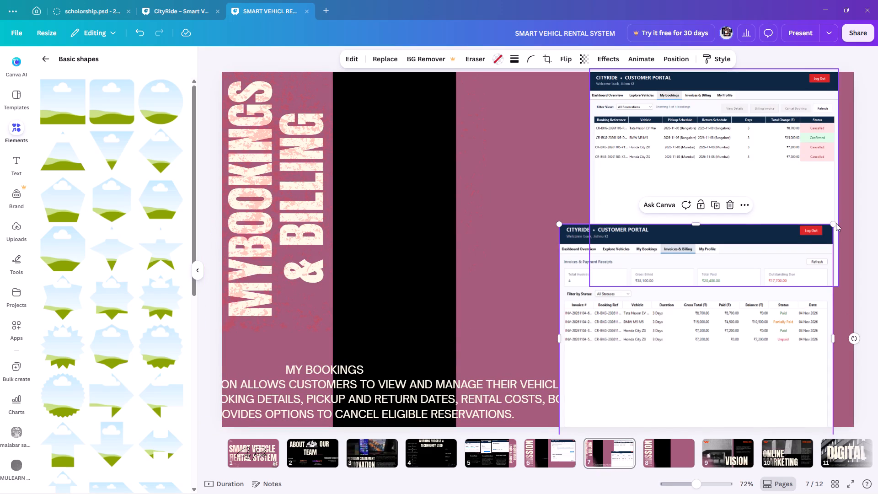
click(835, 228)
drag(832, 226, 762, 309)
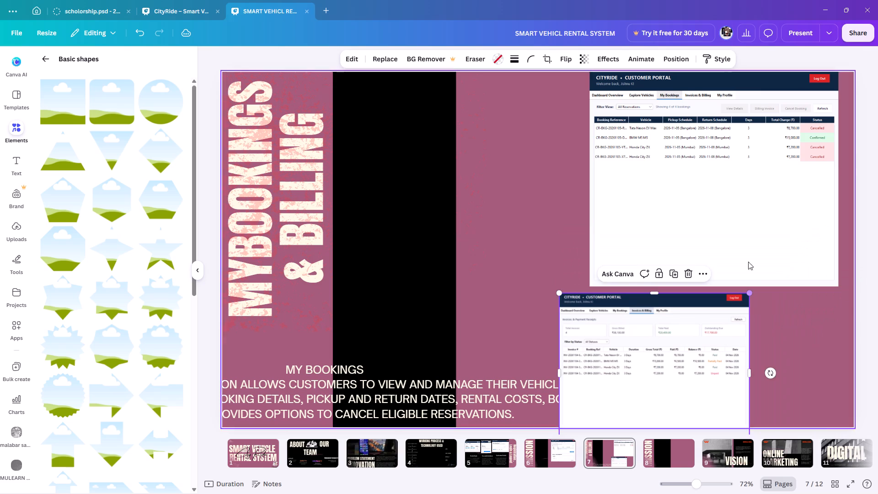
click(719, 189)
drag(835, 68, 788, 134)
Stack the captures beside the title, My Bookings above a slightly enlarged Invoices & Billing, with their left edges aligned.
drag(746, 195, 503, 157)
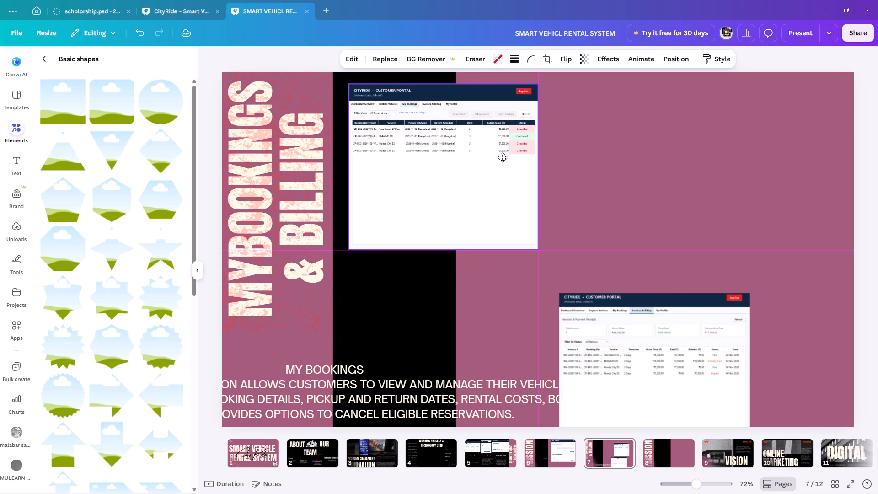
drag(503, 157, 507, 154)
drag(652, 335, 445, 305)
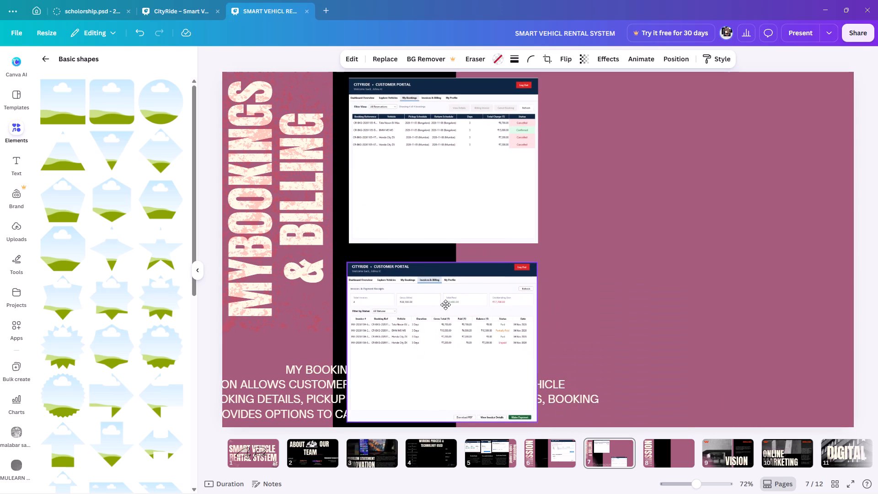
drag(445, 305, 451, 304)
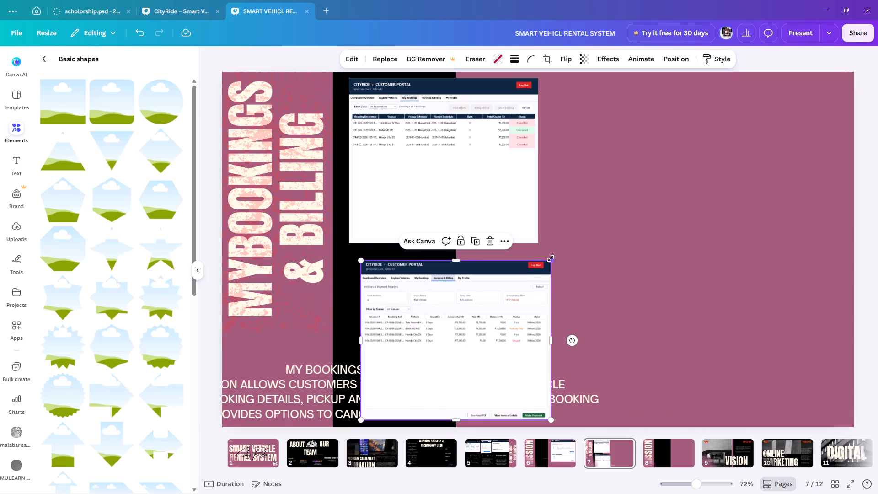
drag(551, 258, 560, 256)
drag(521, 294, 514, 297)
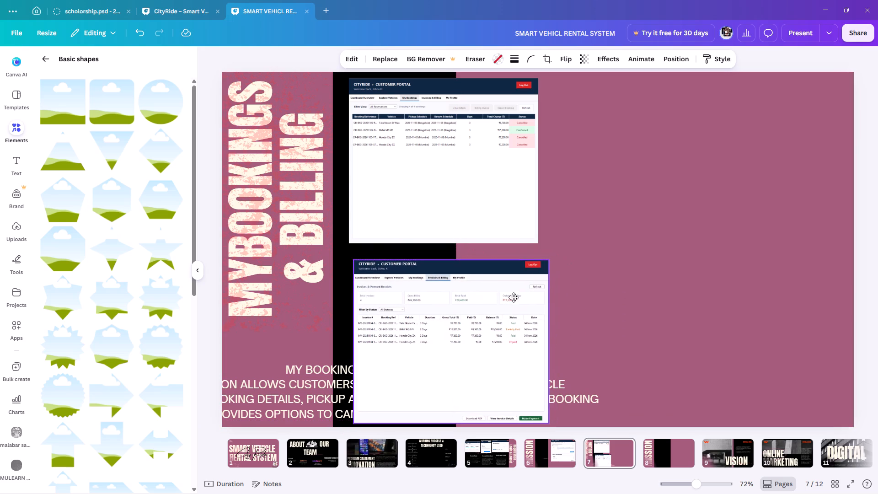
drag(514, 297, 511, 295)
click(617, 236)
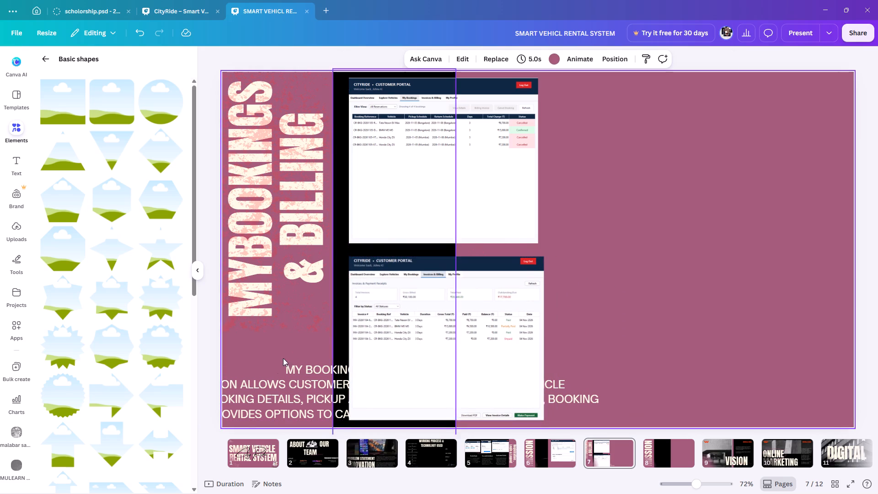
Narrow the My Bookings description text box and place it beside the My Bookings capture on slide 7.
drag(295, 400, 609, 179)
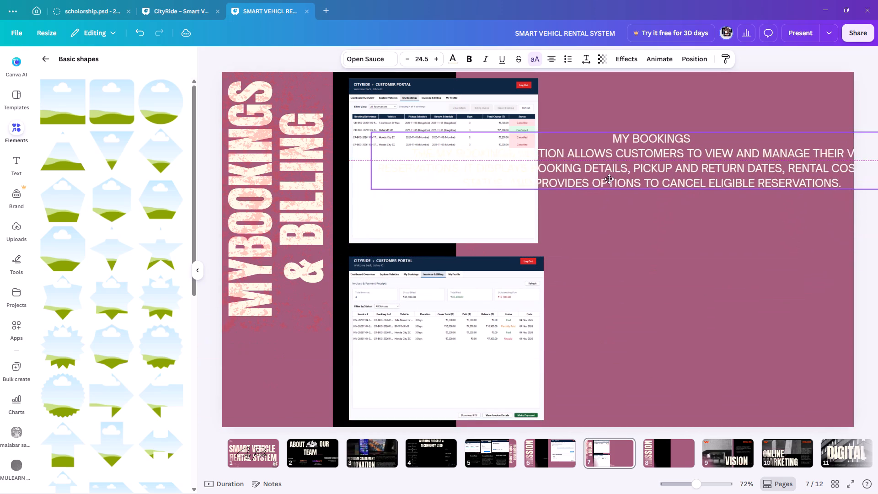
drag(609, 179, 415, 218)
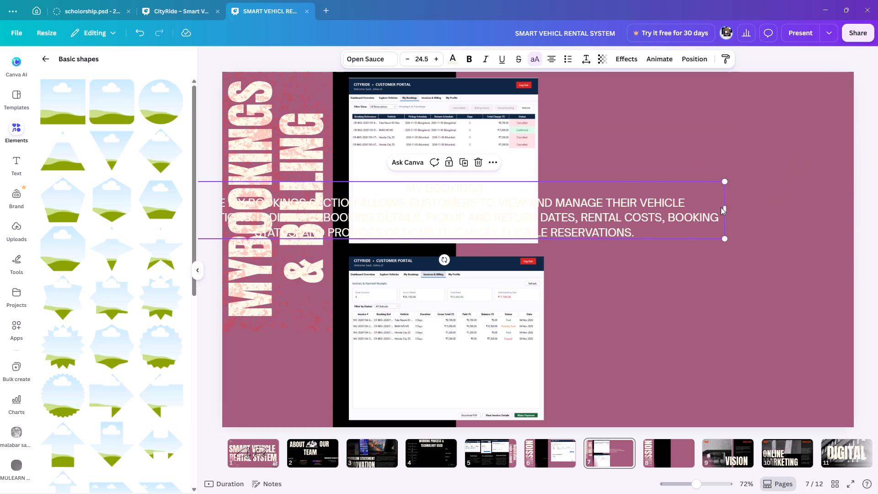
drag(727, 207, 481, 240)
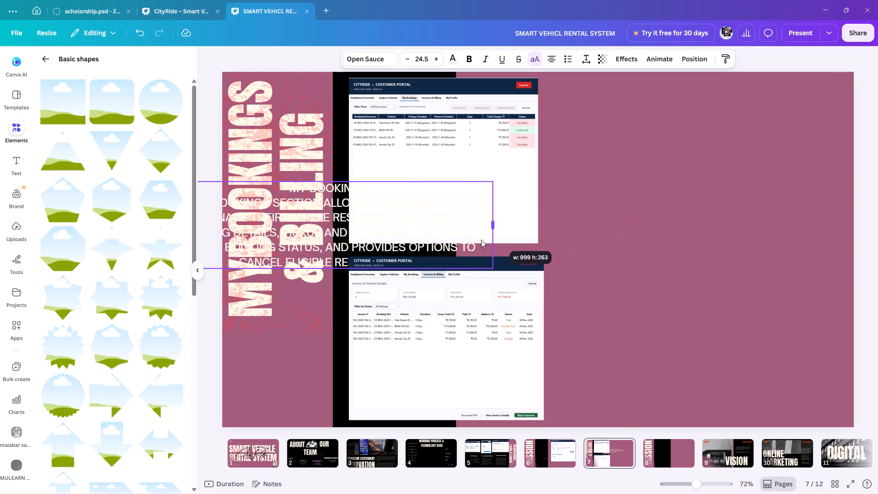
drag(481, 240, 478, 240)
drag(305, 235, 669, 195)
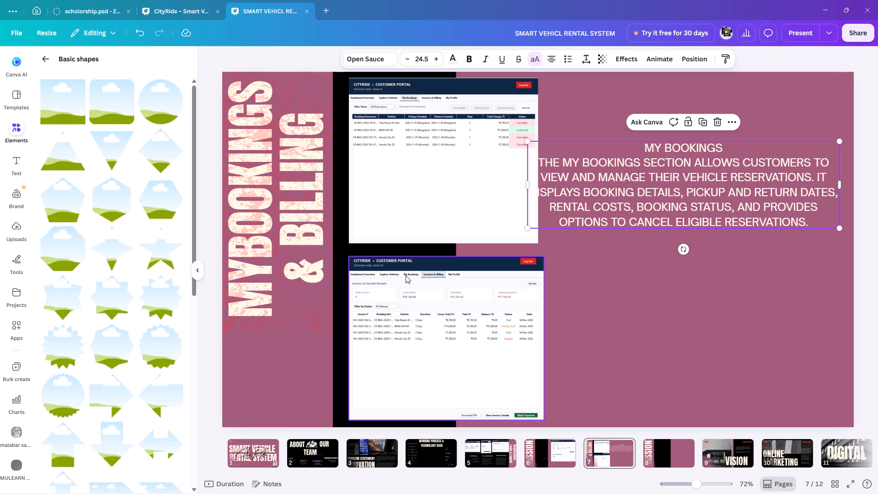
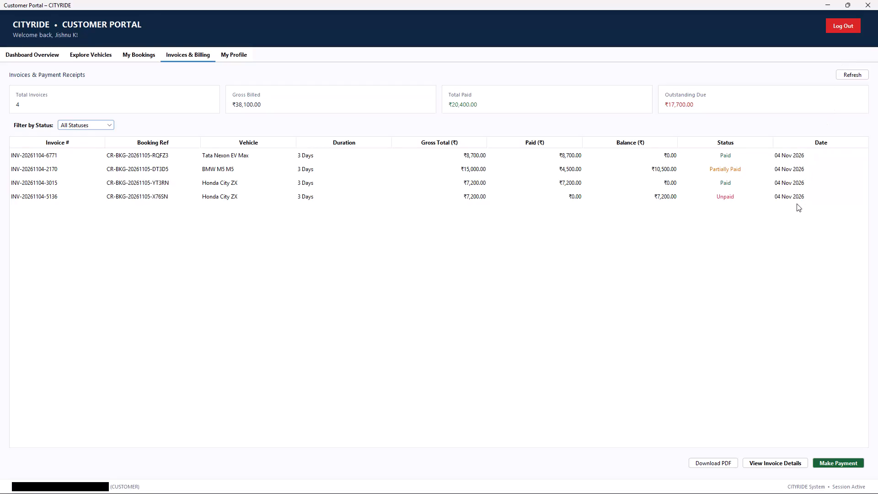
Log out of the customer account.
click(797, 204)
click(842, 22)
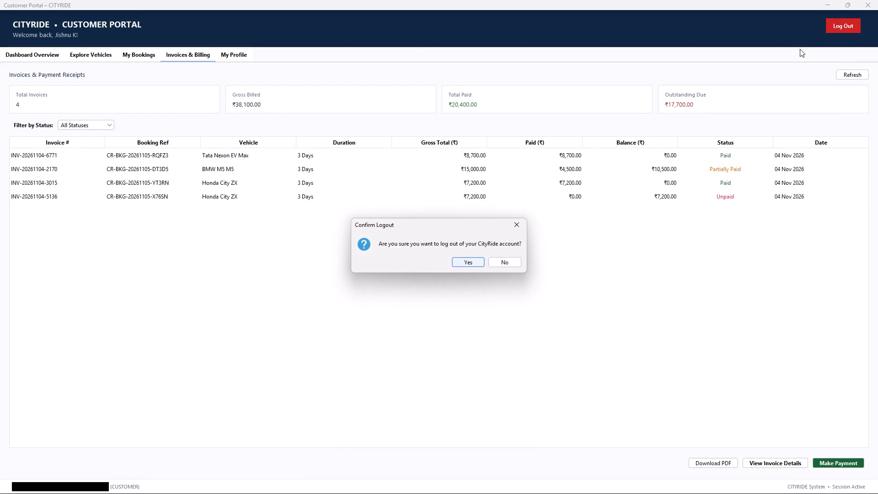